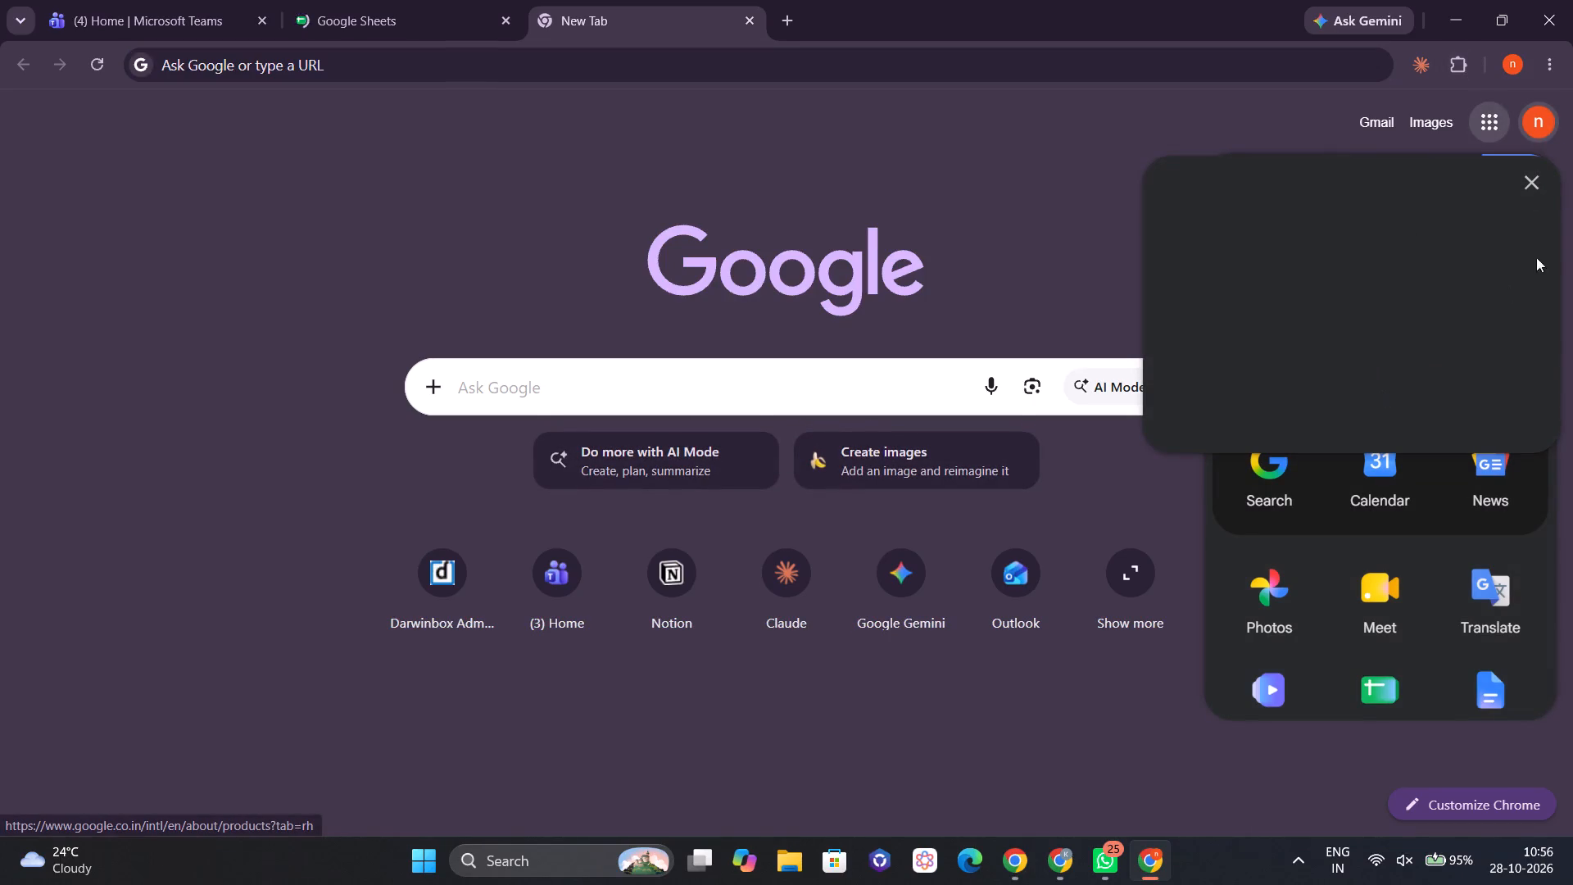
Dismiss the blank pop-up covering the Google apps list and open Google Drive.
click(1536, 199)
click(1386, 291)
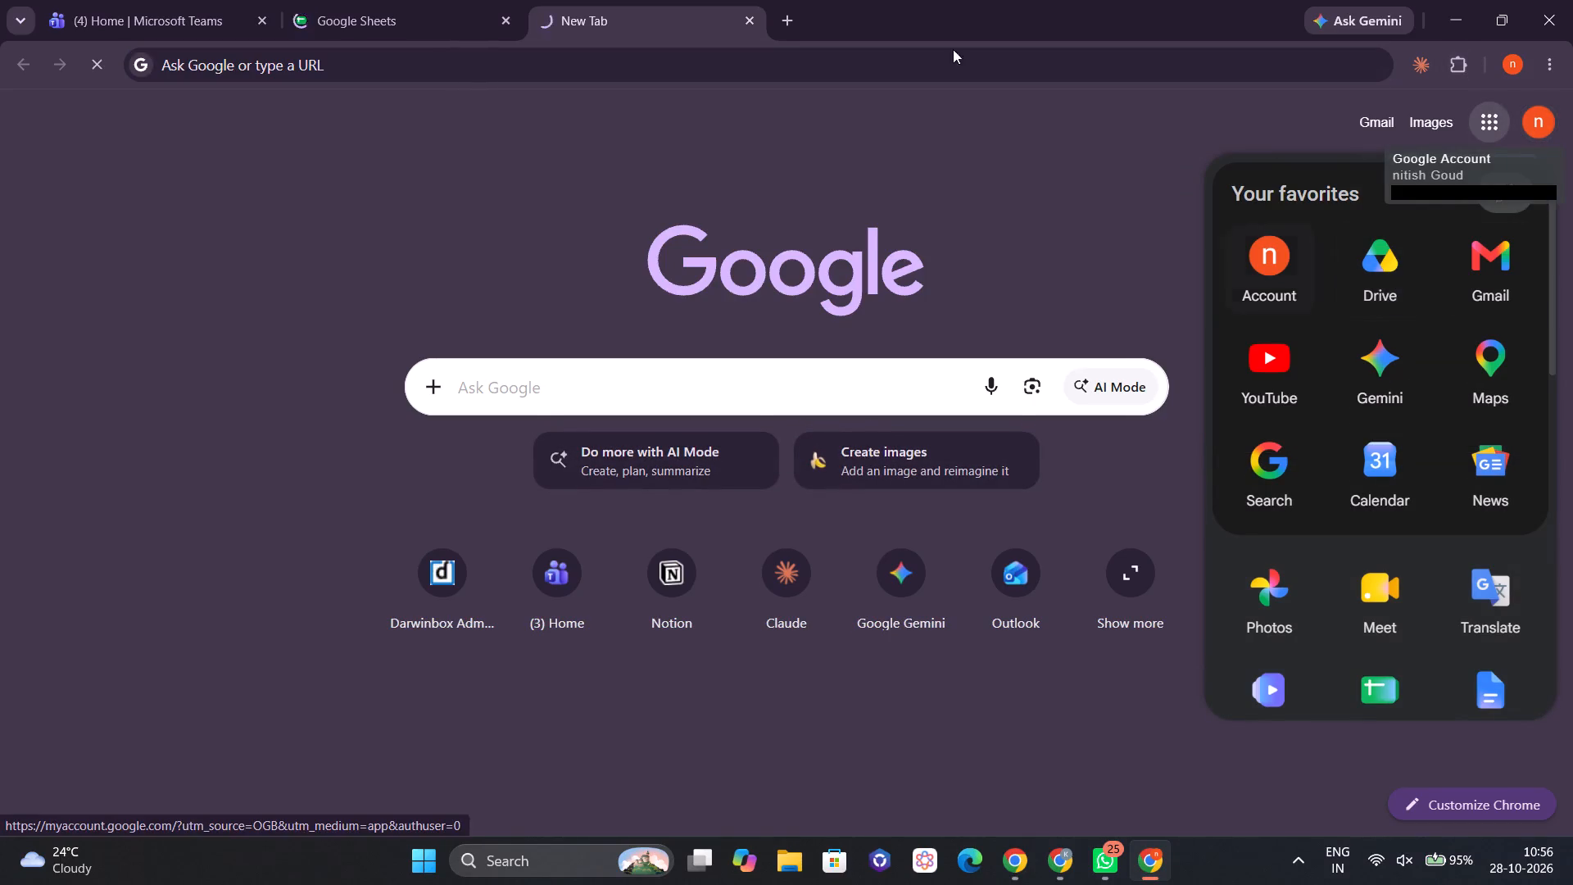
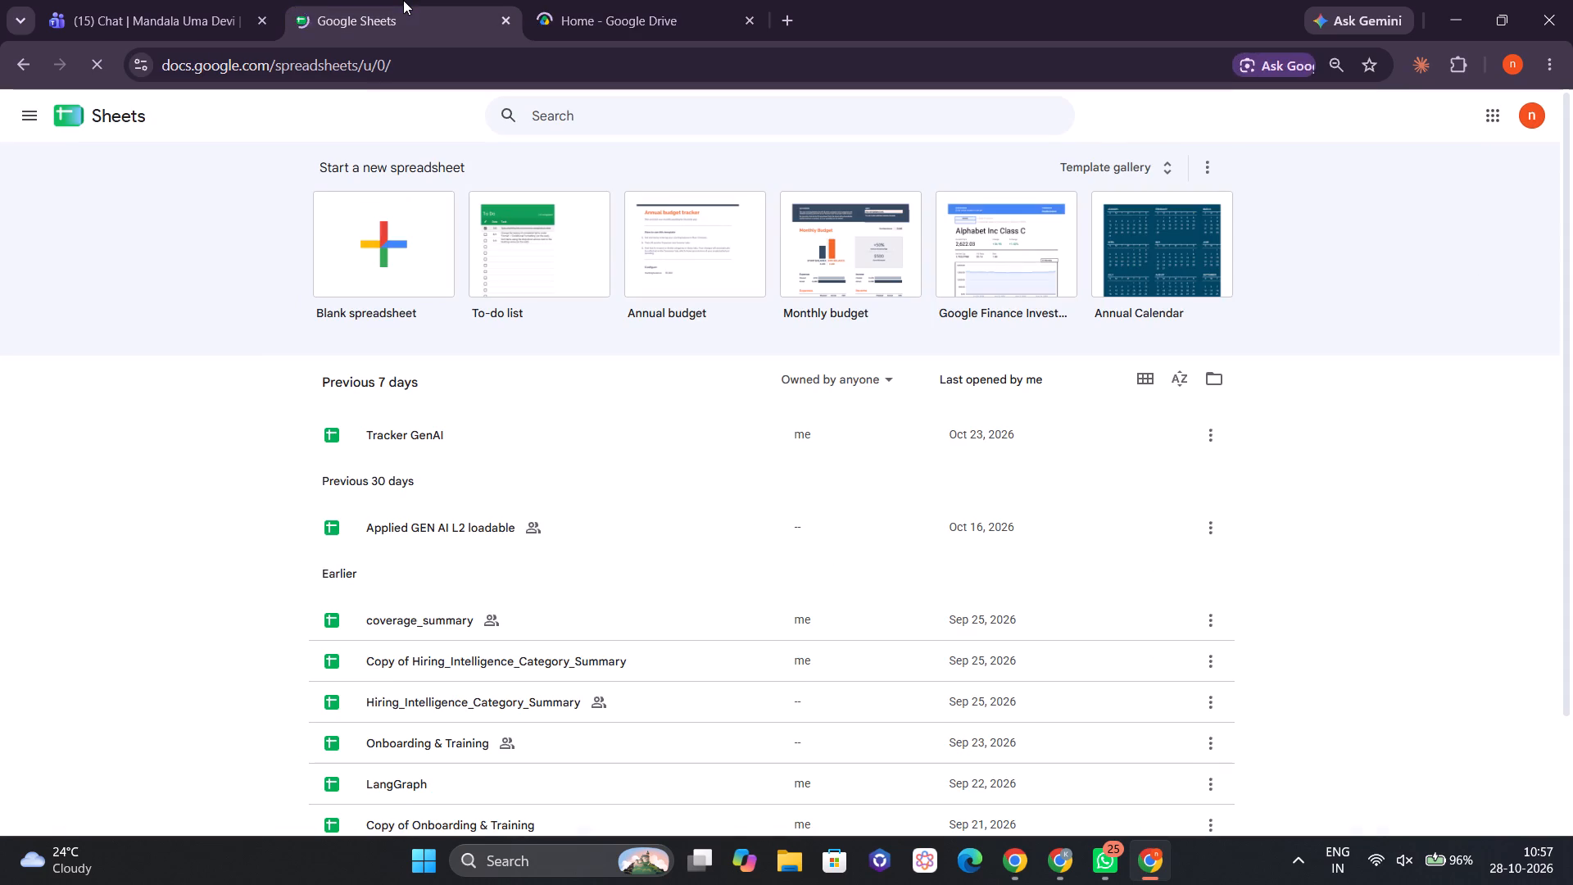
Open the Tracker GenAI spreadsheet from the list of recent files.
double_click(435, 430)
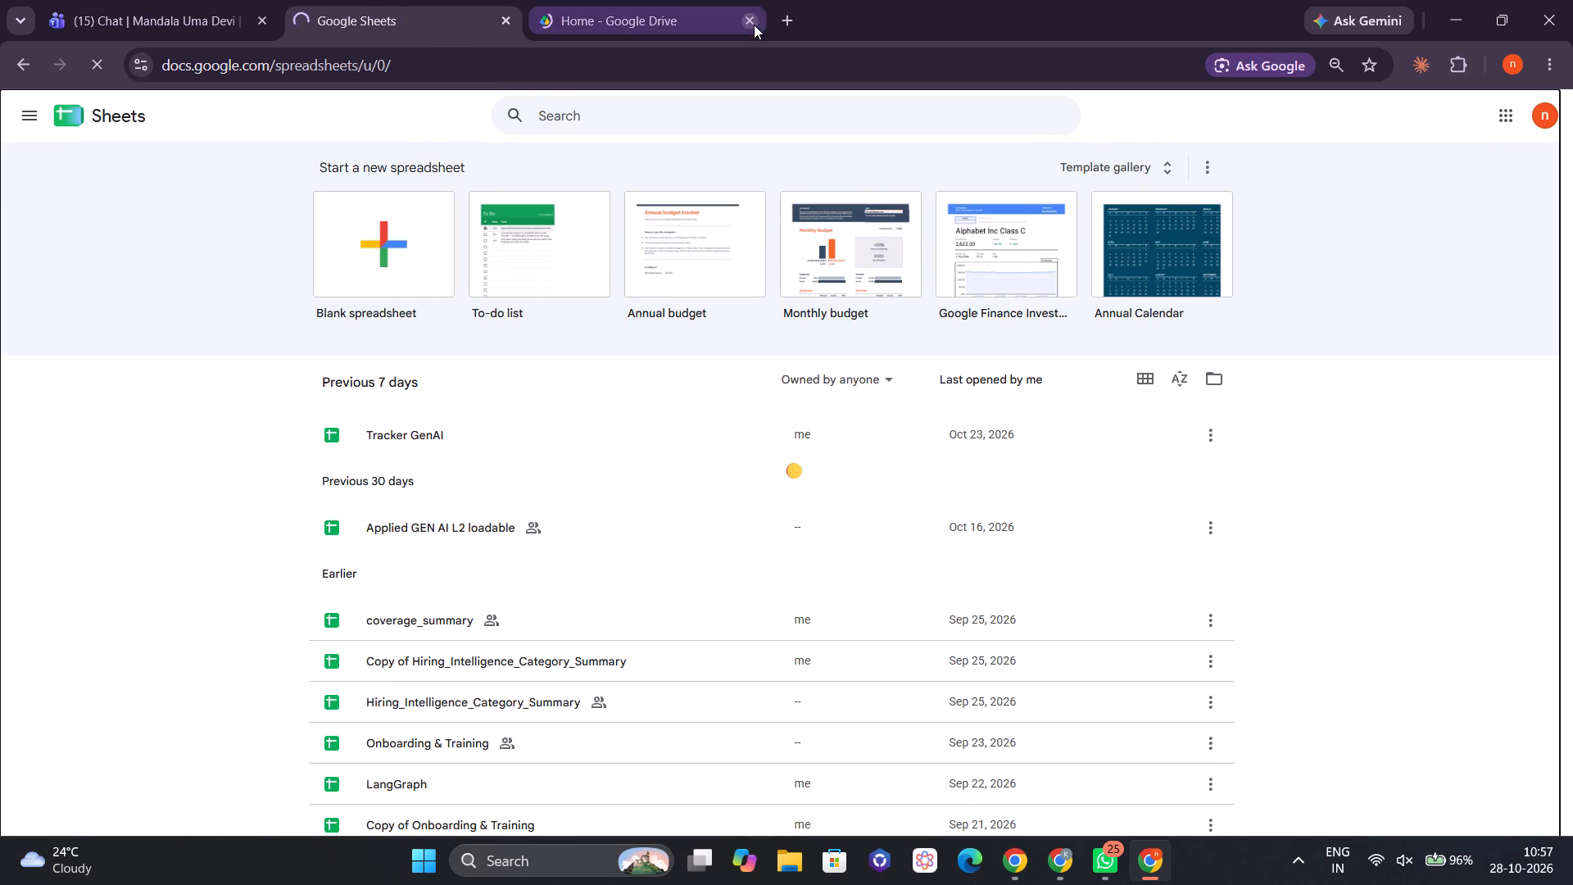
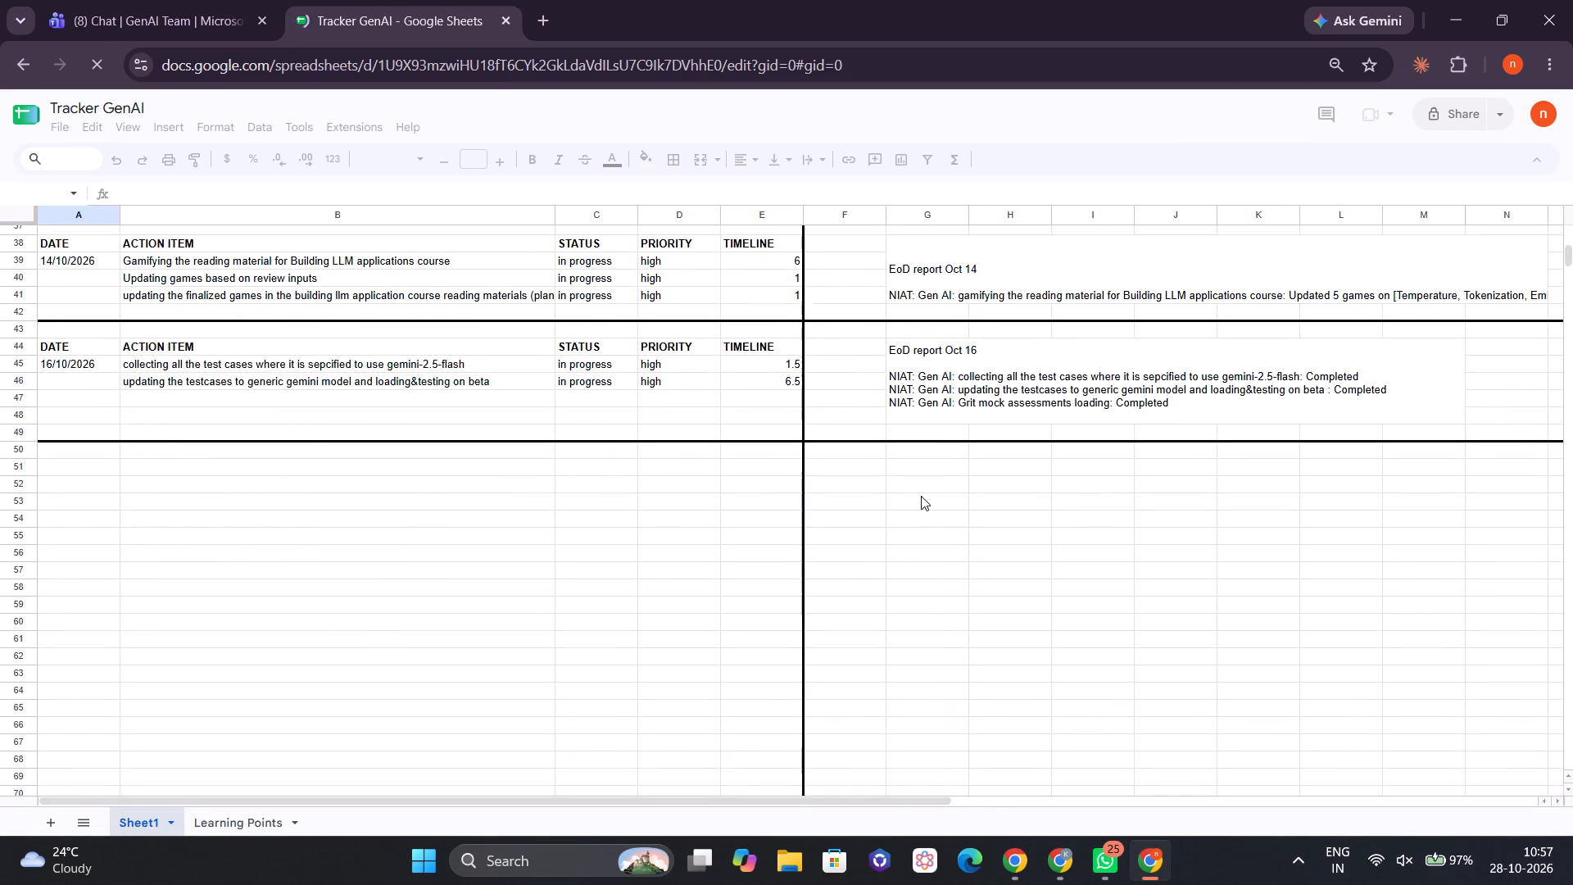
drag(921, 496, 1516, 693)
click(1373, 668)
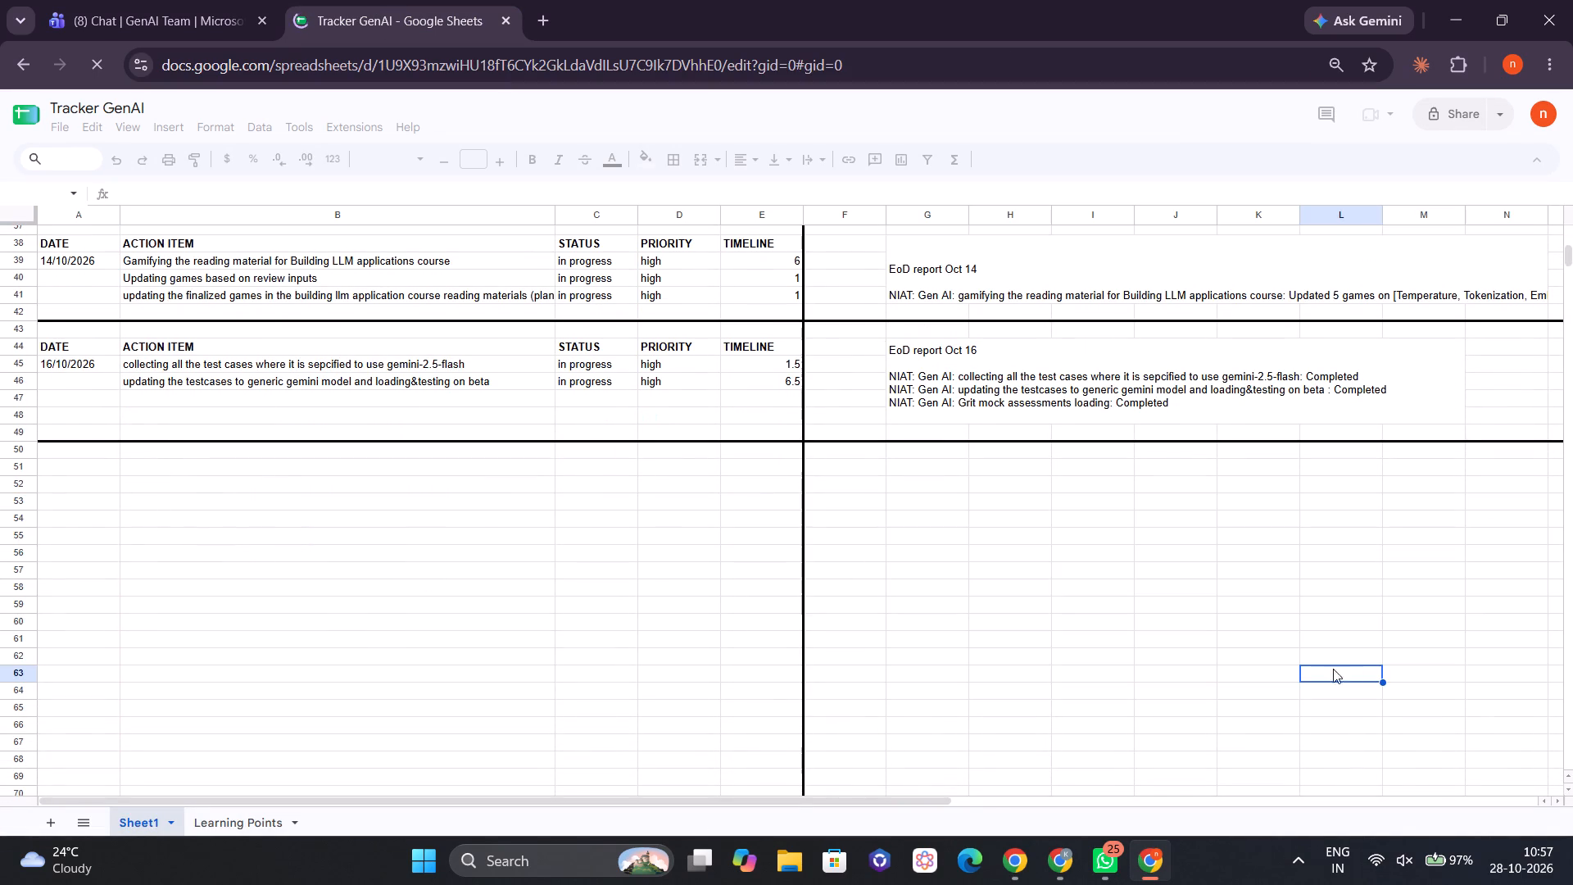
Open the Learning Points sheet.
click(239, 827)
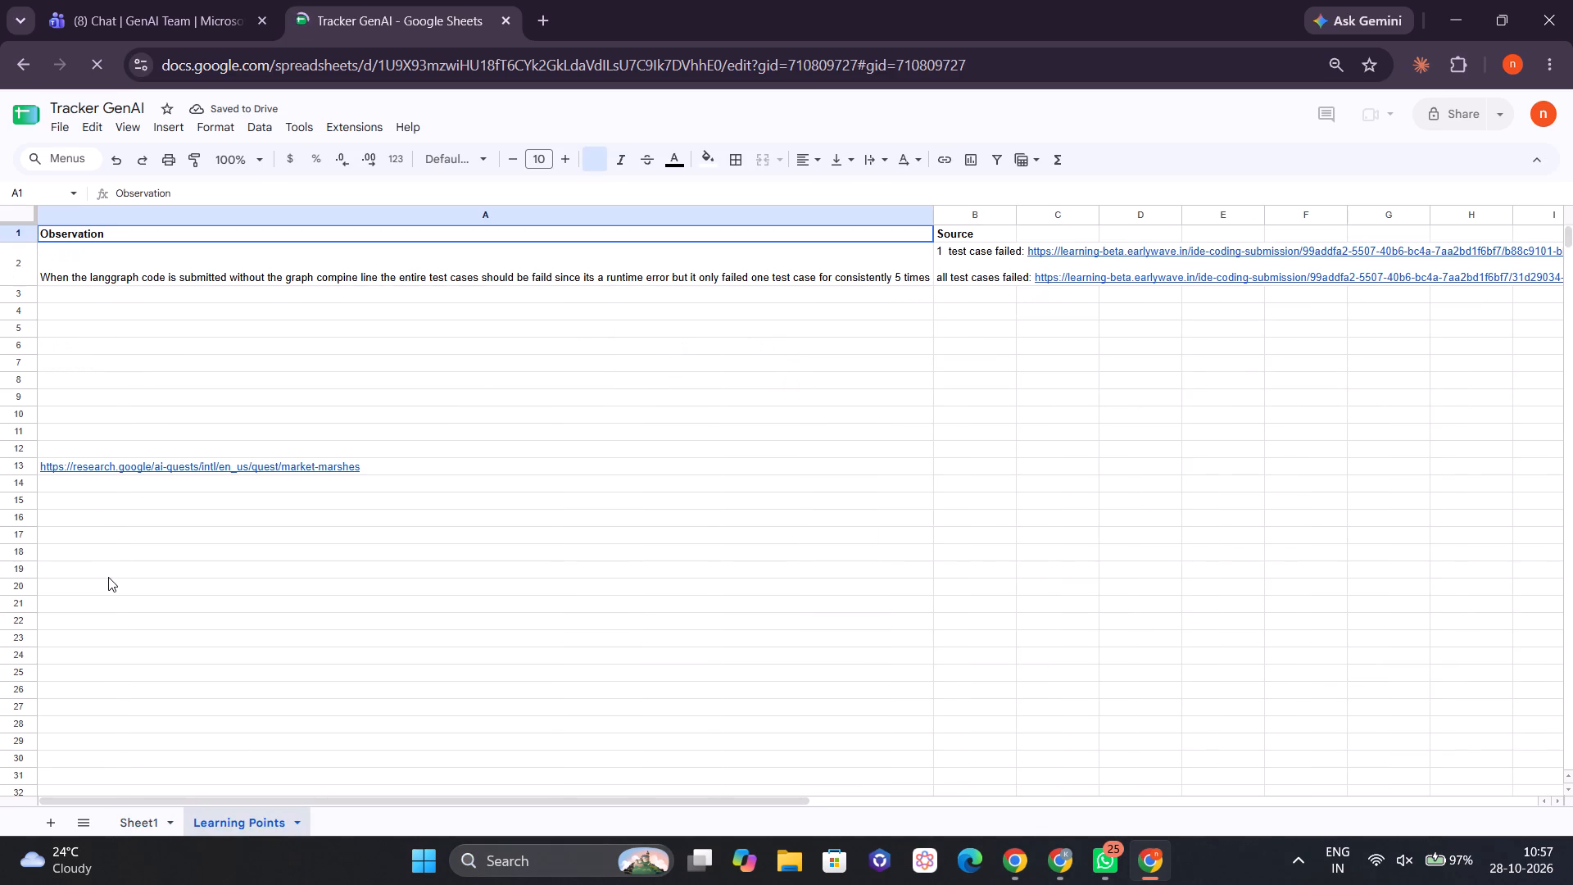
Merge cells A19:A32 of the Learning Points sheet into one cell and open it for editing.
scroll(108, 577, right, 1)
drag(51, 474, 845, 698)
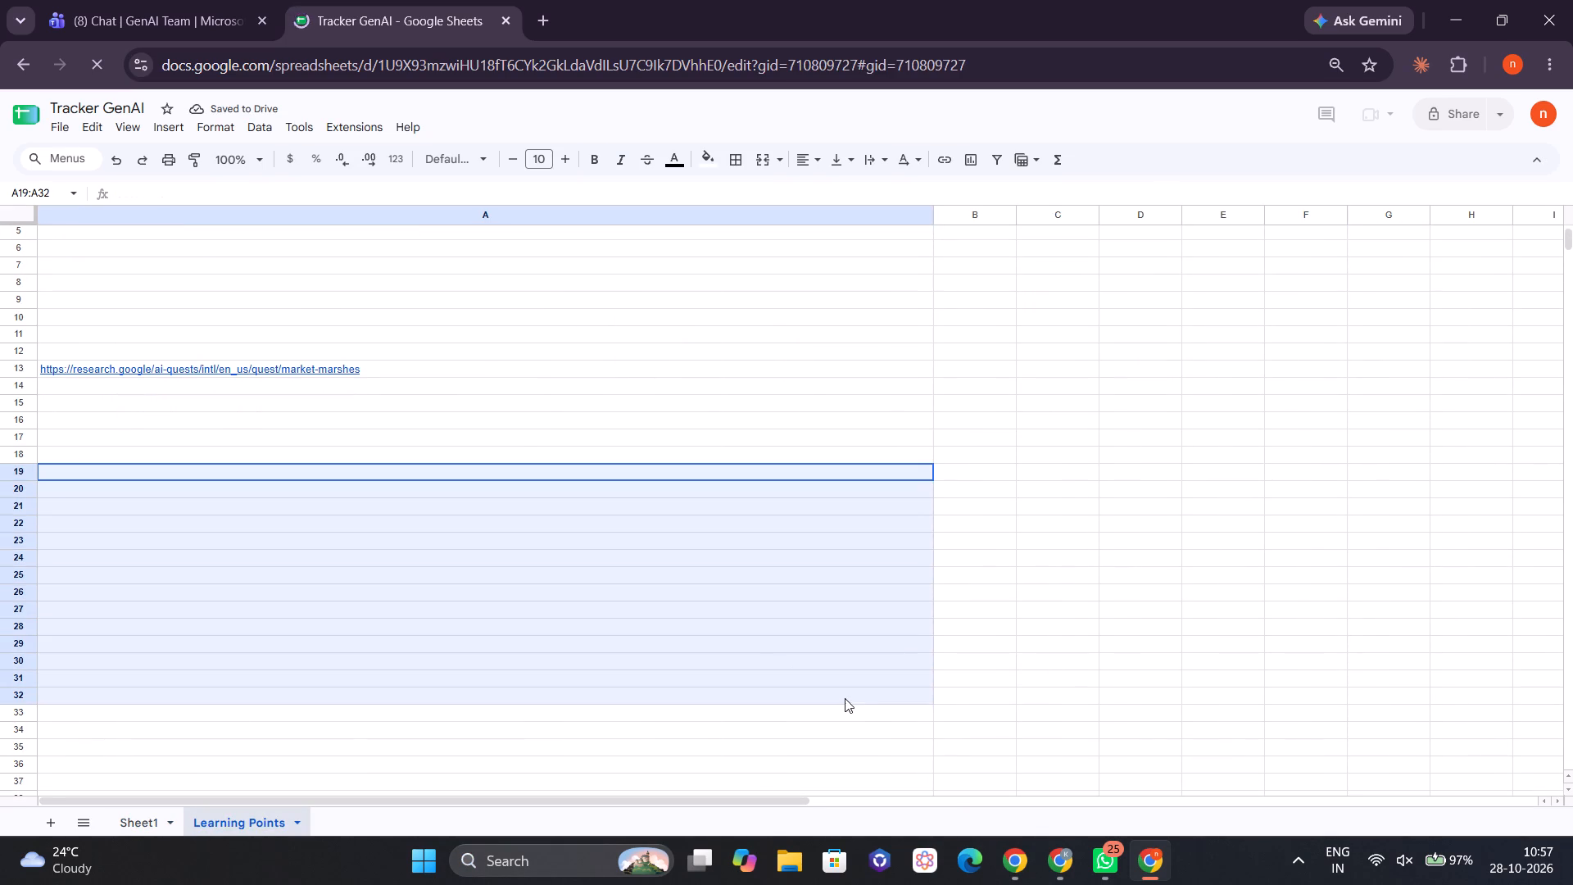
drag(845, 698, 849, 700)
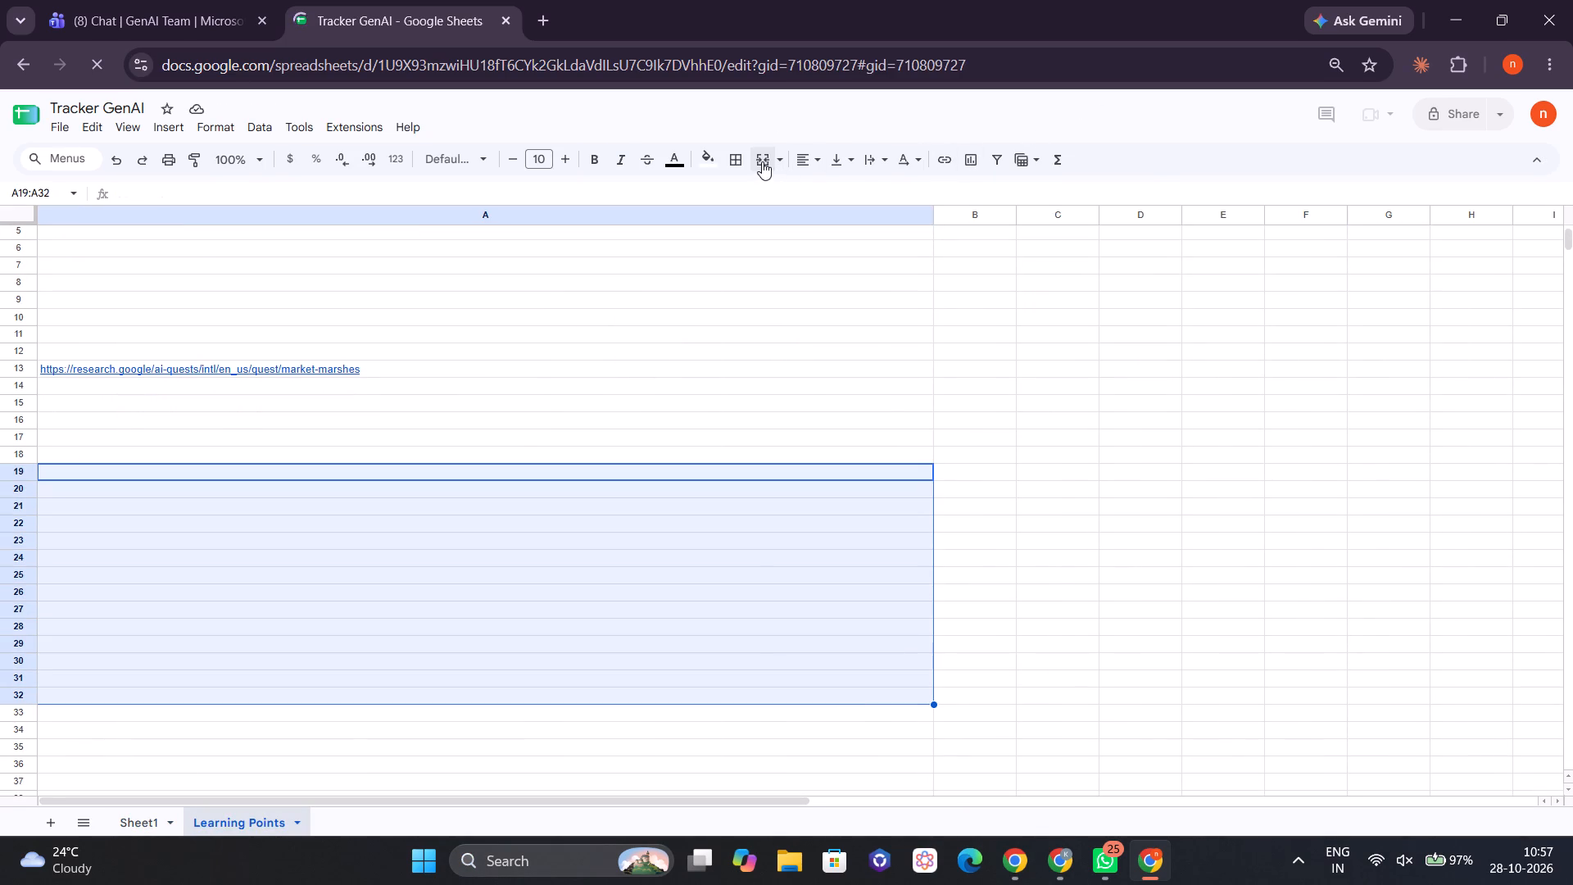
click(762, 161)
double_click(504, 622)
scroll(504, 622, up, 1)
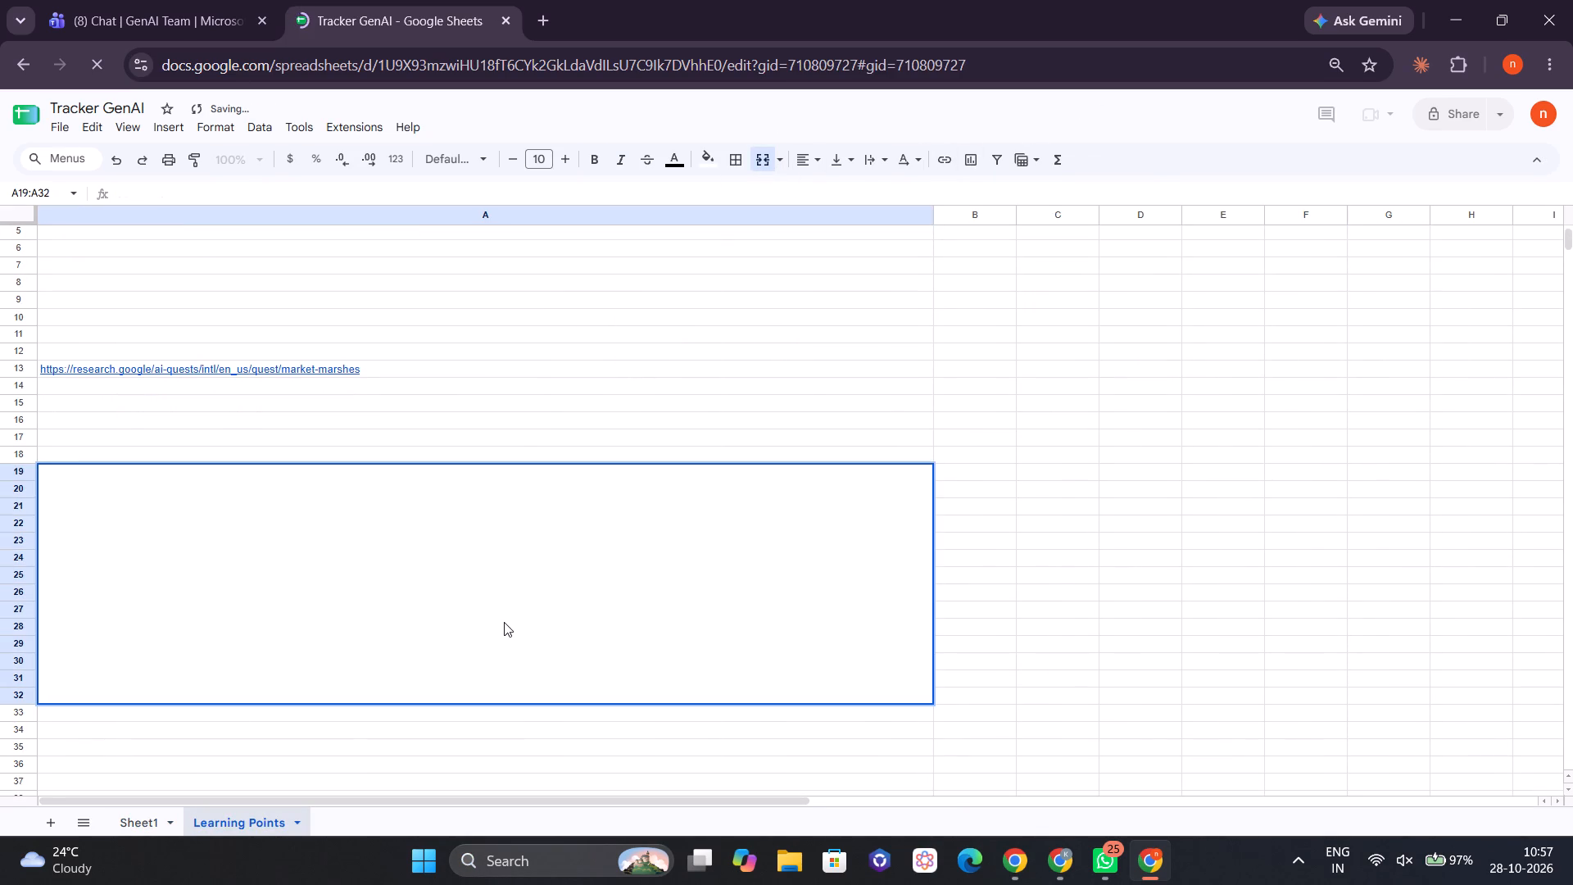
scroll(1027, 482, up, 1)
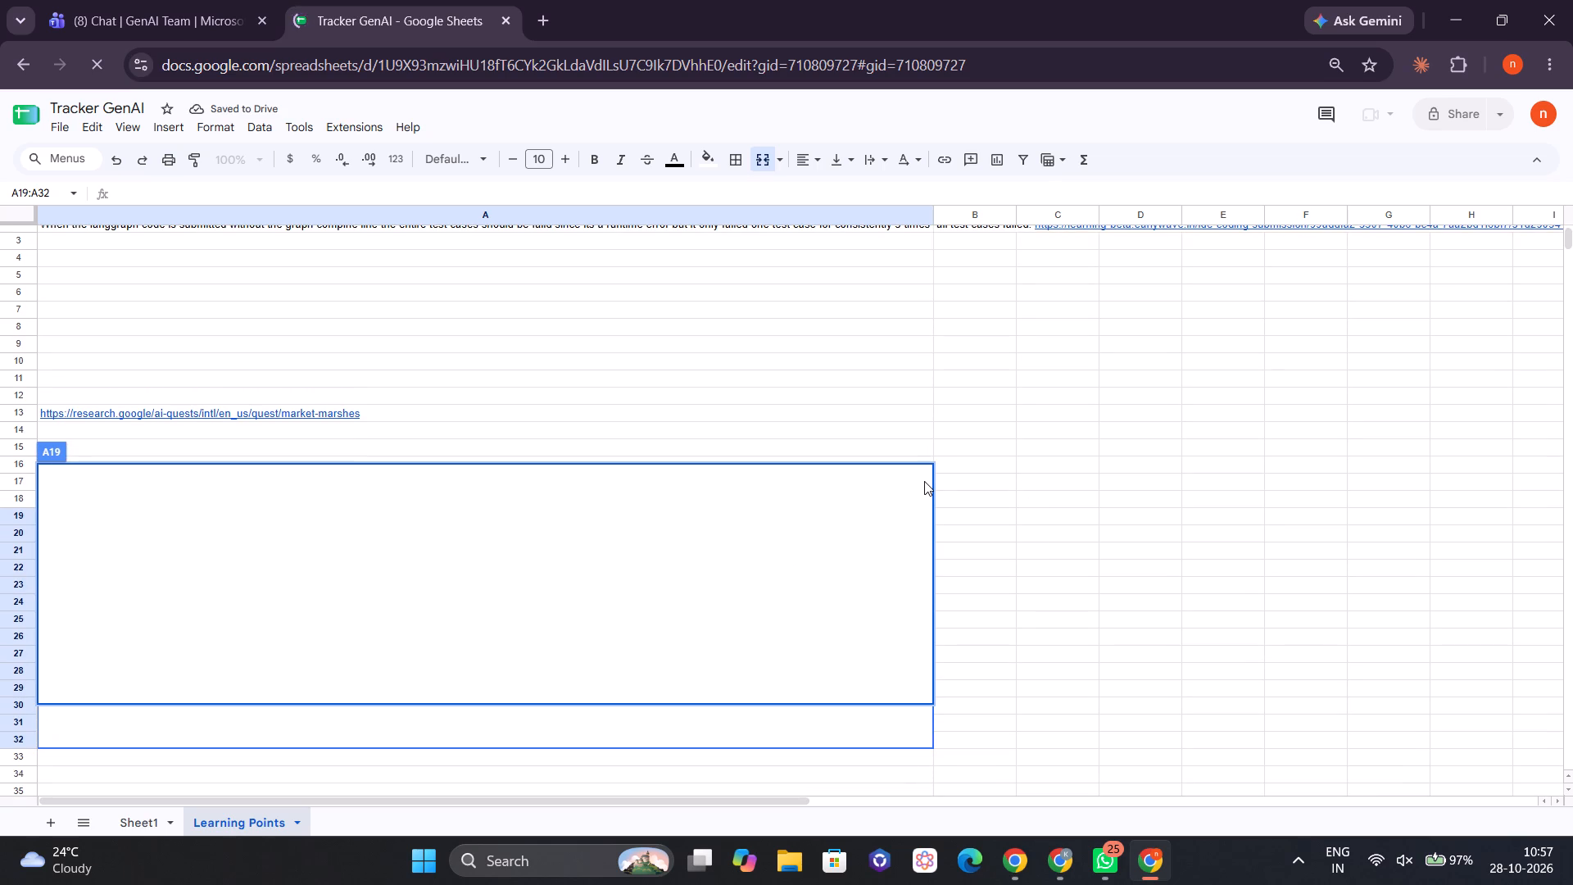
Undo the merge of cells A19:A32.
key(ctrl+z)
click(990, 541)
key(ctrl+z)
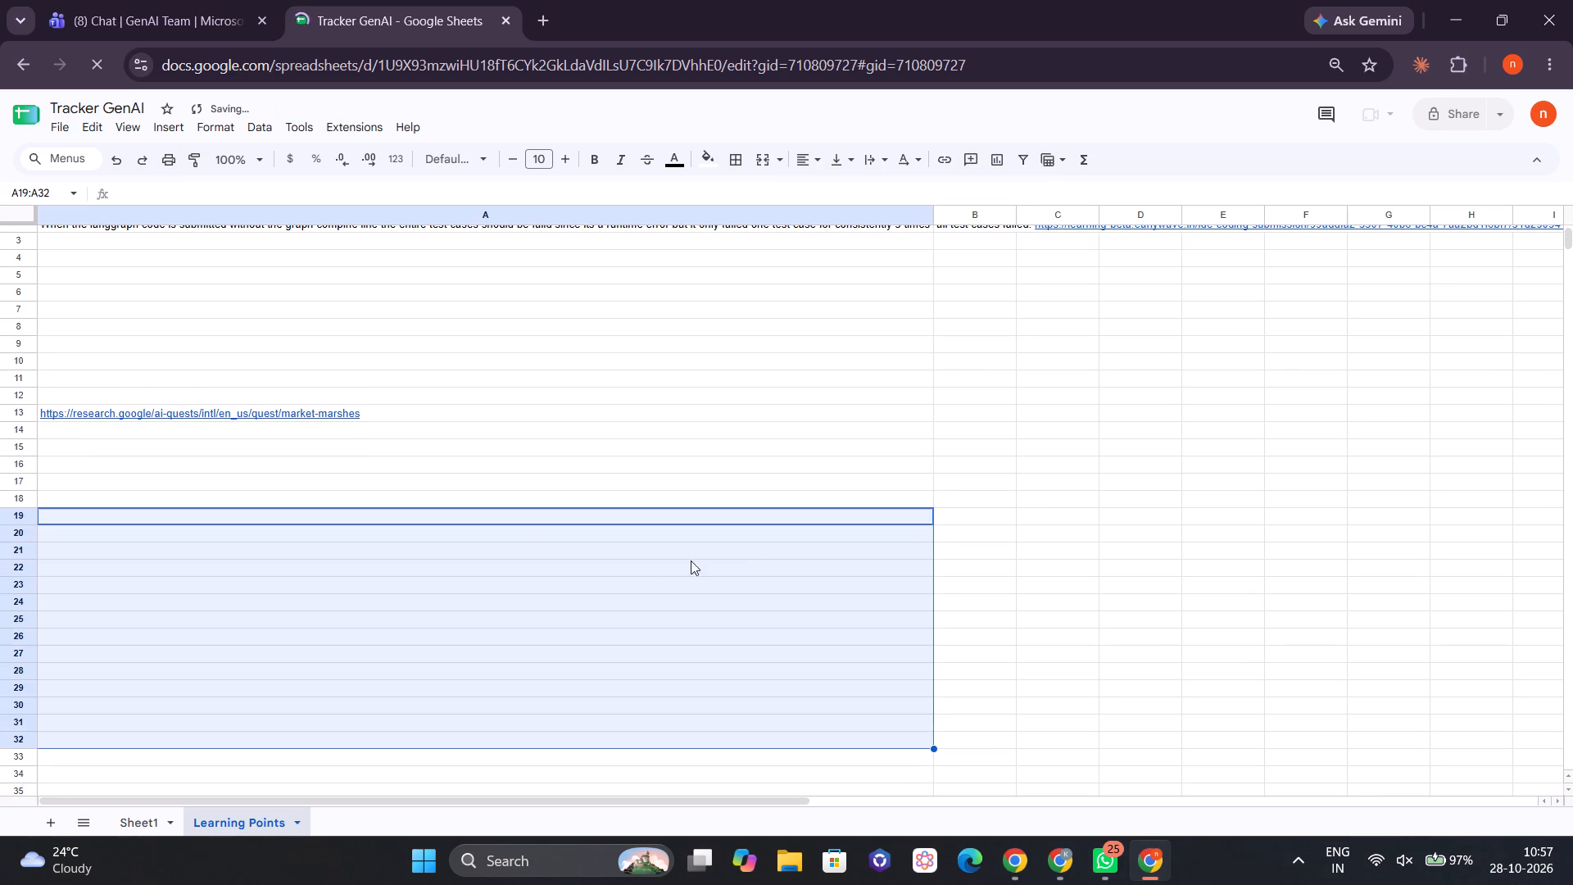
Enter the column headers Task, Qunatity and TimeLine in cells B16, C16 and D16 of the Learning Points sheet.
scroll(628, 565, left, 1)
click(500, 526)
scroll(500, 526, left, 2)
scroll(736, 501, up, 2)
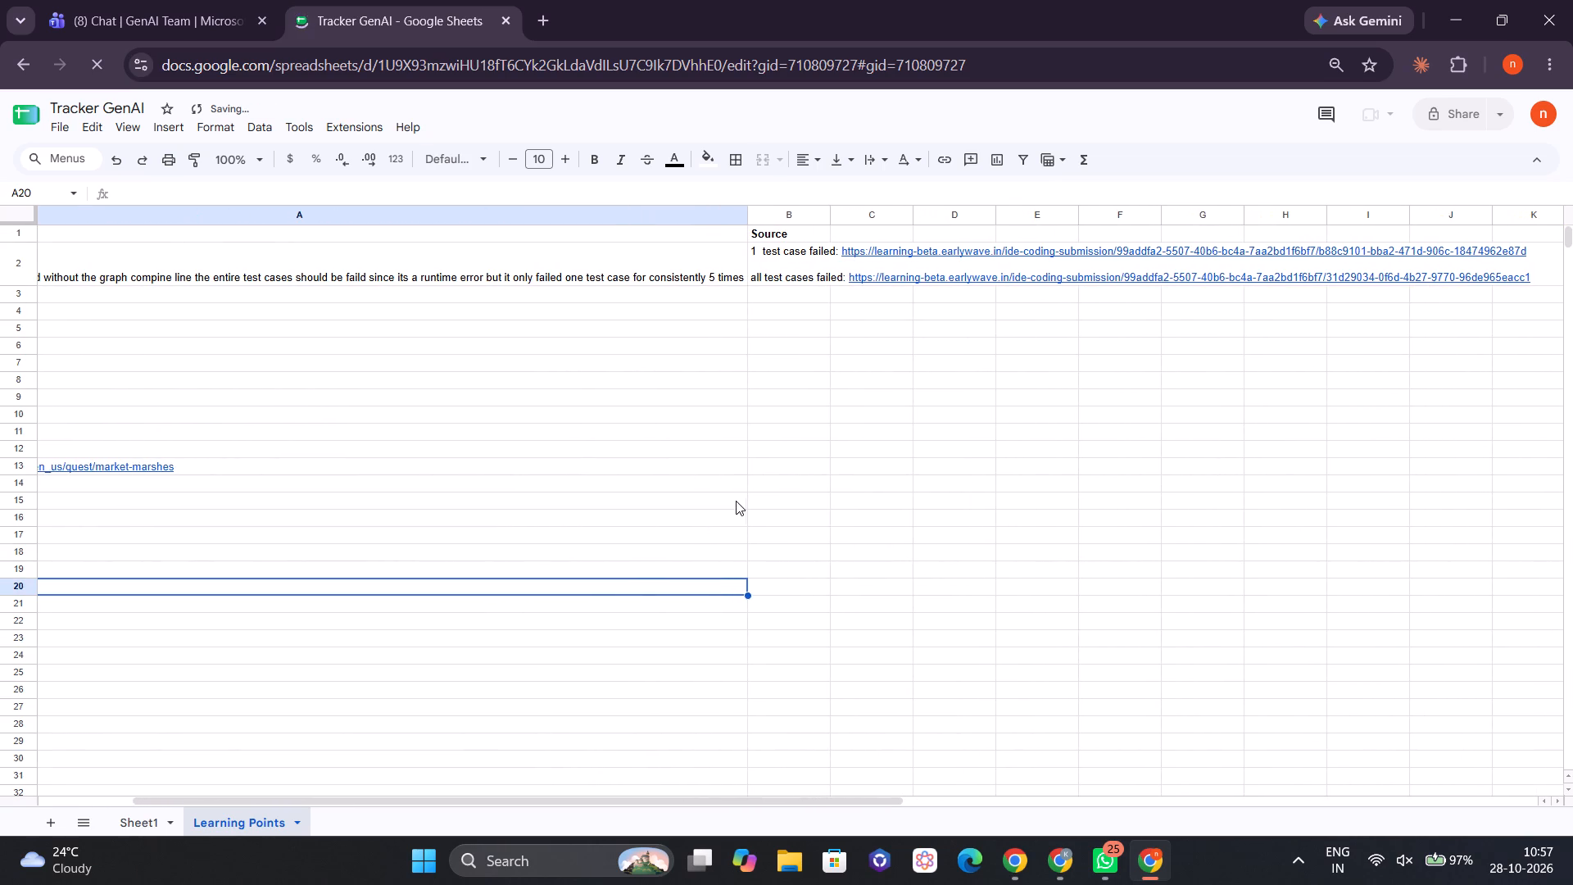
click(782, 515)
text(Task)
key(space)
key(Tab)
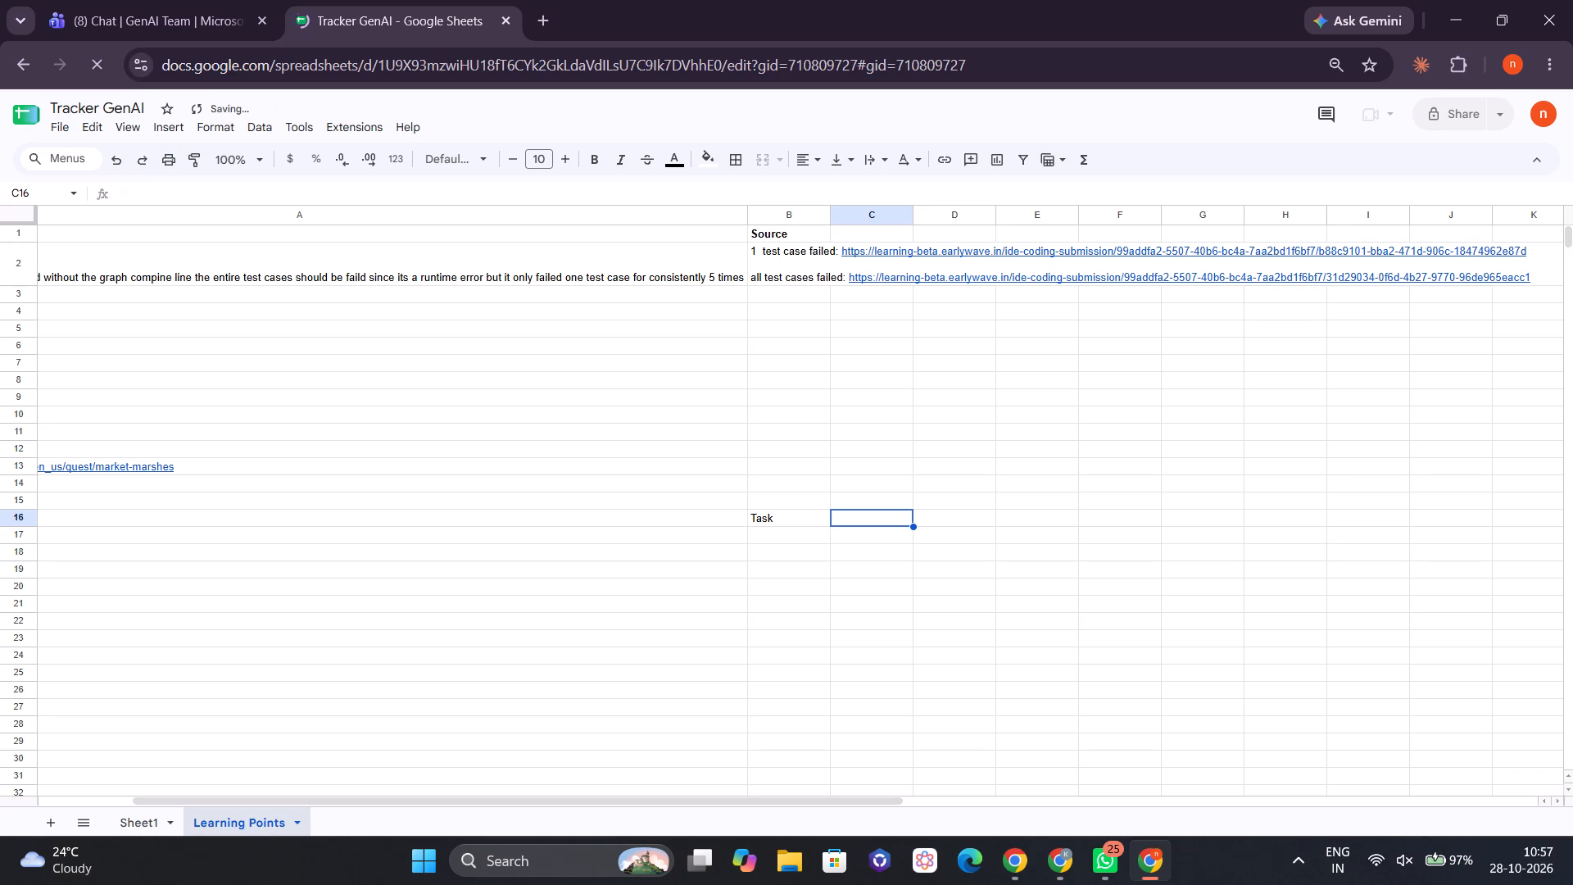
text(Qunatity)
key(space)
key(Tab)
text(TimeLine)
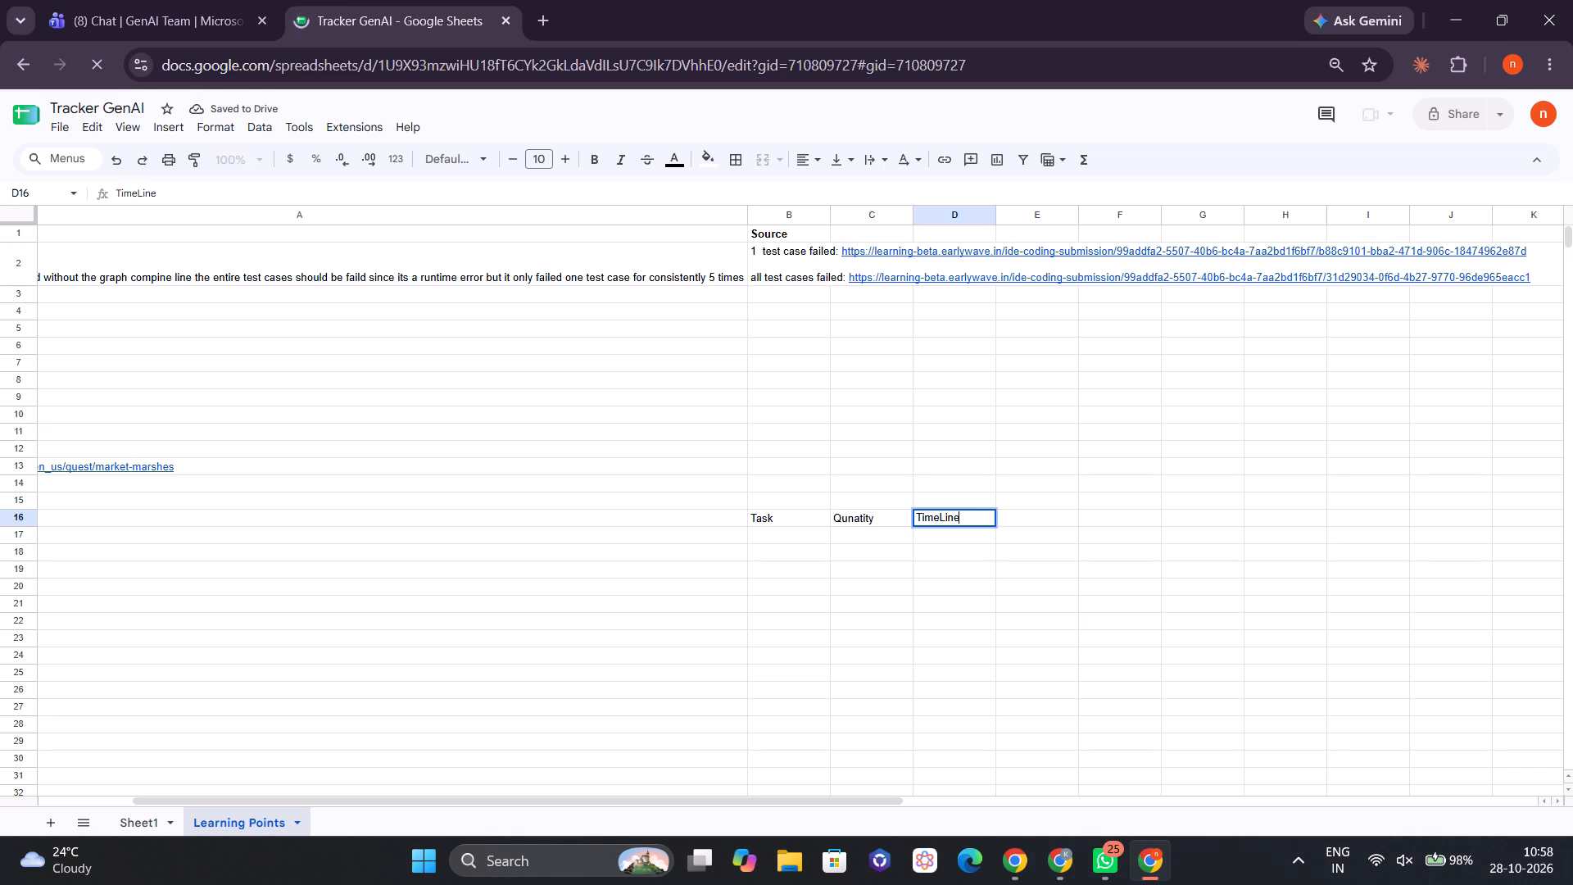
Make the three column headers in B16:D16 bold.
drag(784, 515, 931, 524)
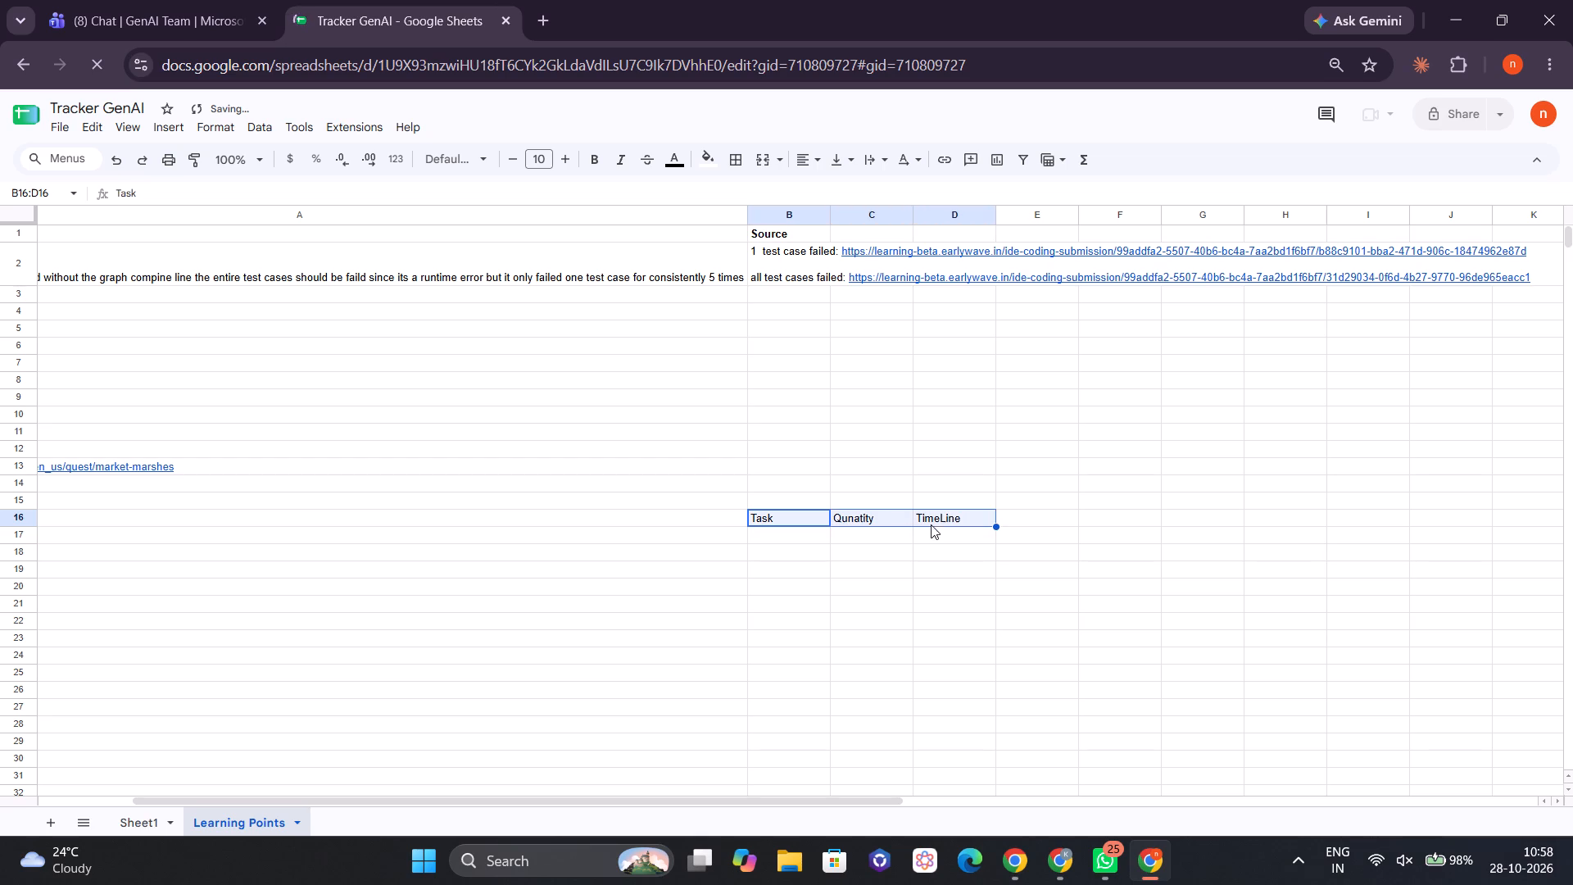
key(ctrl+b)
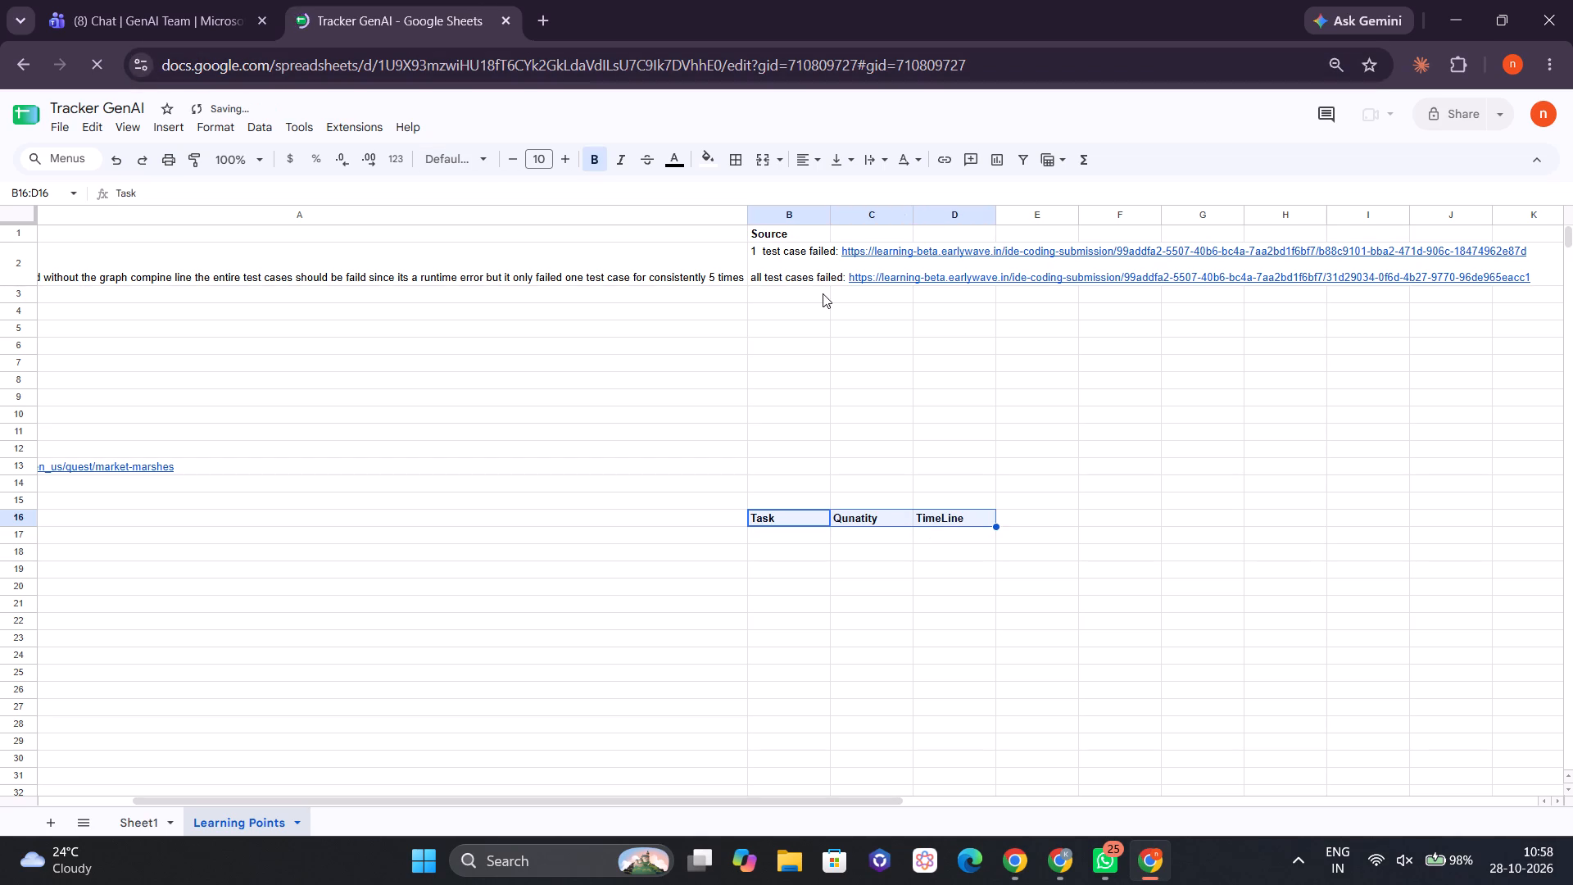
click(742, 661)
Review the dated action items, timelines and EoD reports on Sheet1.
scroll(742, 661, up, 1)
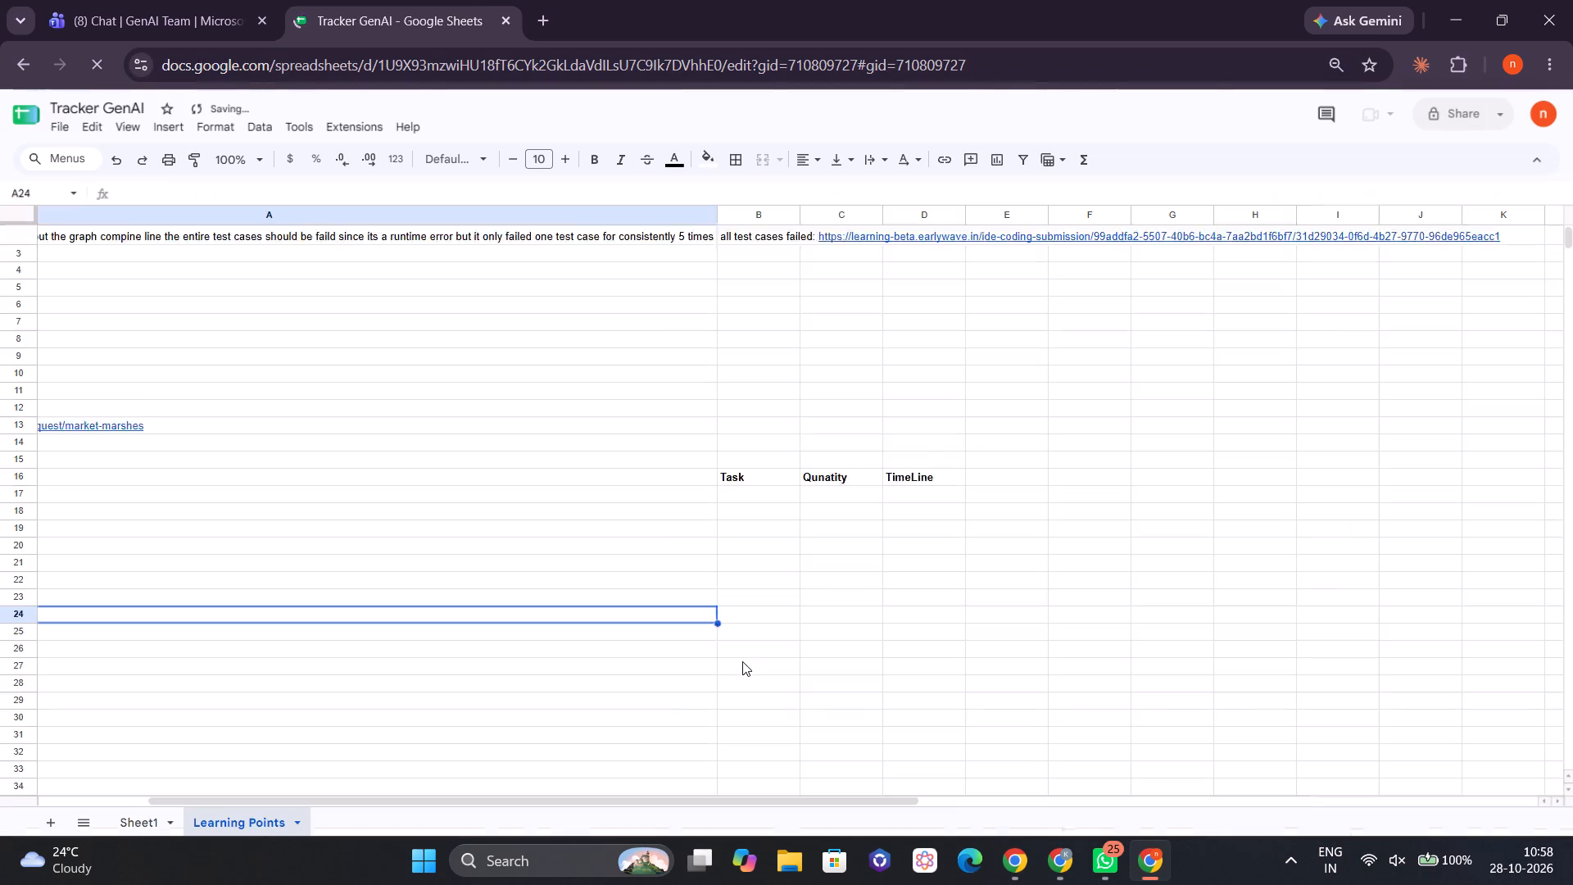
scroll(803, 433, right, 2)
scroll(803, 433, up, 1)
scroll(803, 433, right, 2)
scroll(803, 433, left, 4)
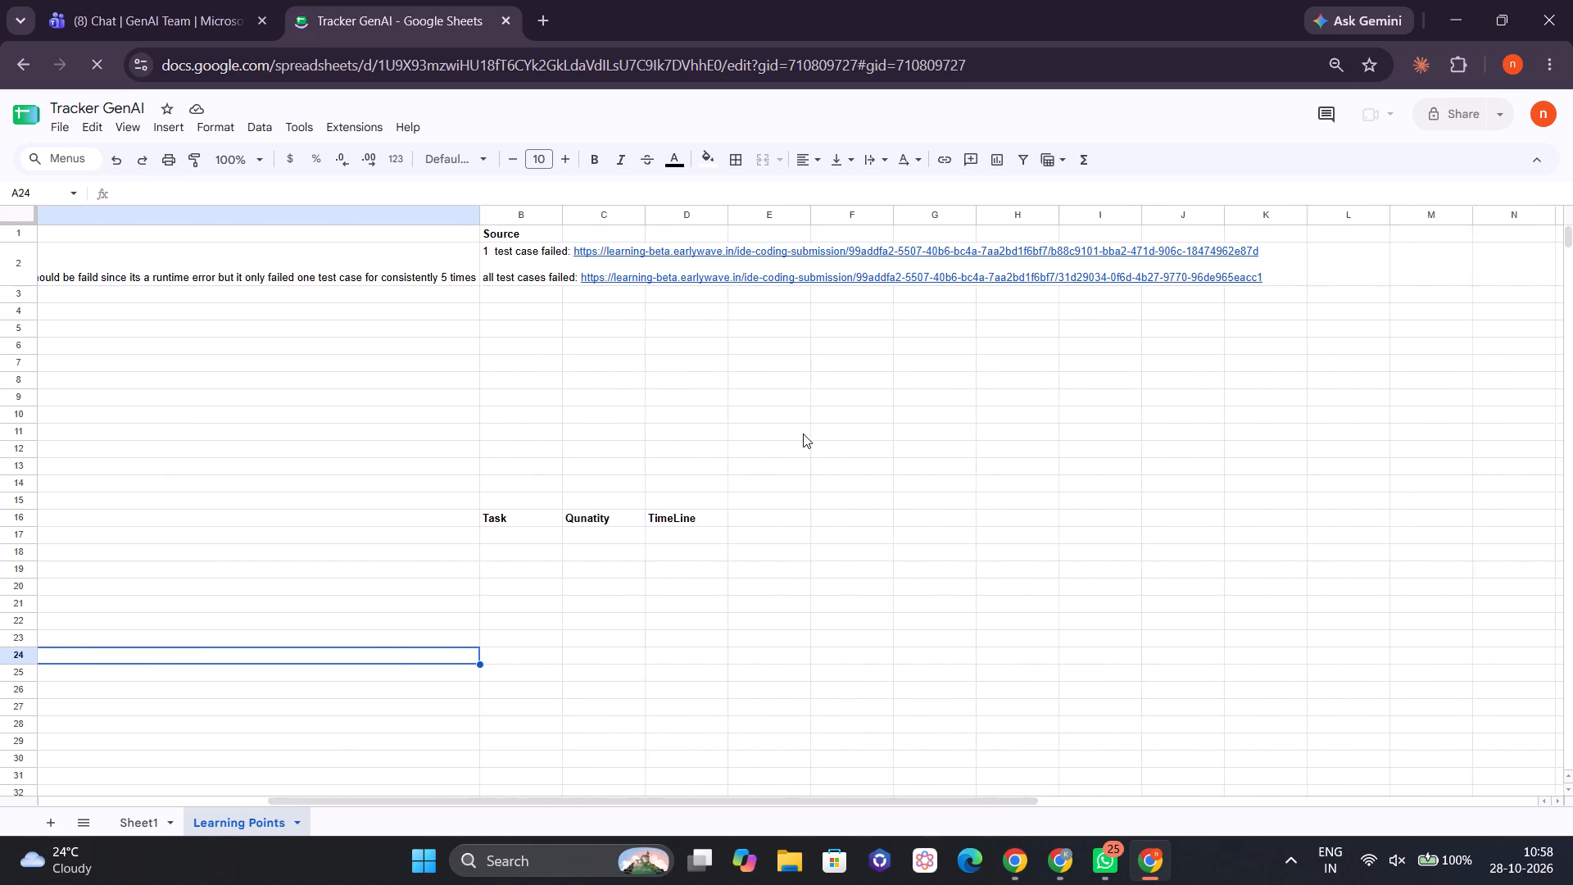
click(126, 816)
scroll(496, 691, up, 5)
scroll(496, 691, right, 1)
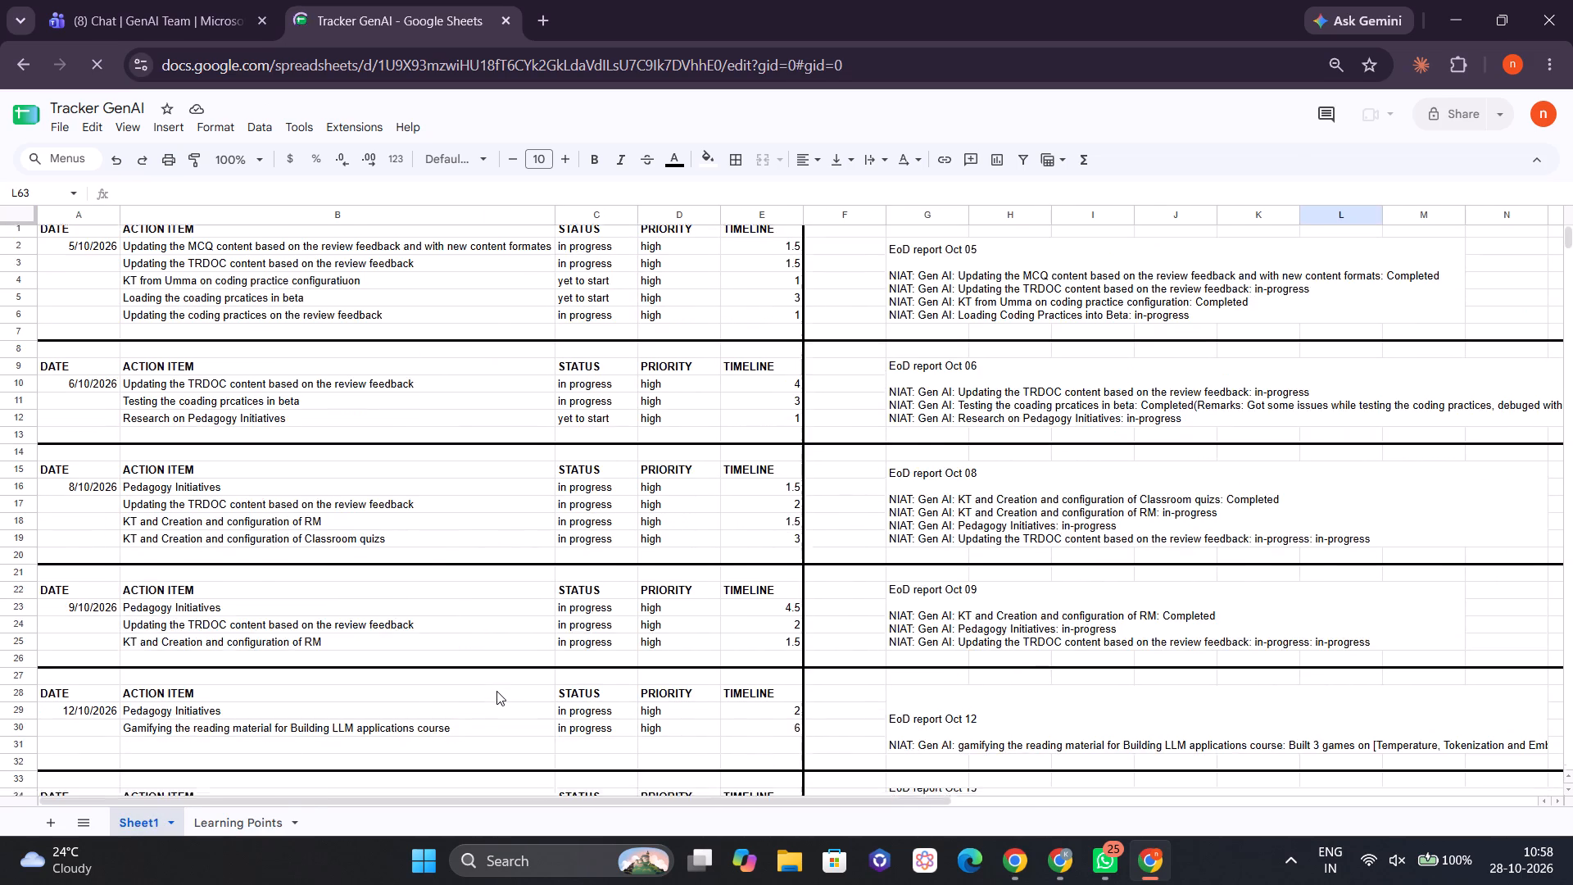
scroll(496, 691, right, 1)
scroll(496, 691, up, 1)
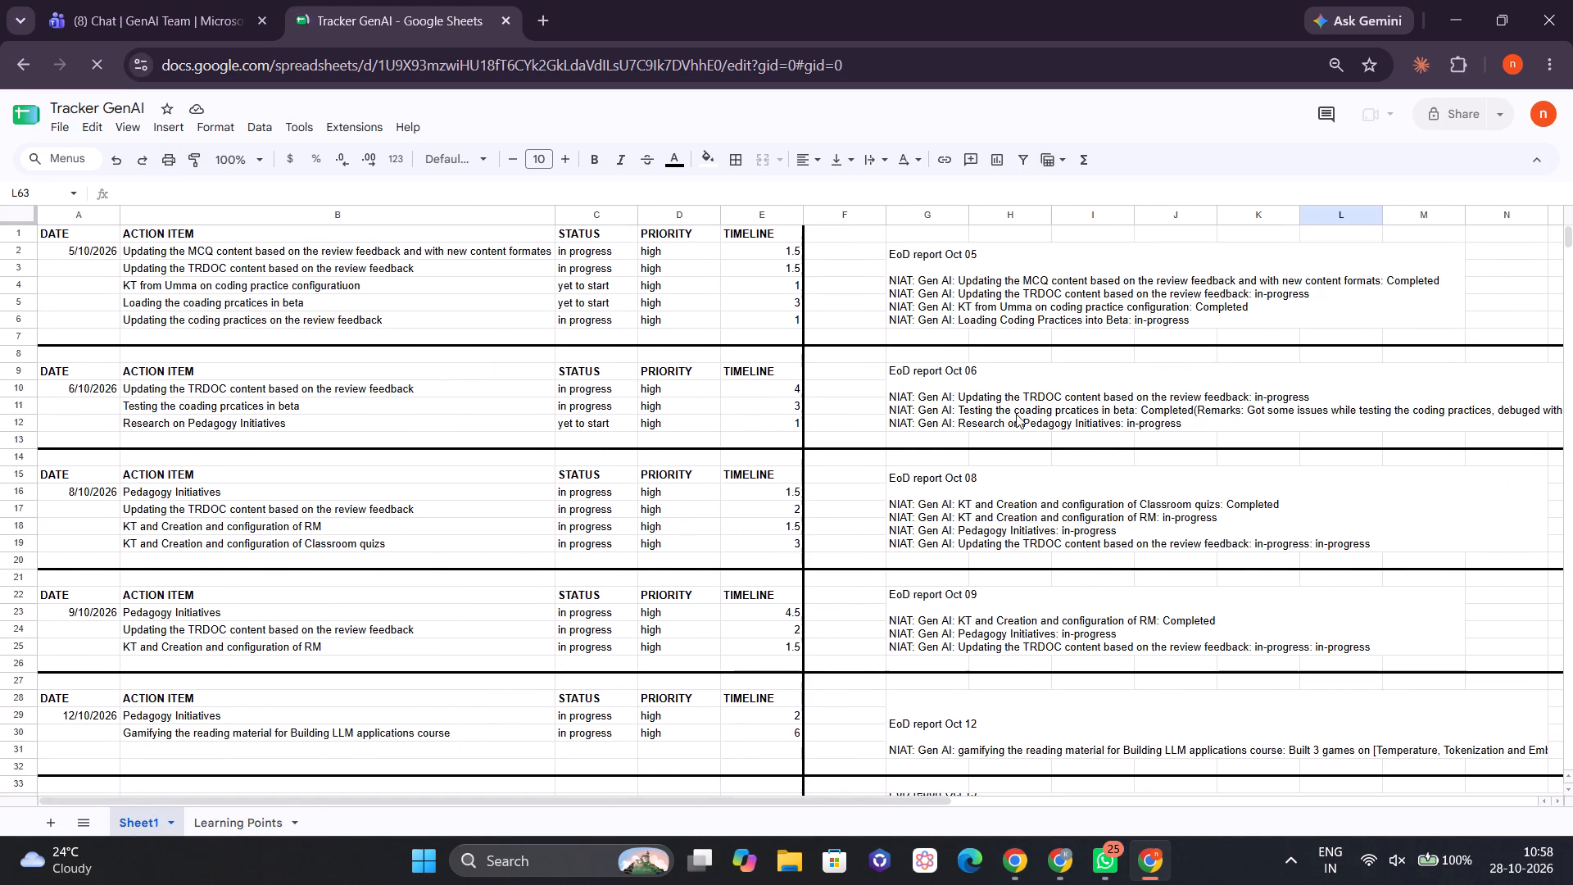
scroll(1016, 414, left, 1)
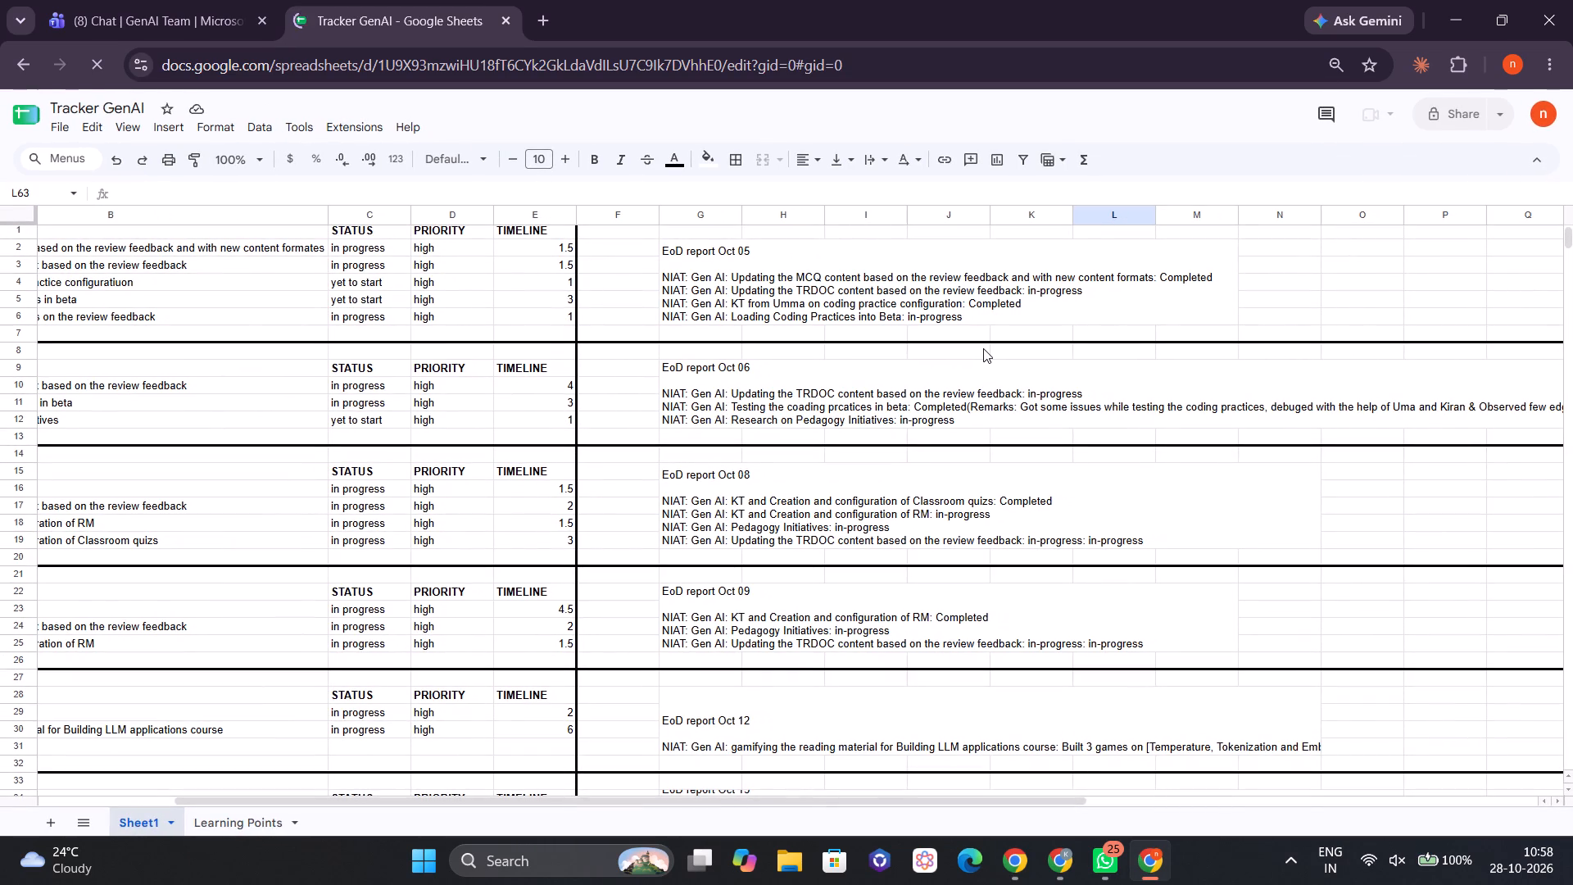
scroll(983, 348, up, 2)
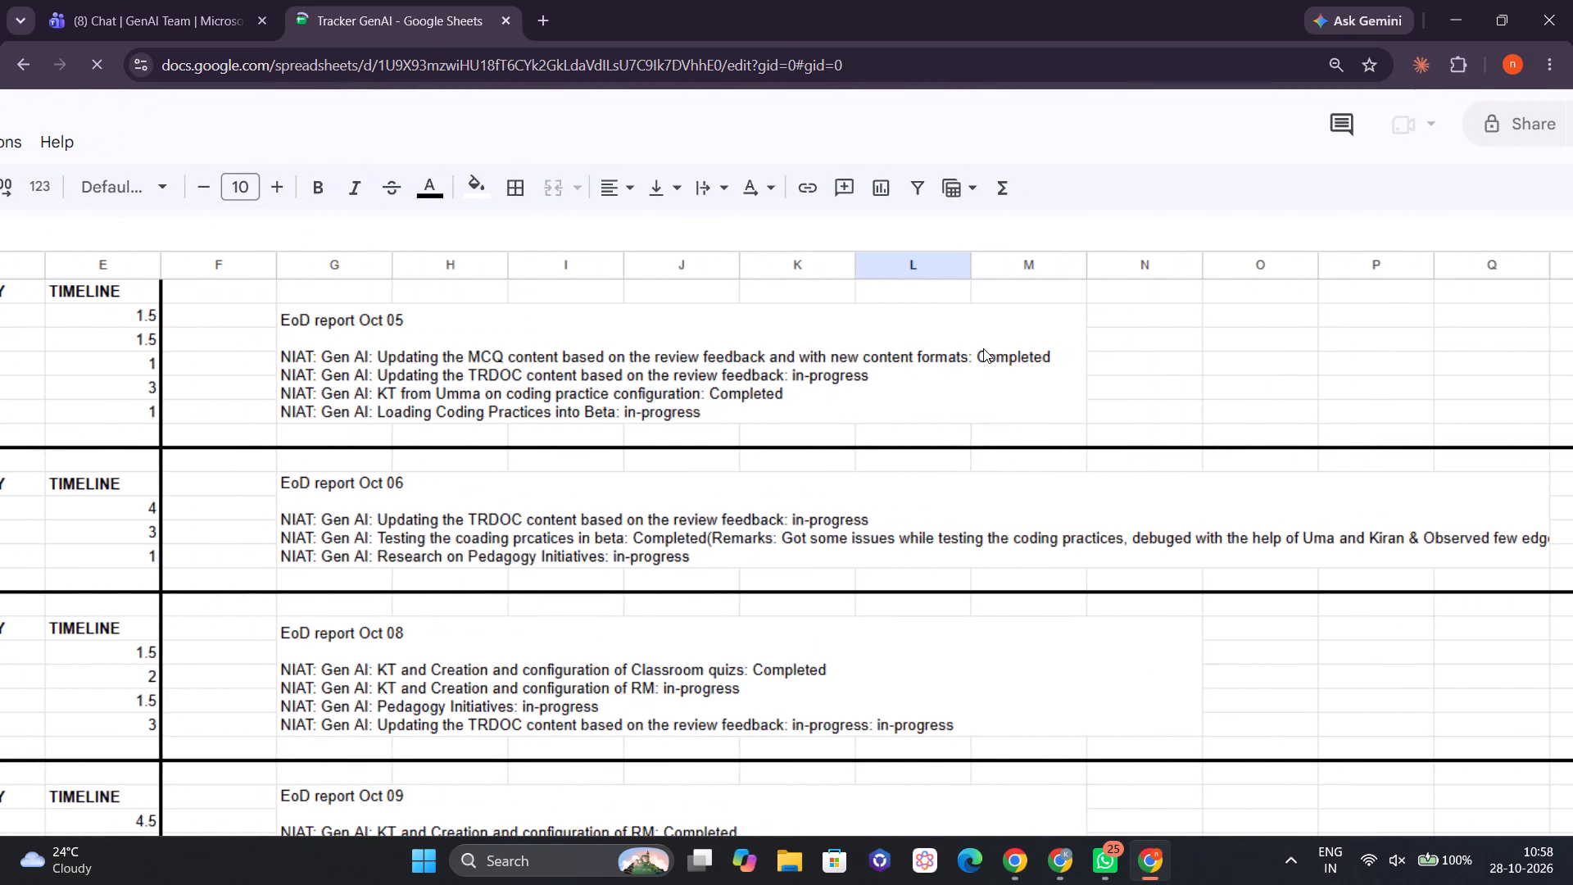
scroll(983, 348, up, 1)
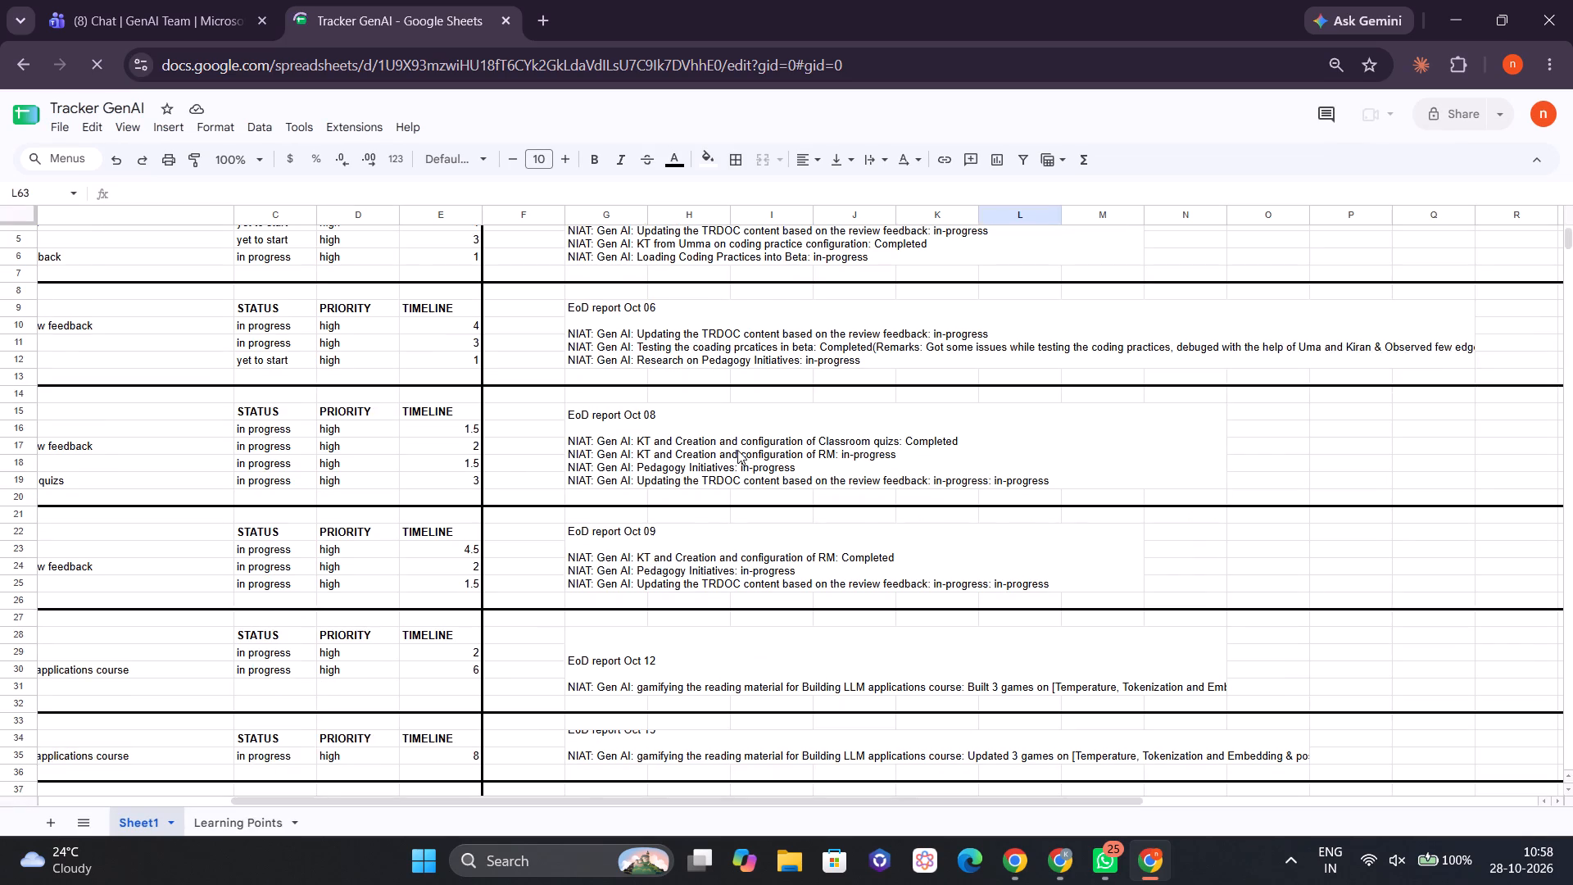
scroll(737, 450, up, 2)
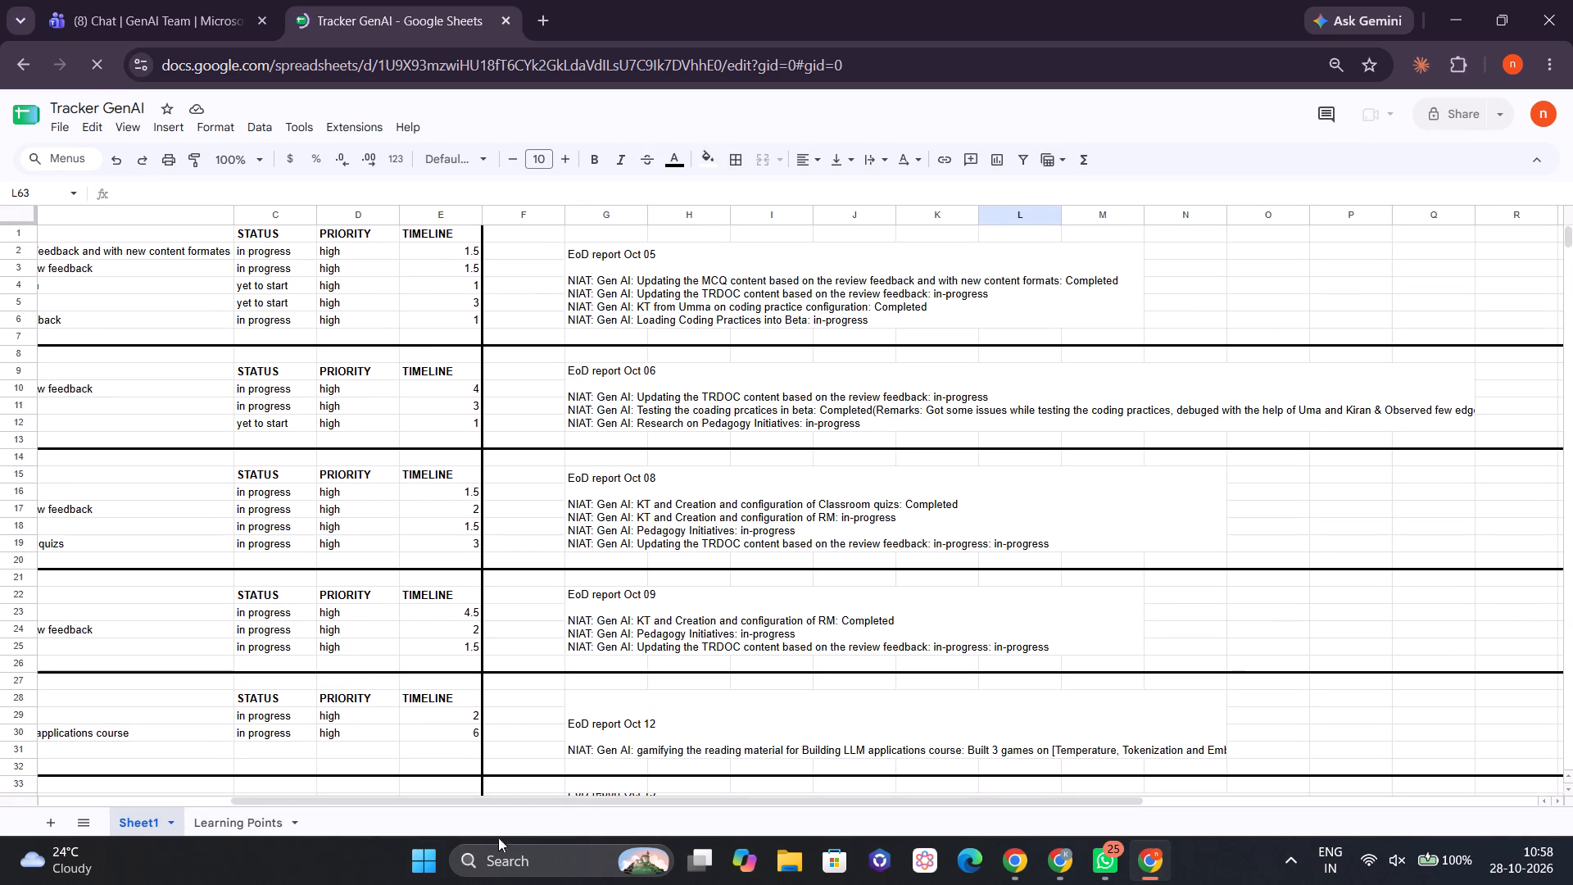
click(225, 815)
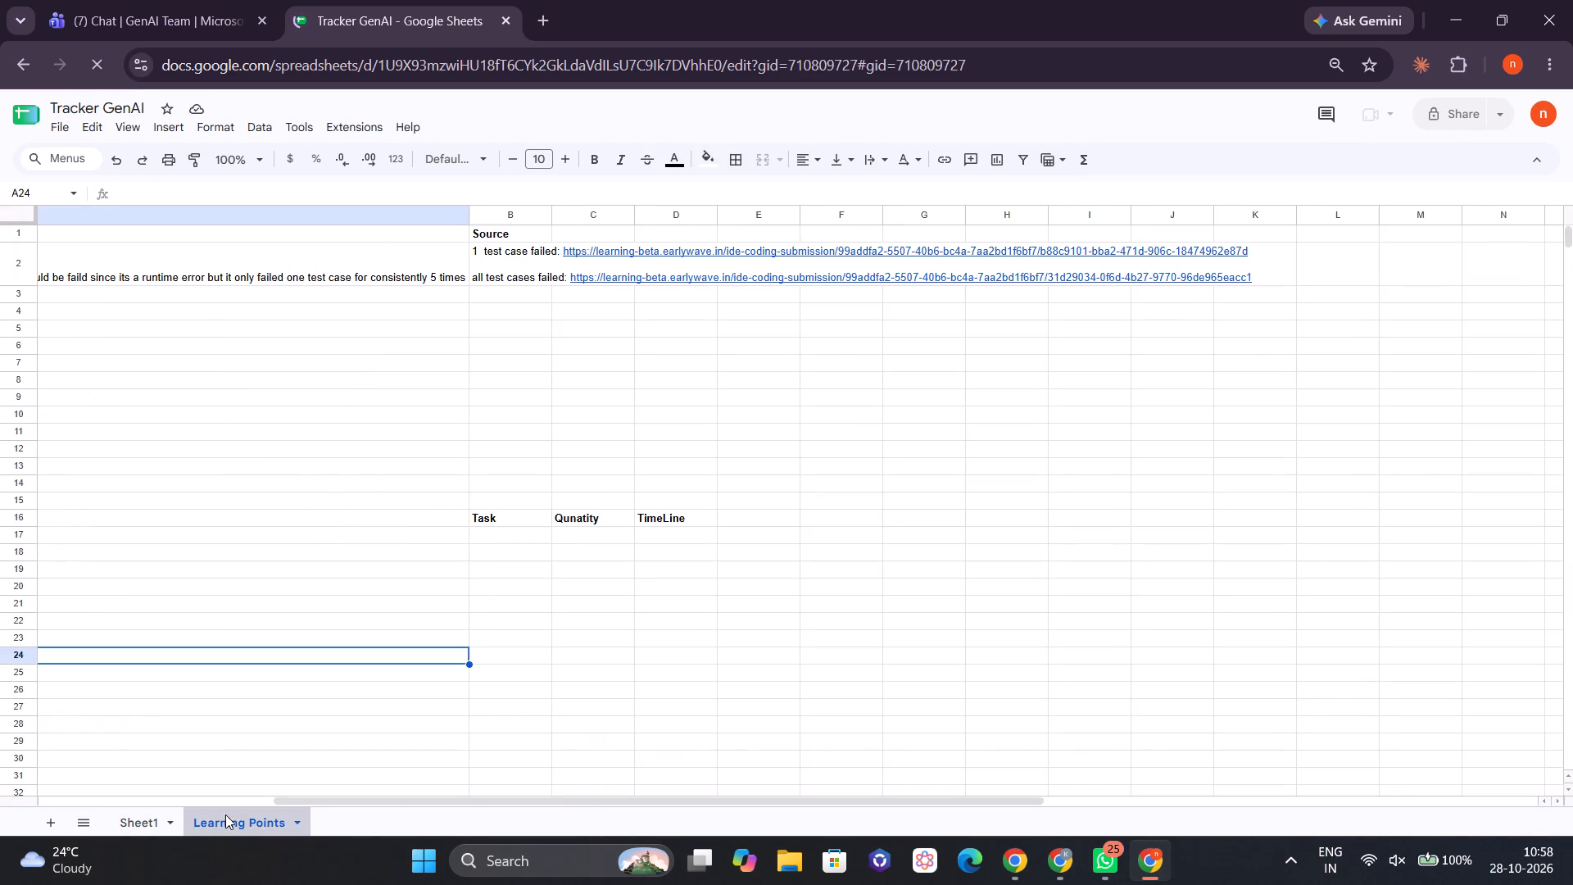
click(134, 814)
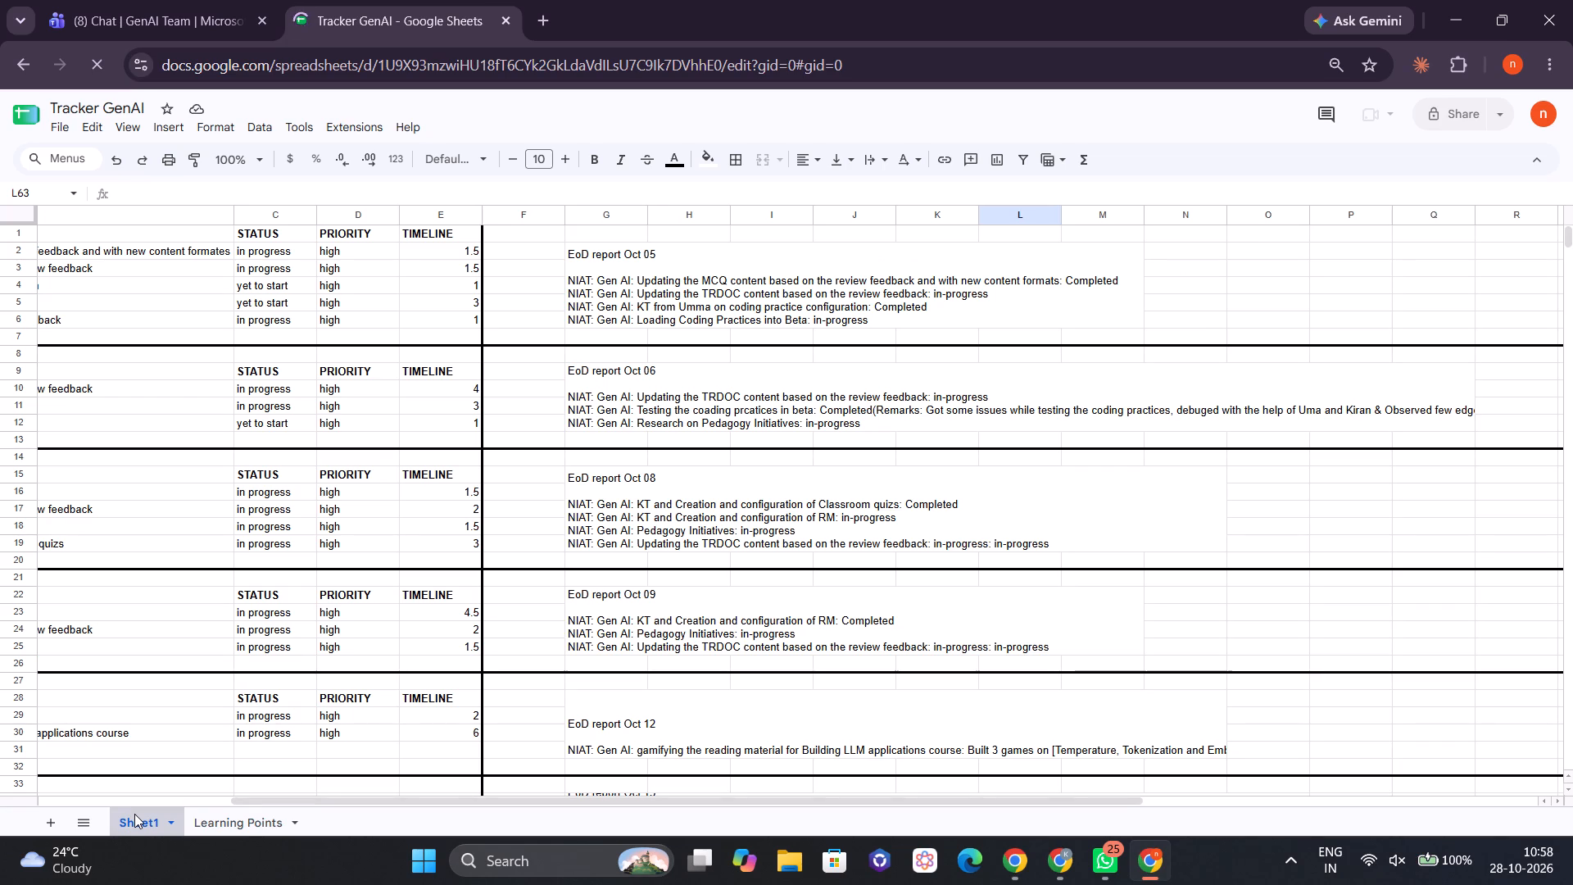
Enter MCQ Loading as the first task in cell B17 of the Learning Points sheet.
click(250, 821)
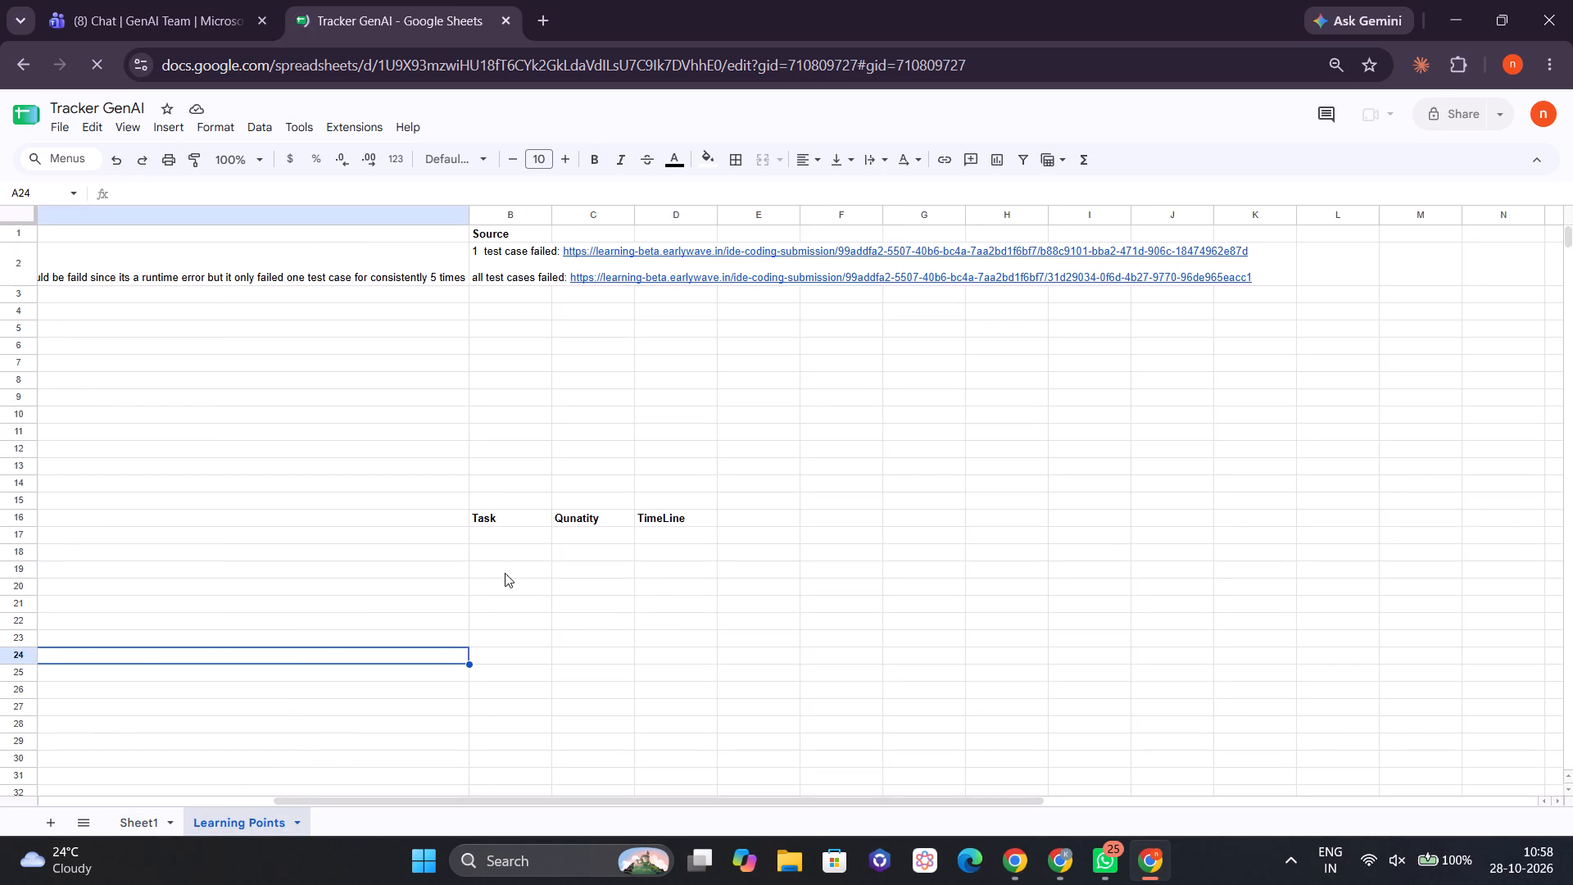
click(493, 534)
text(MC)
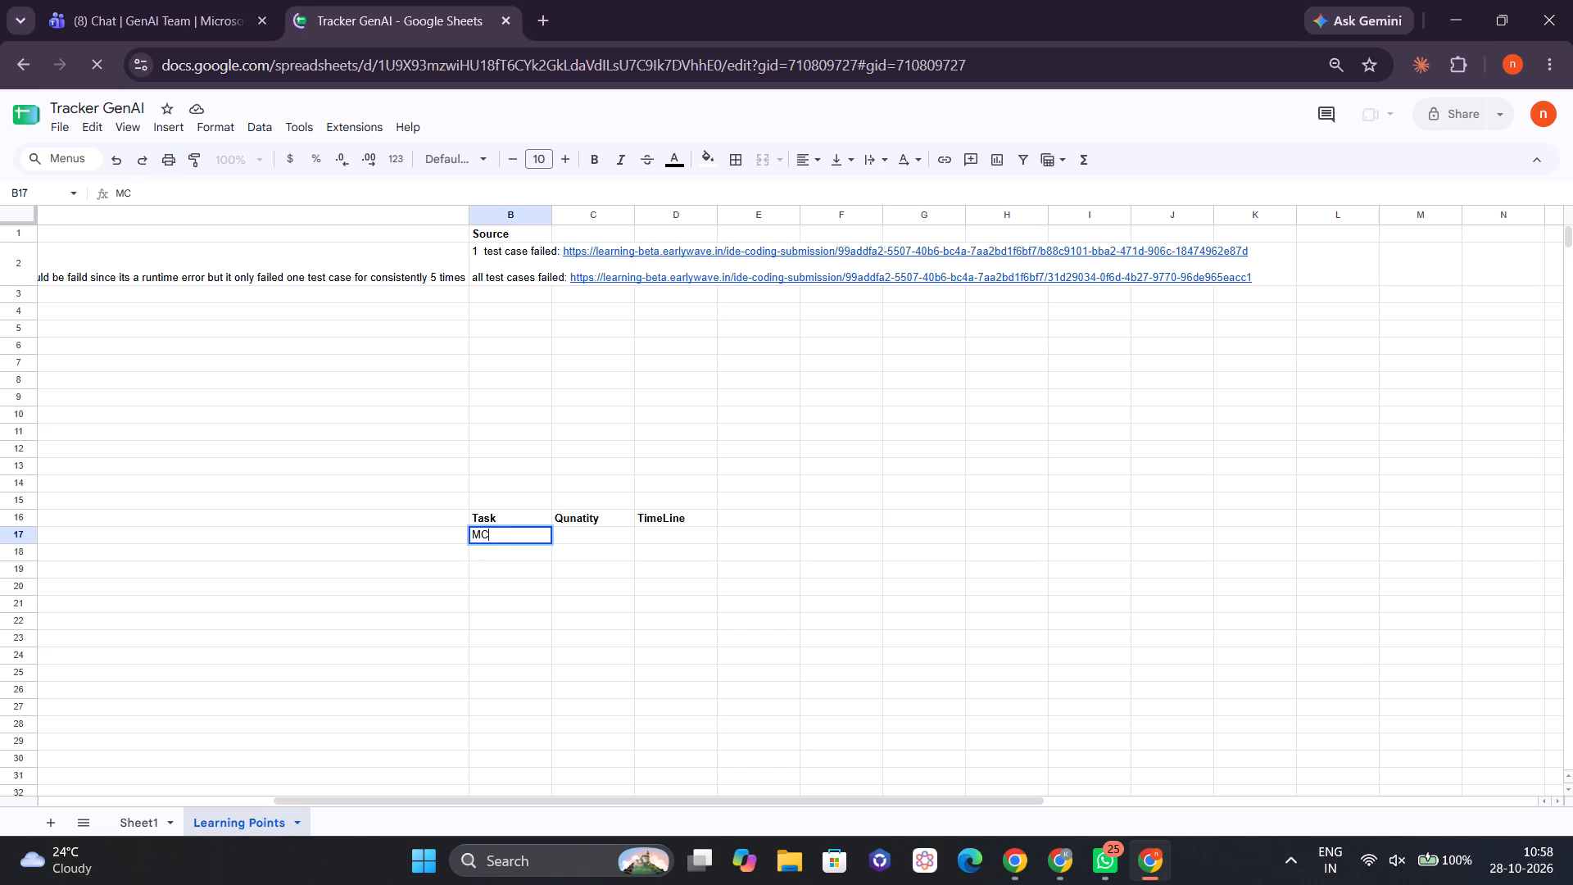
text(Q)
key(space)
text(Loading)
key(Tab)
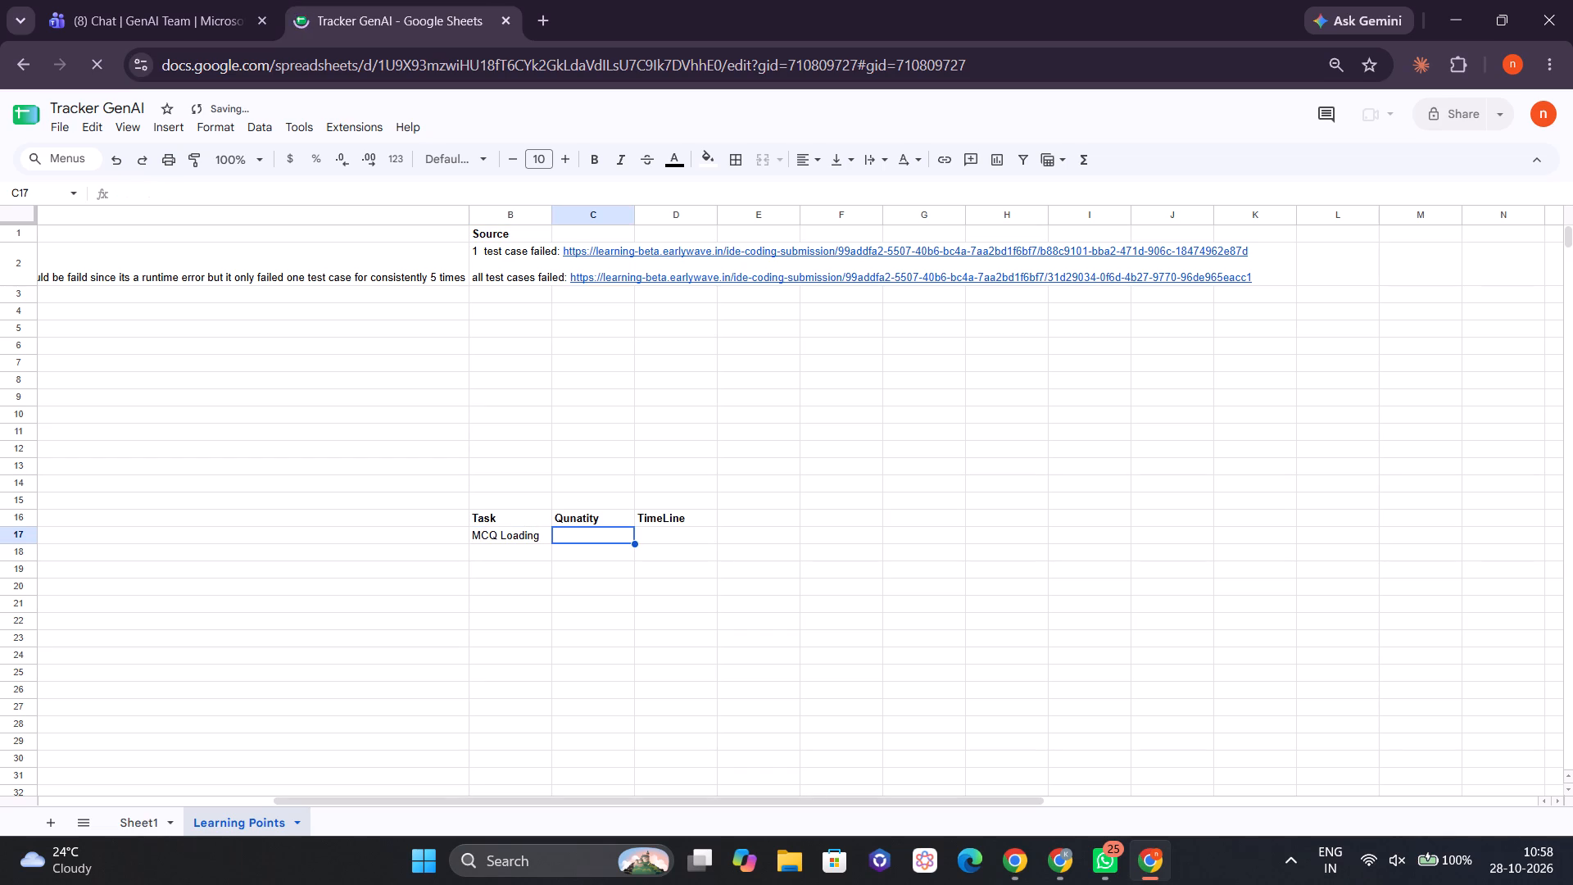
Open a new browser tab.
click(552, 24)
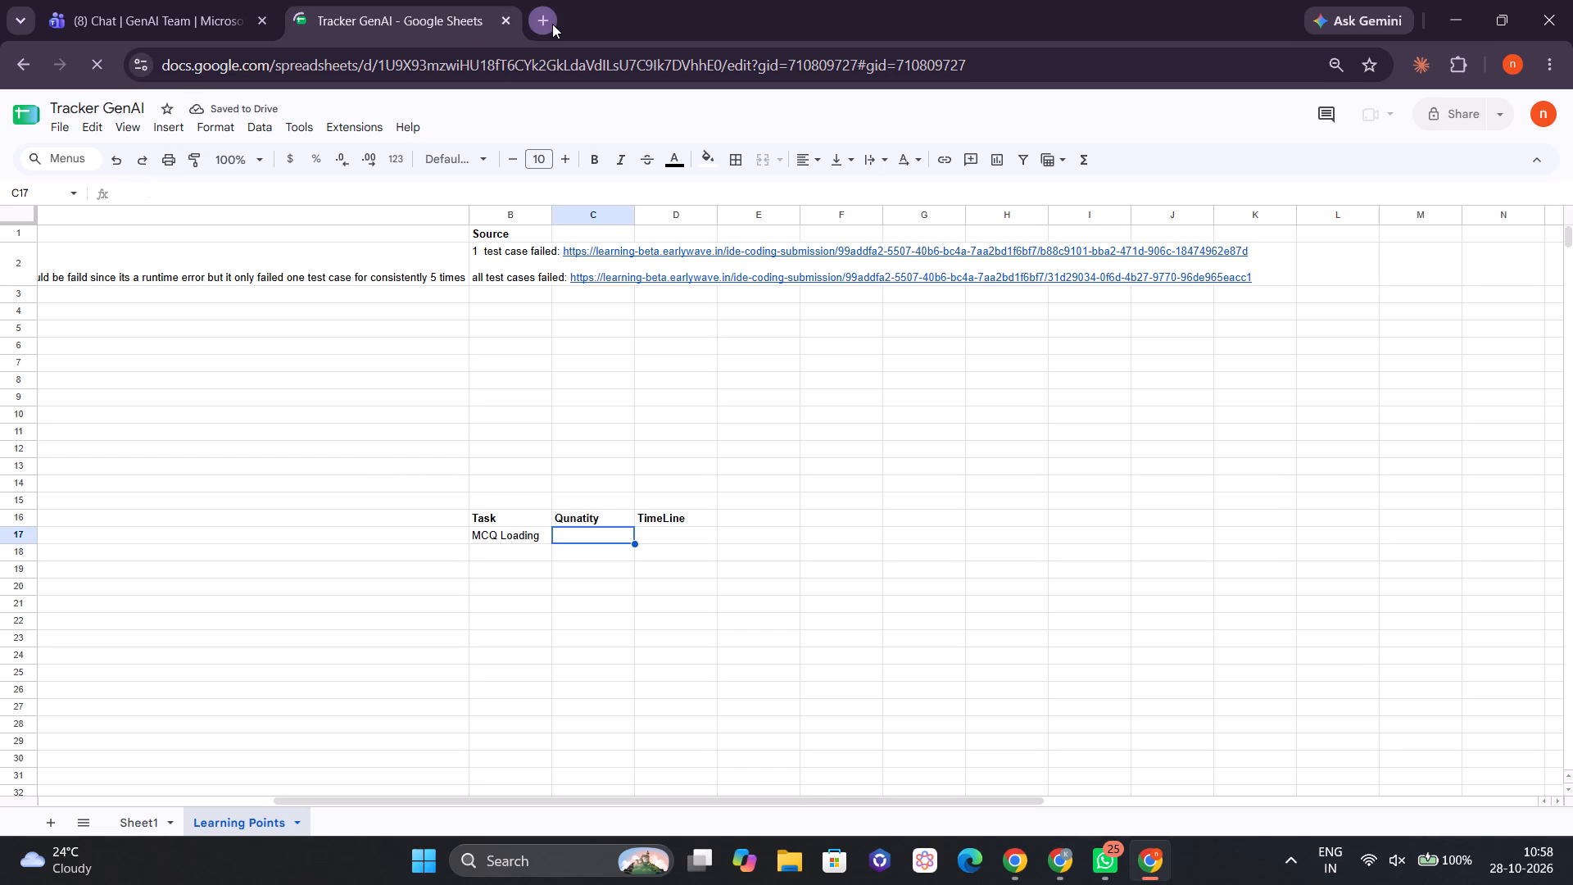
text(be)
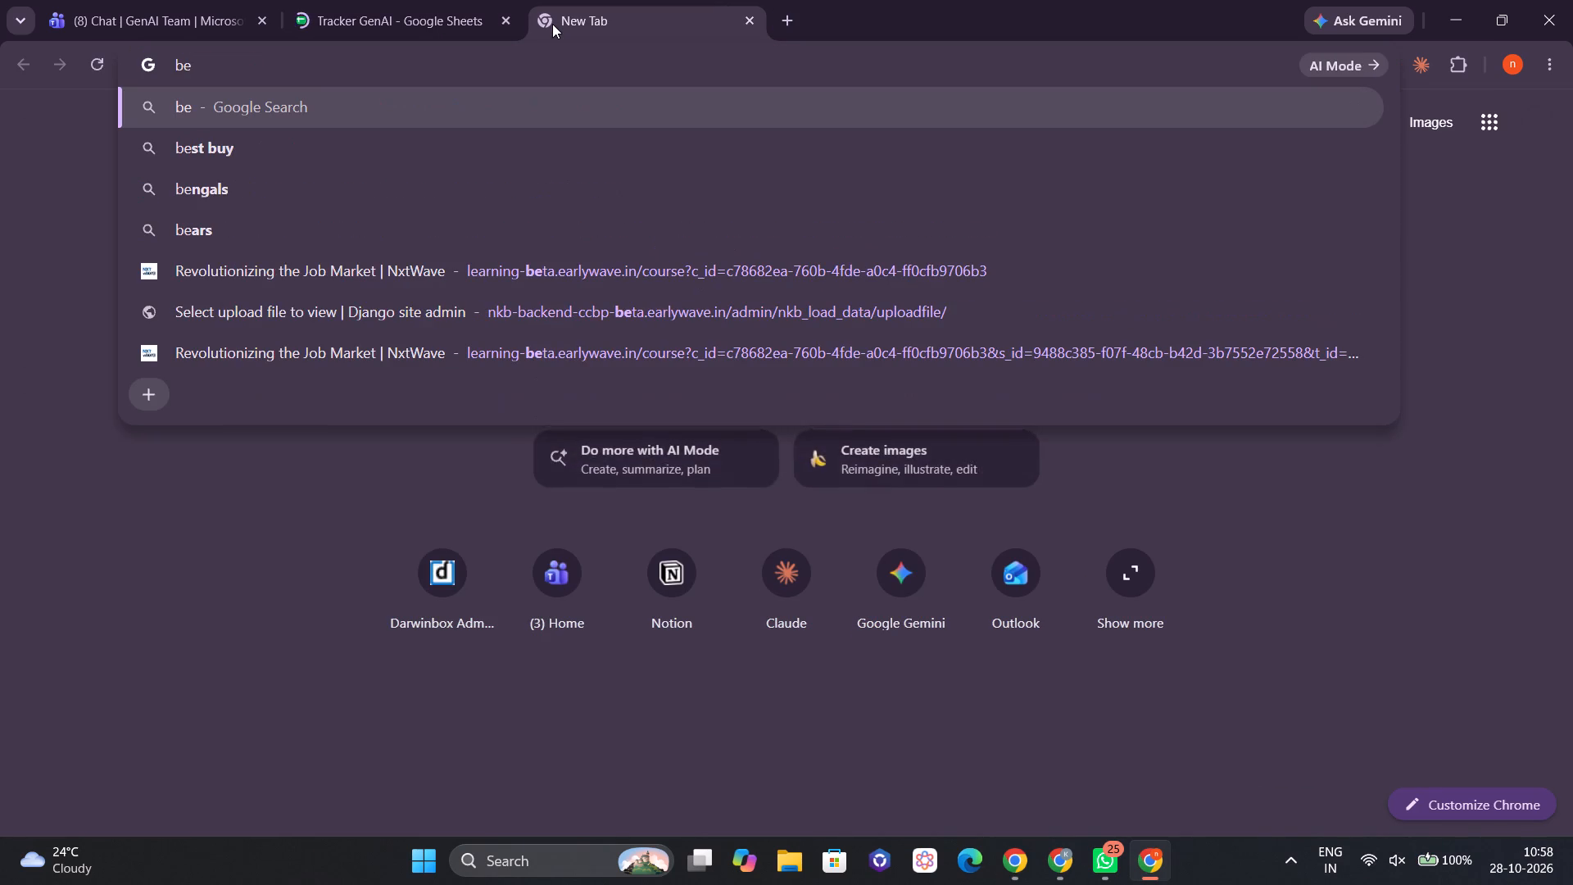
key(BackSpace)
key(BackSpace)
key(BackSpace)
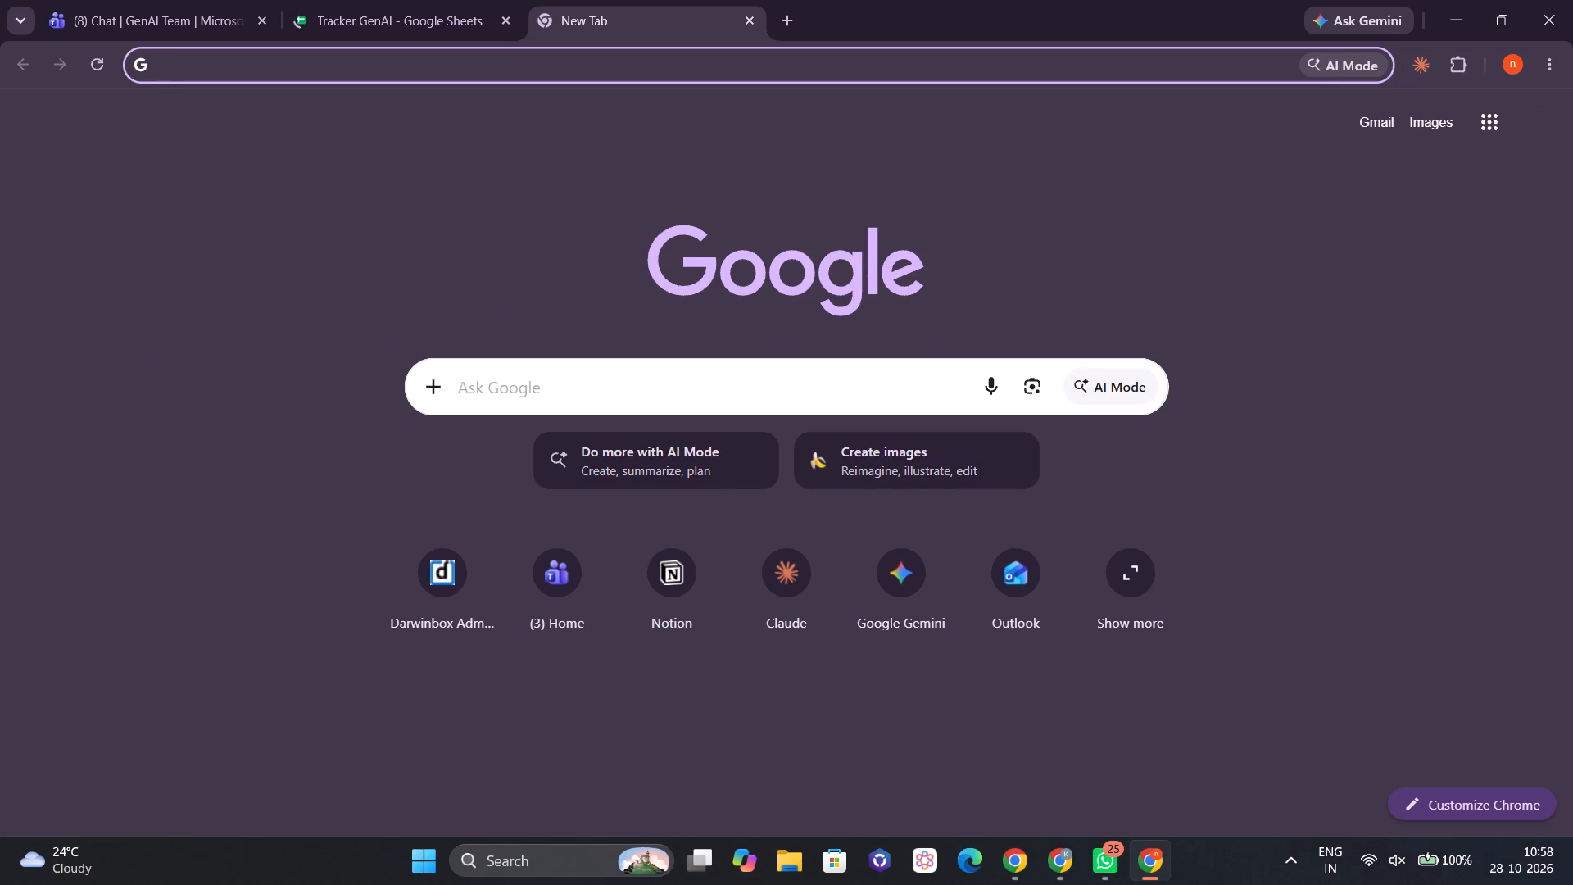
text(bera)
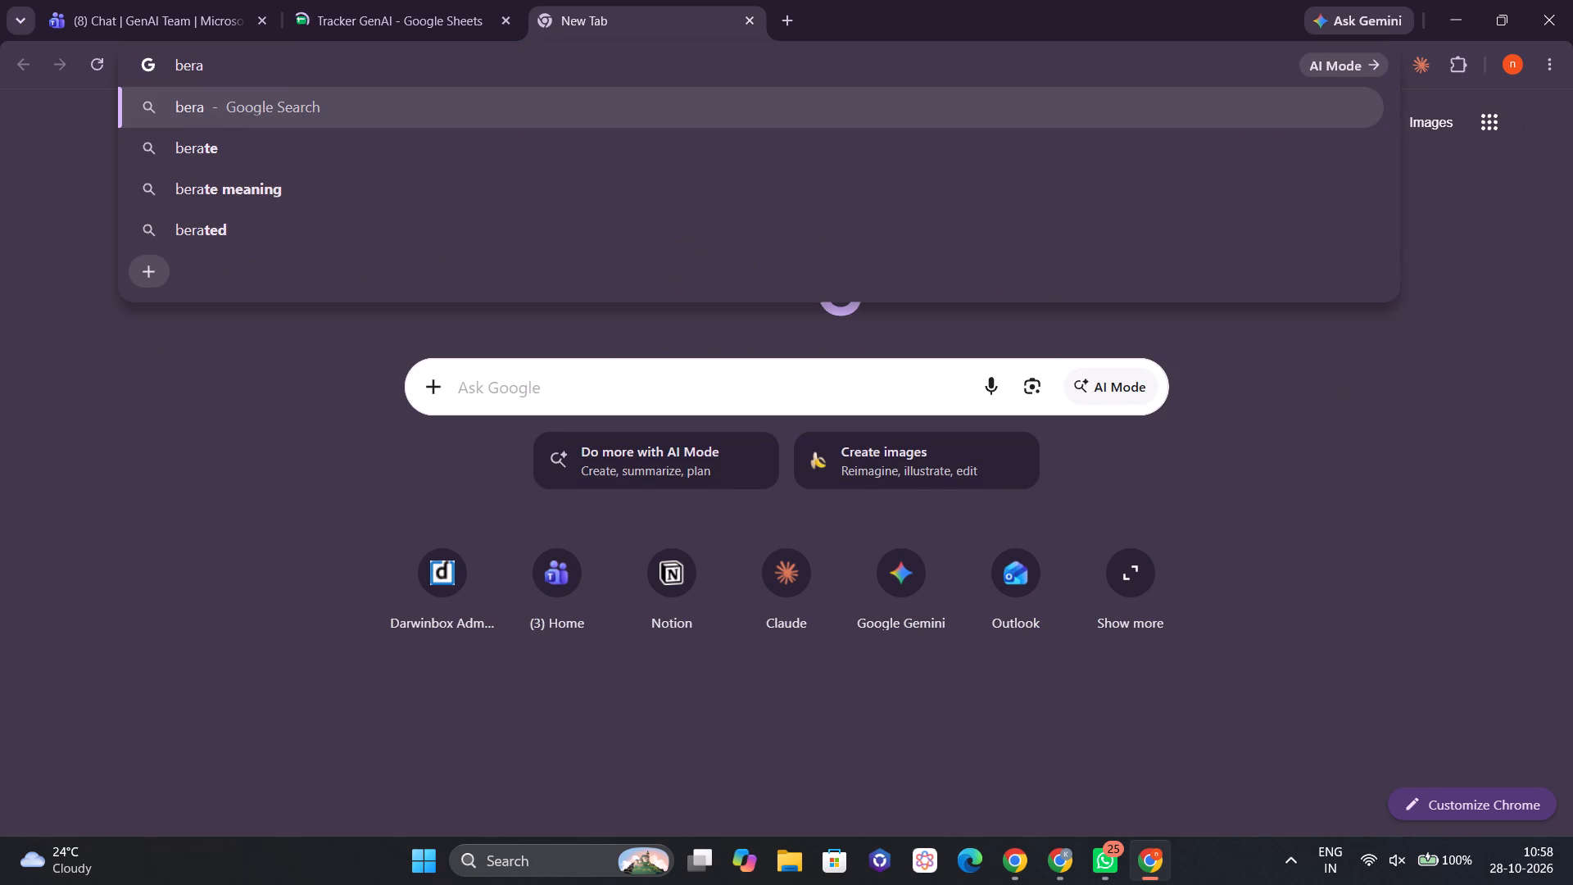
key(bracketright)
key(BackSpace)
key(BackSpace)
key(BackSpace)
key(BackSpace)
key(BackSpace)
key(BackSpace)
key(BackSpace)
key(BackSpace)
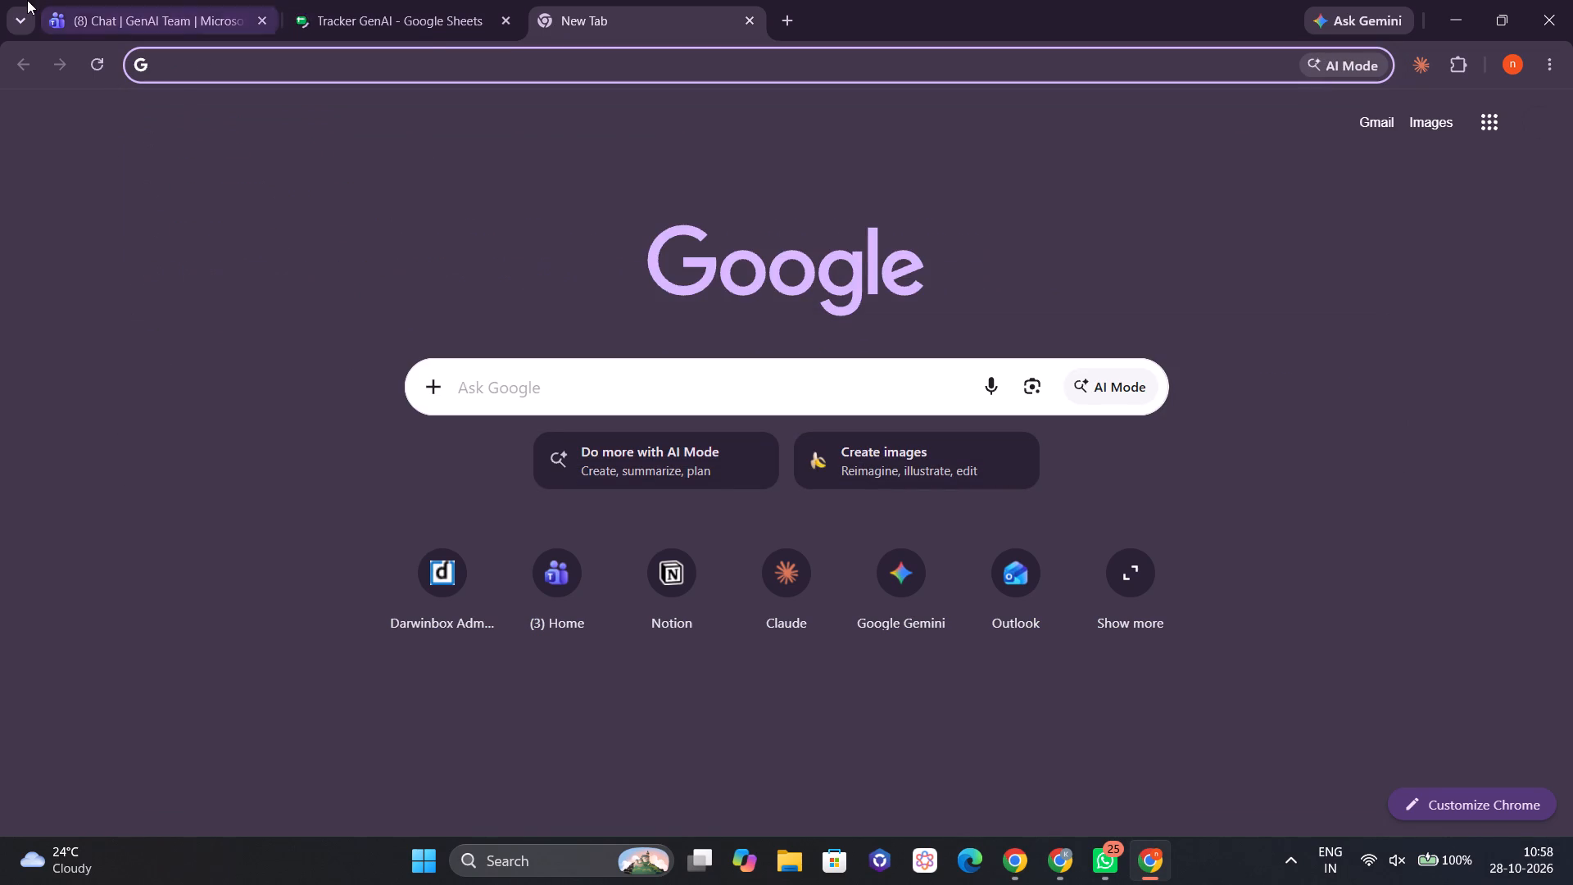
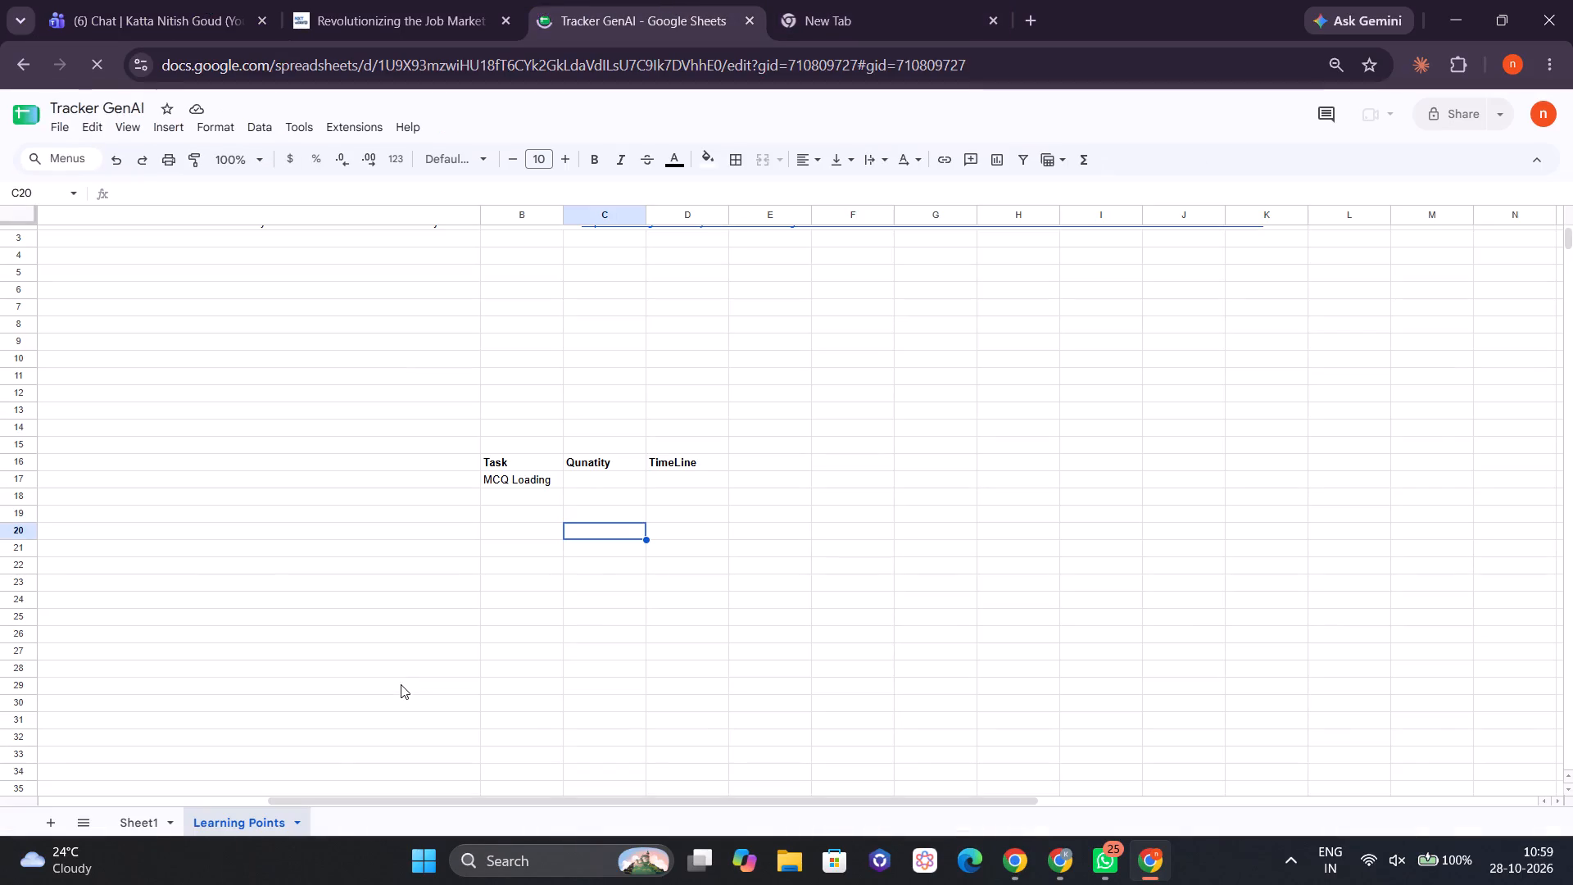
Examine the dated action items, statuses, timelines and EoD reports on Sheet1 for the entries from 5 to 12 October.
click(128, 823)
scroll(556, 594, up, 2)
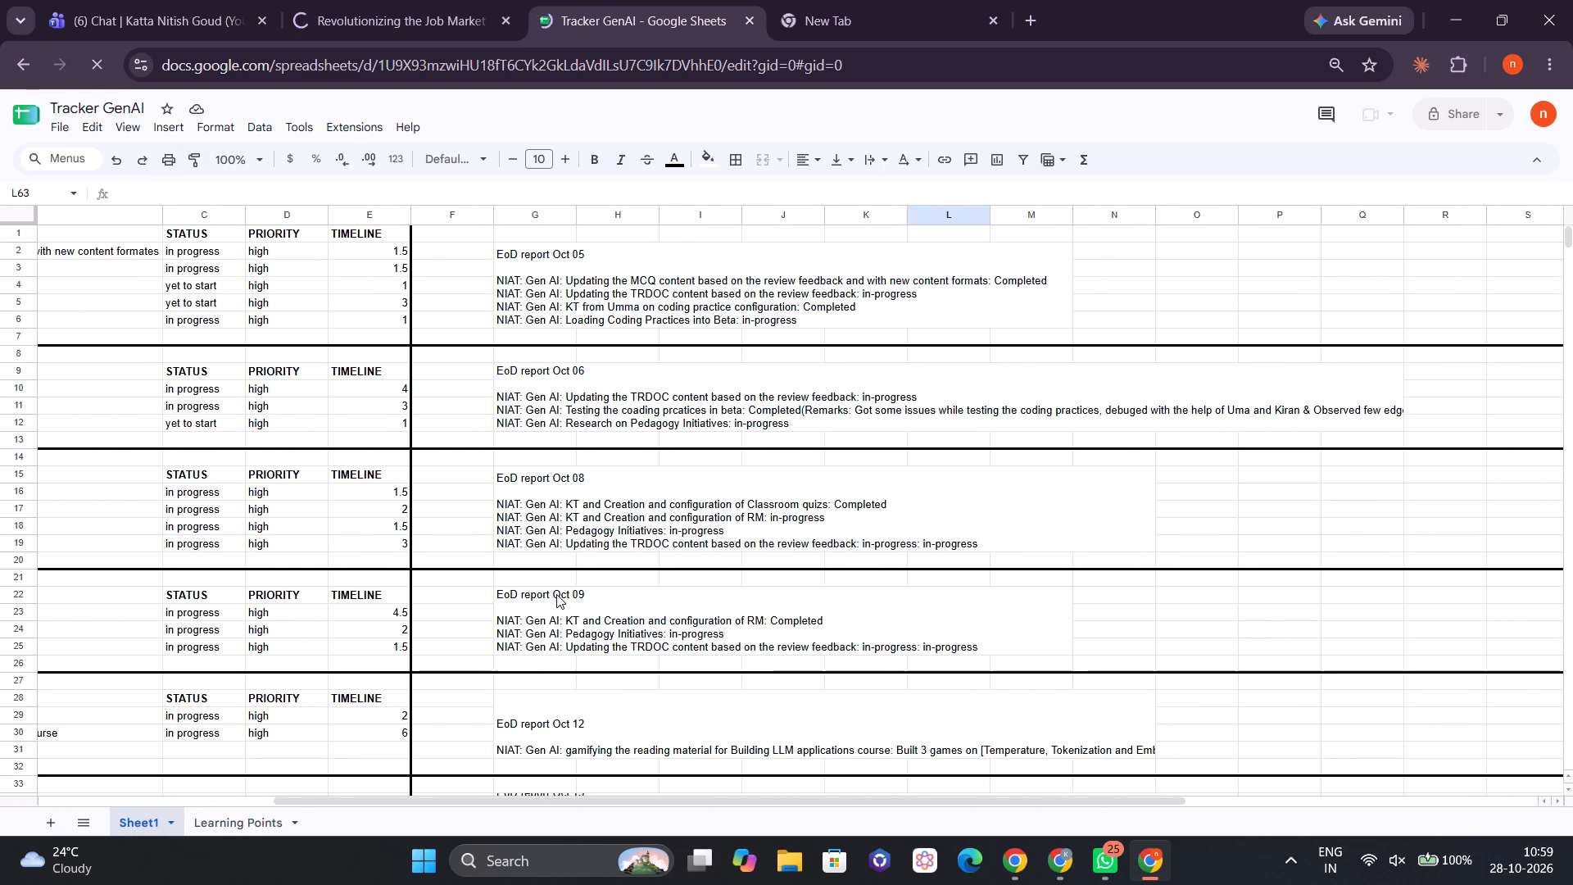
drag(556, 594, 380, 752)
click(380, 752)
click(450, 732)
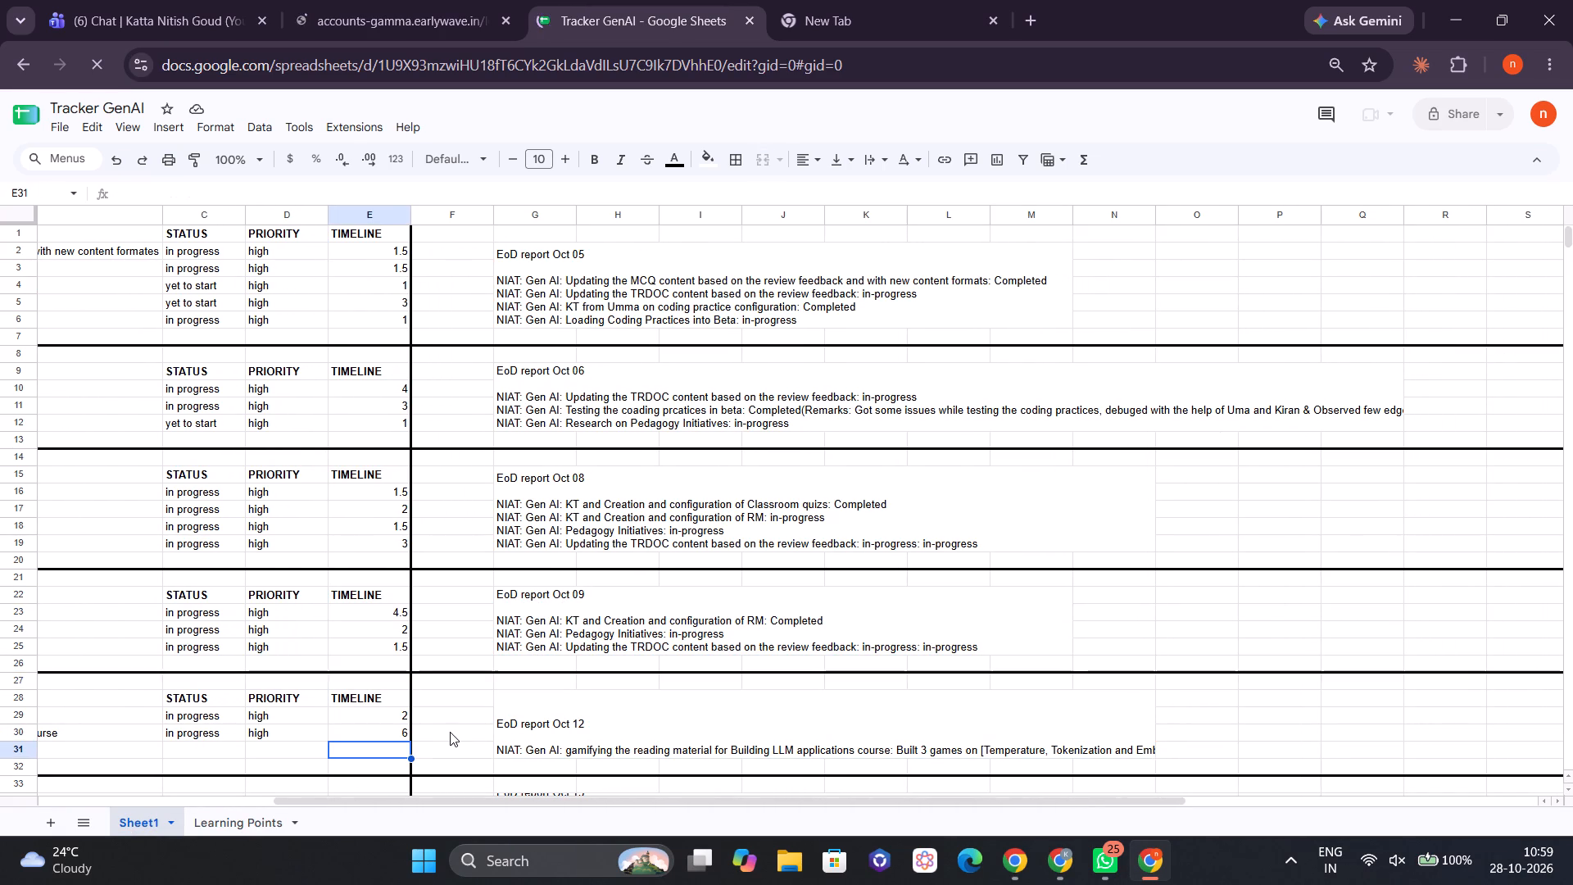
click(229, 820)
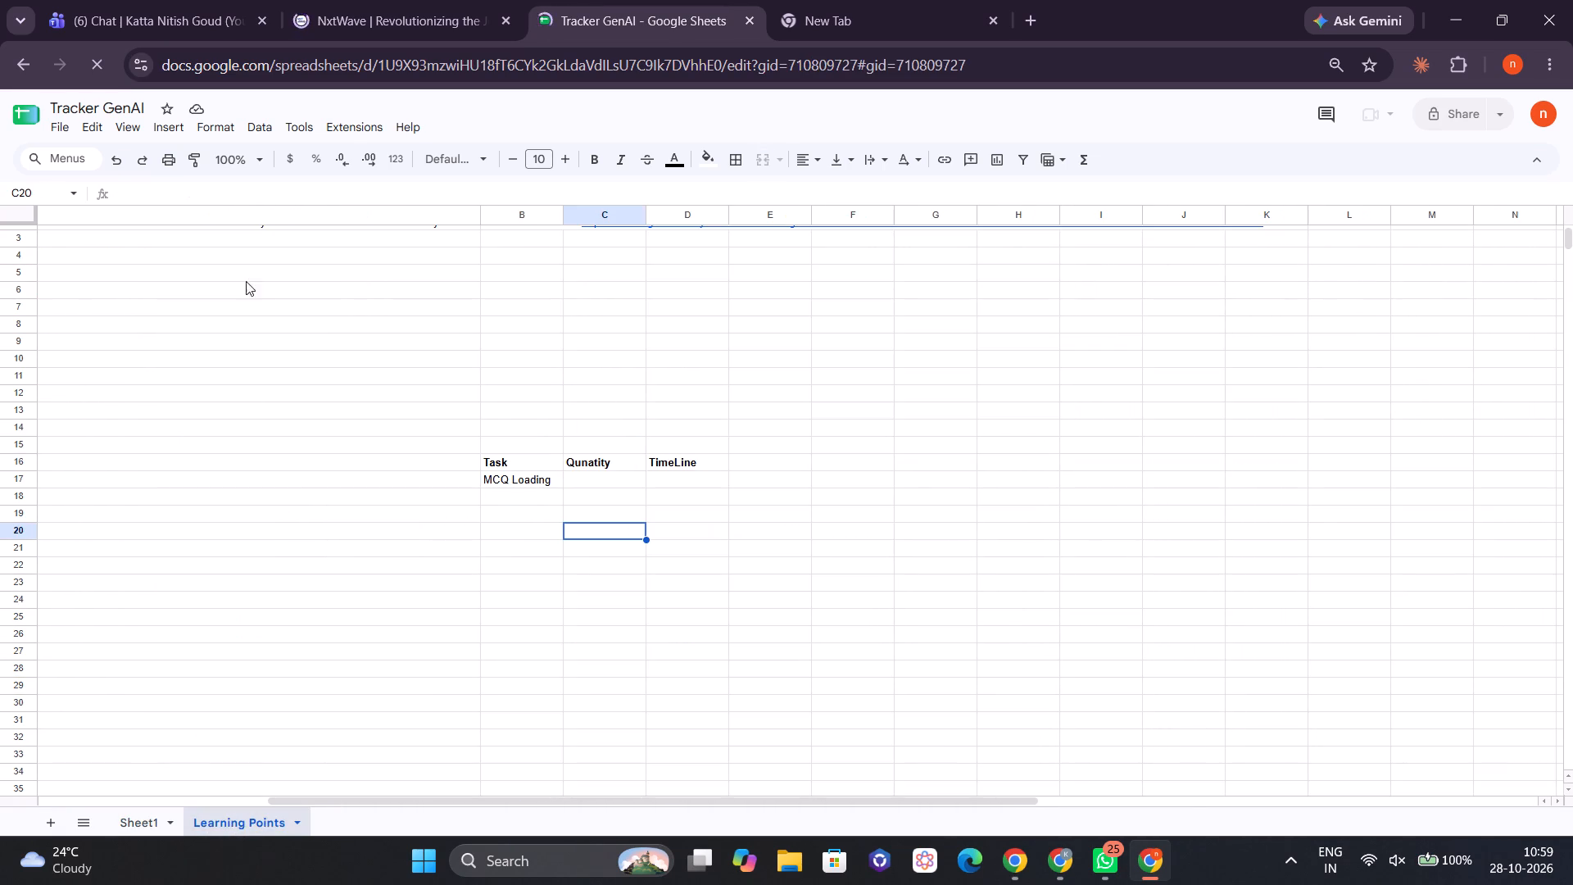
click(446, 0)
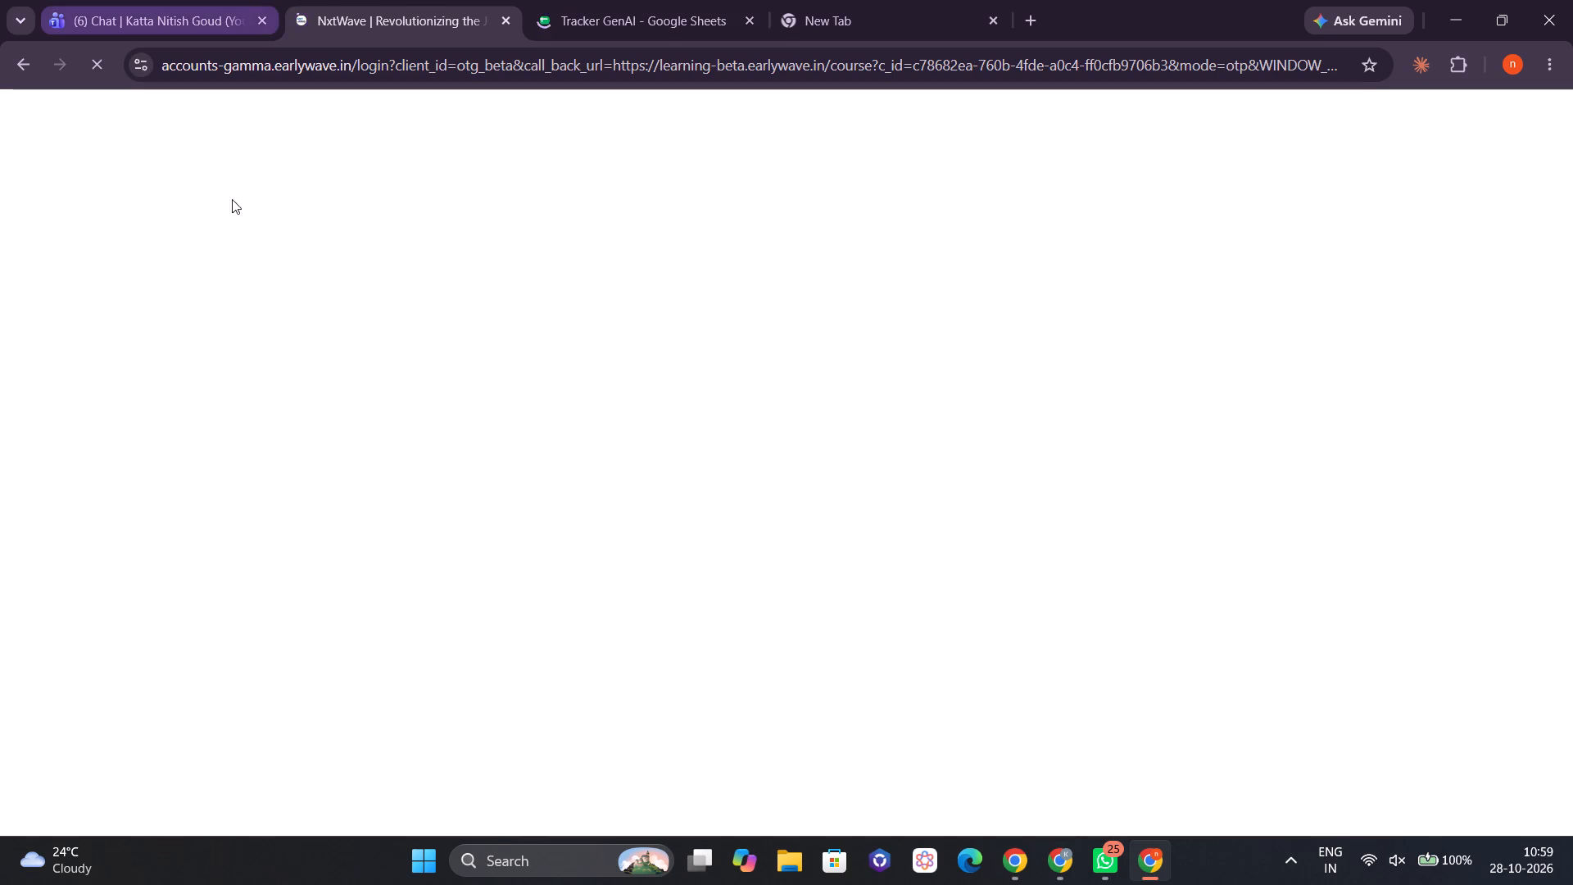
click(549, 0)
click(140, 821)
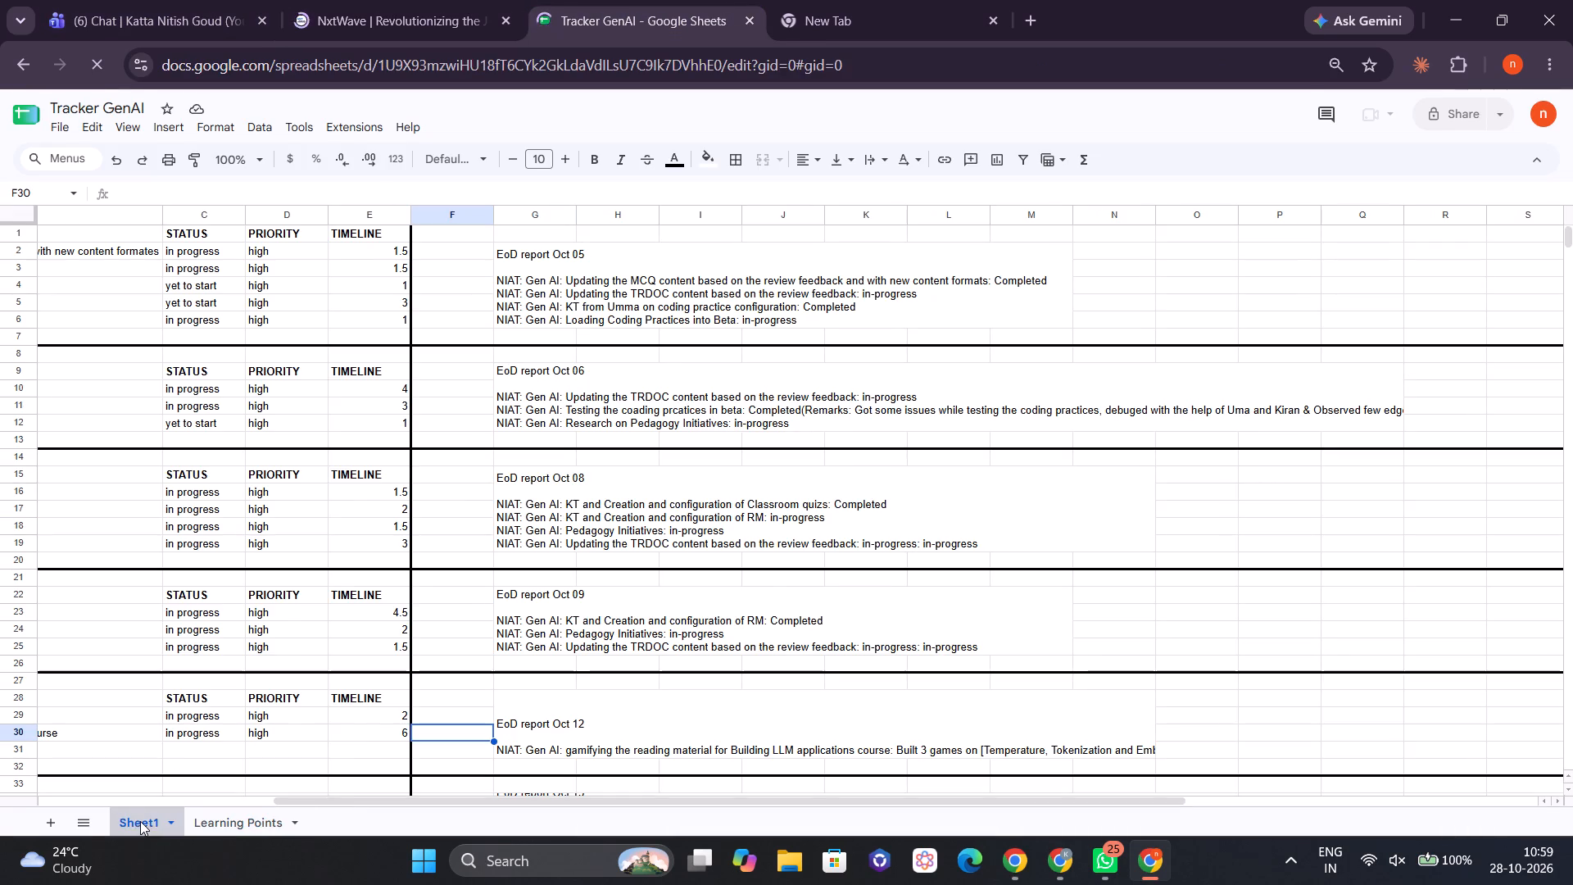
scroll(456, 655, up, 1)
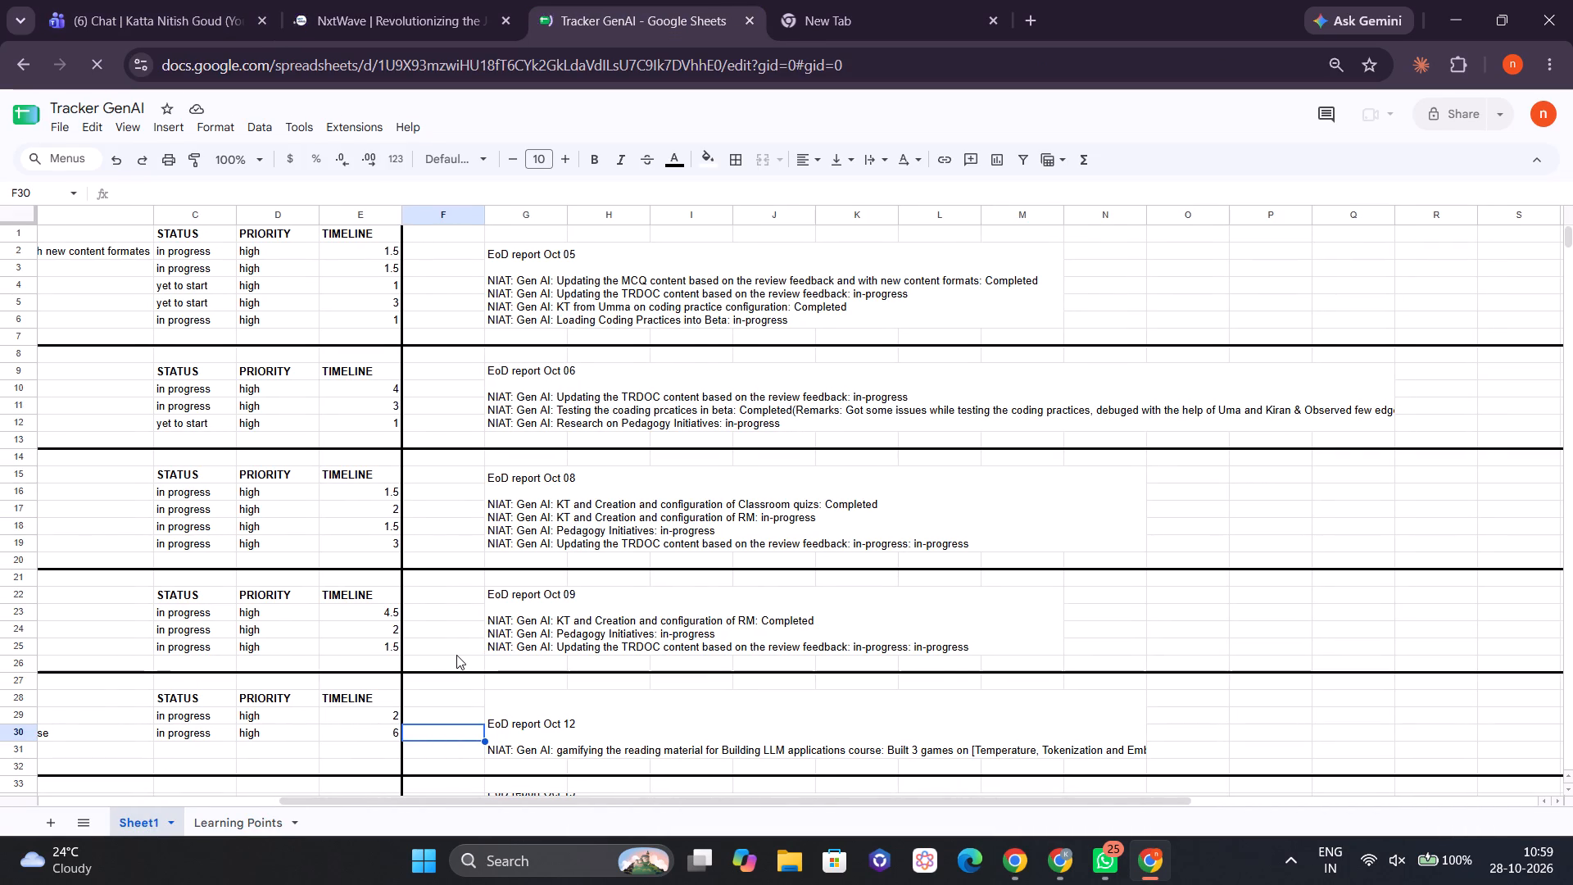
scroll(456, 655, right, 1)
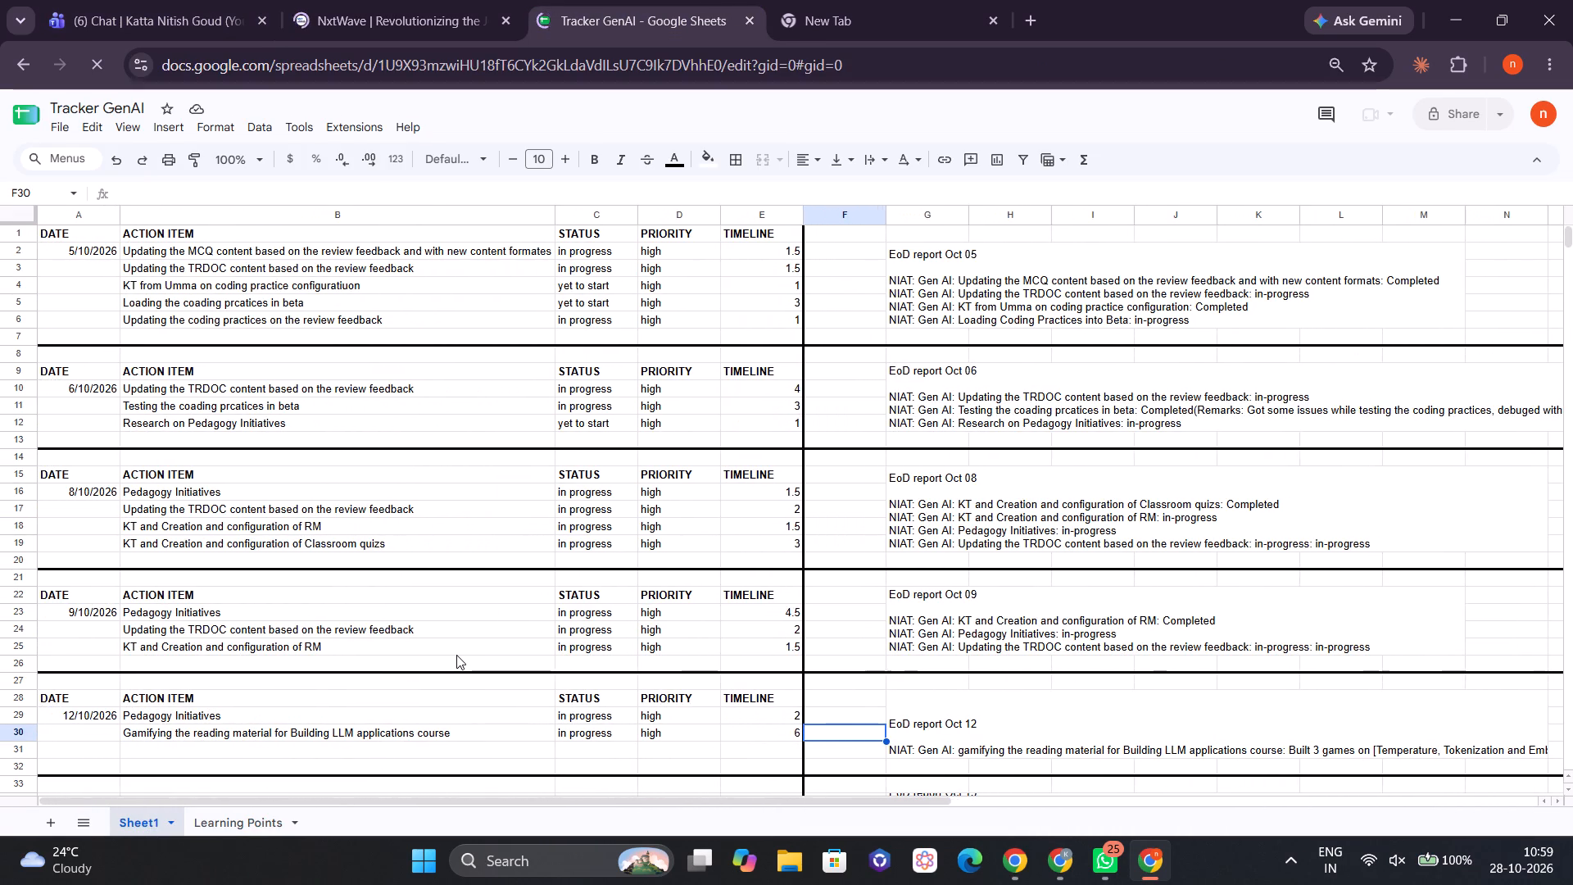
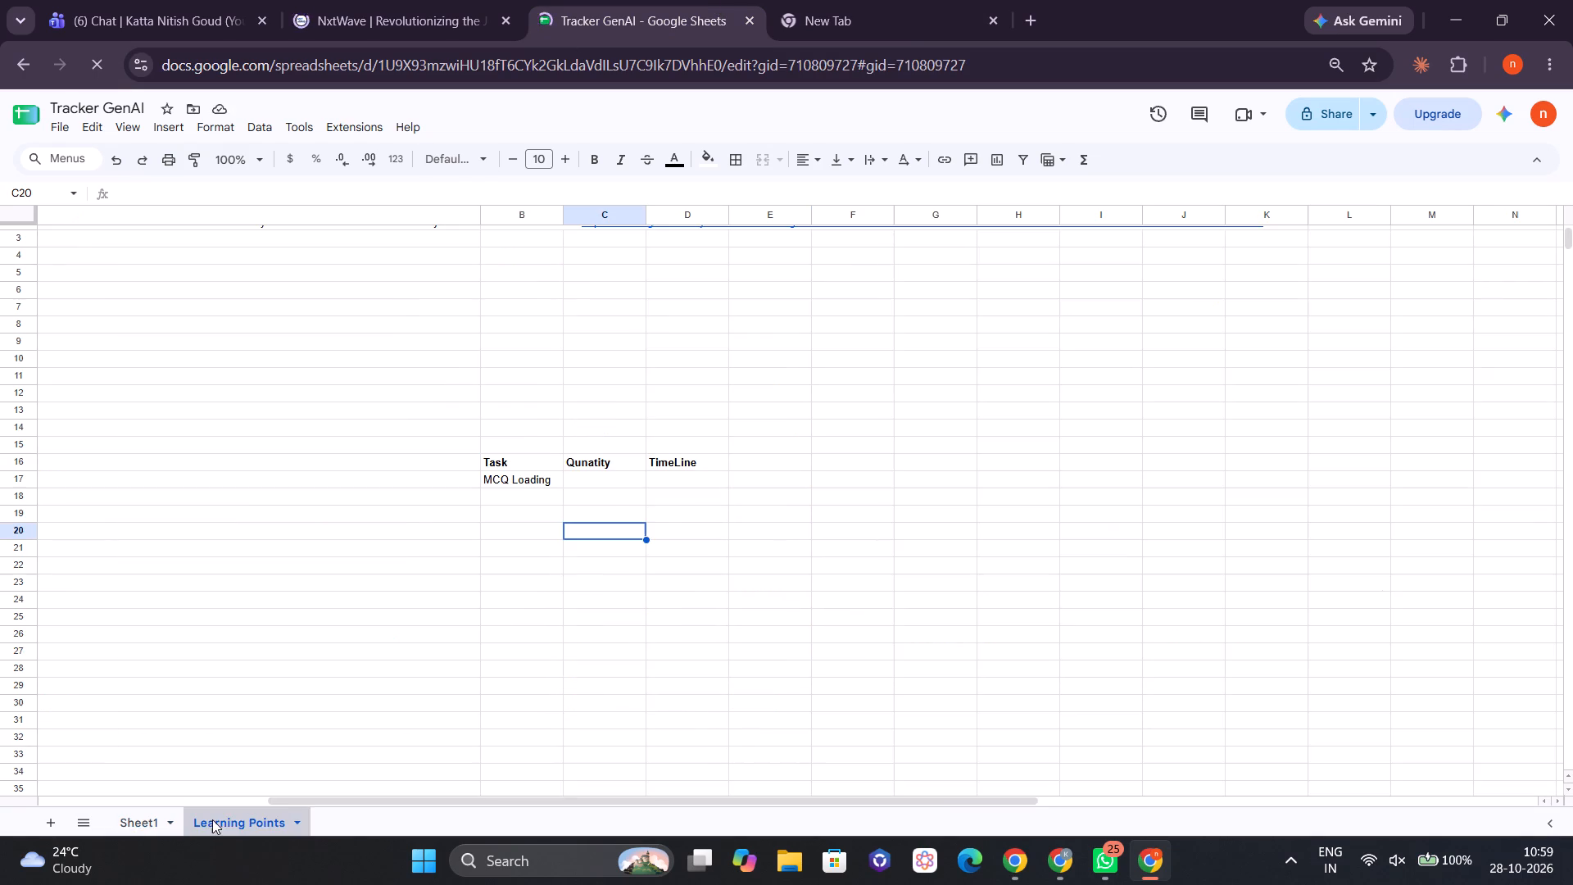
Change the task in cell B17 of Learning Points to "MCQ updating and Loading".
double_click(513, 485)
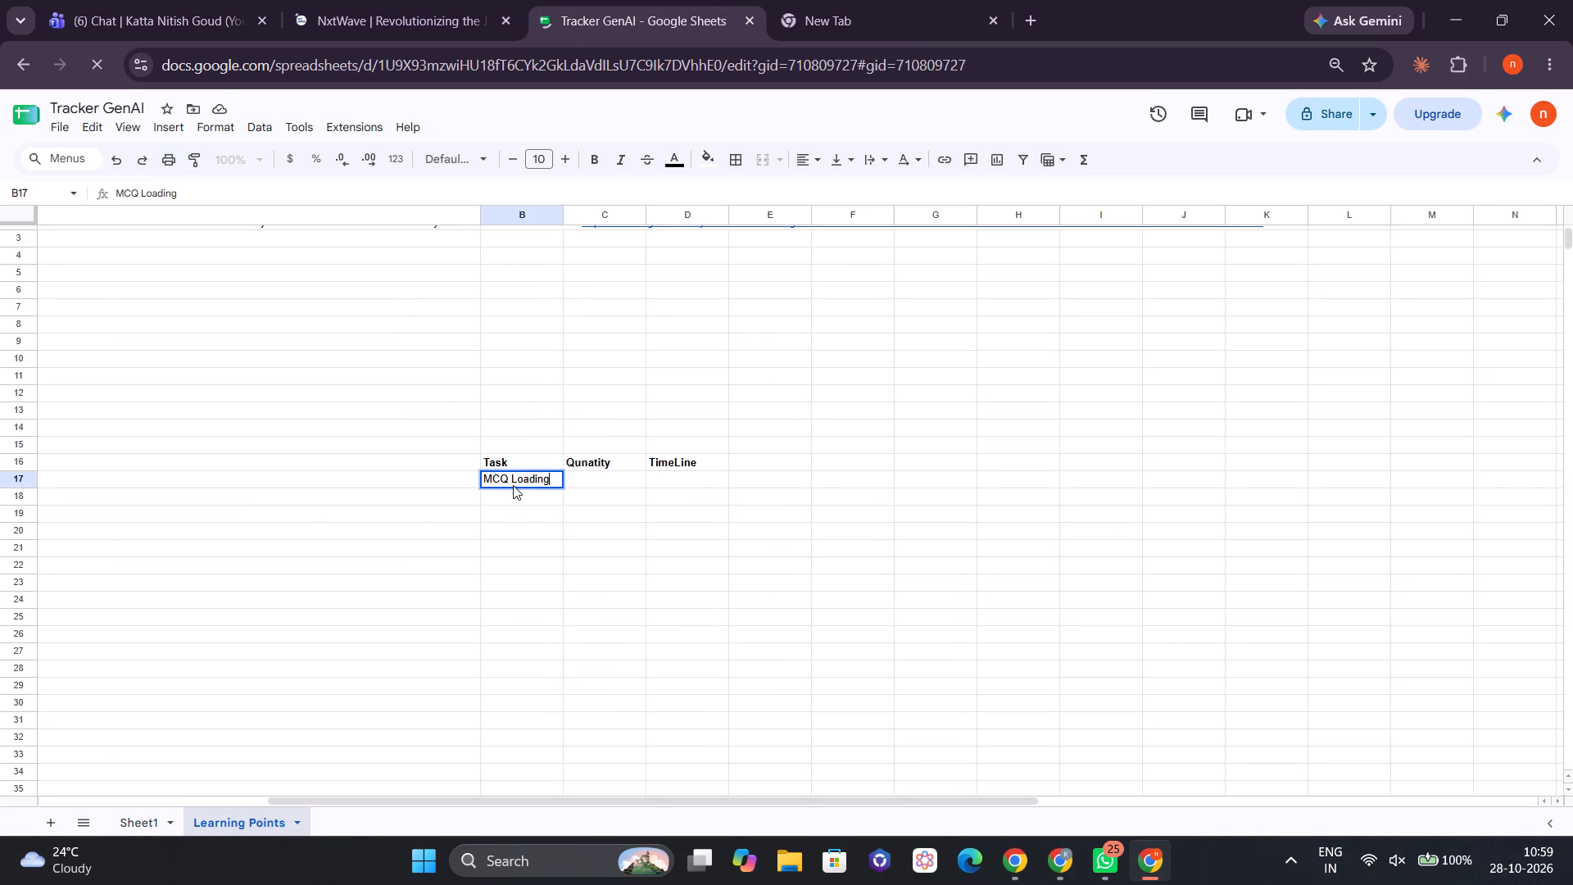
key(Left)
key(Left)
key(Left)
key(Left)
key(Left)
key(Left)
key(Left)
text(updatn)
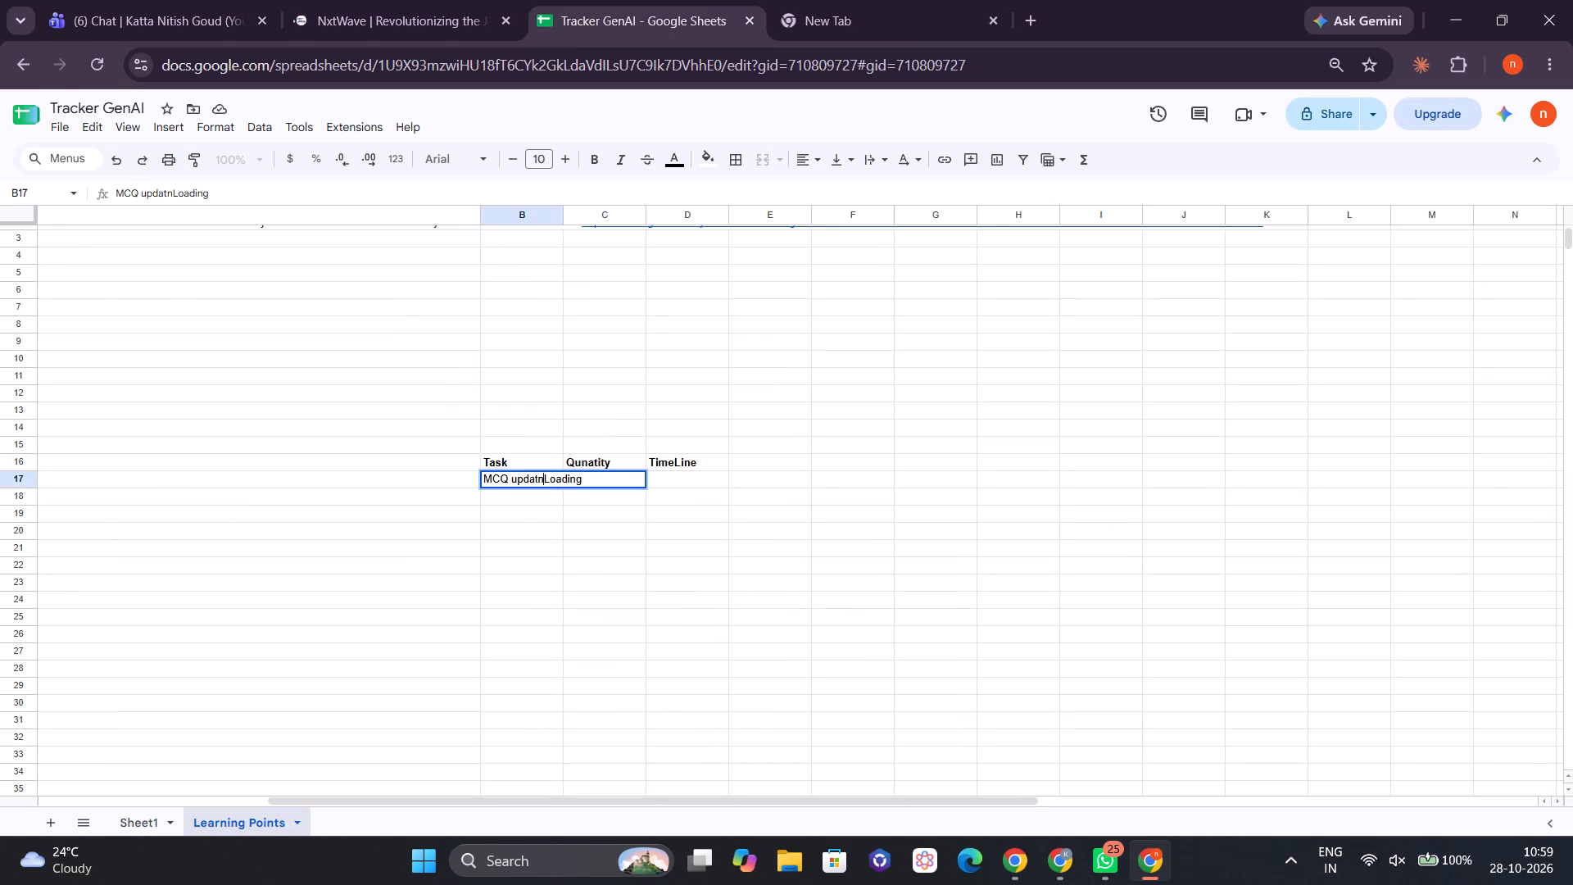
key(BackSpace)
text(ing and)
key(space)
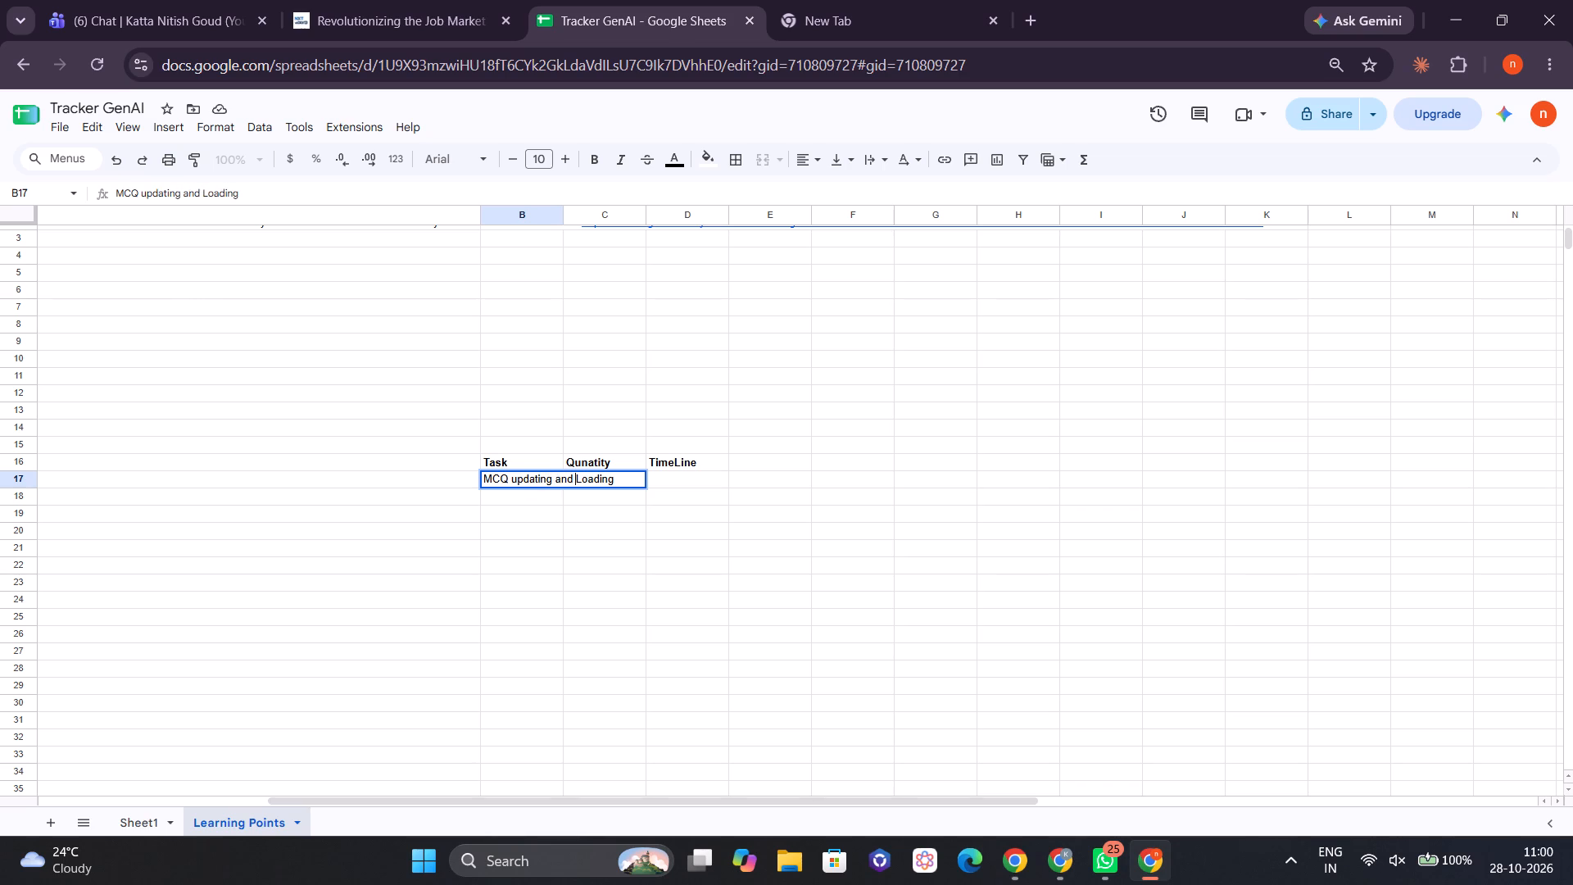
click(688, 540)
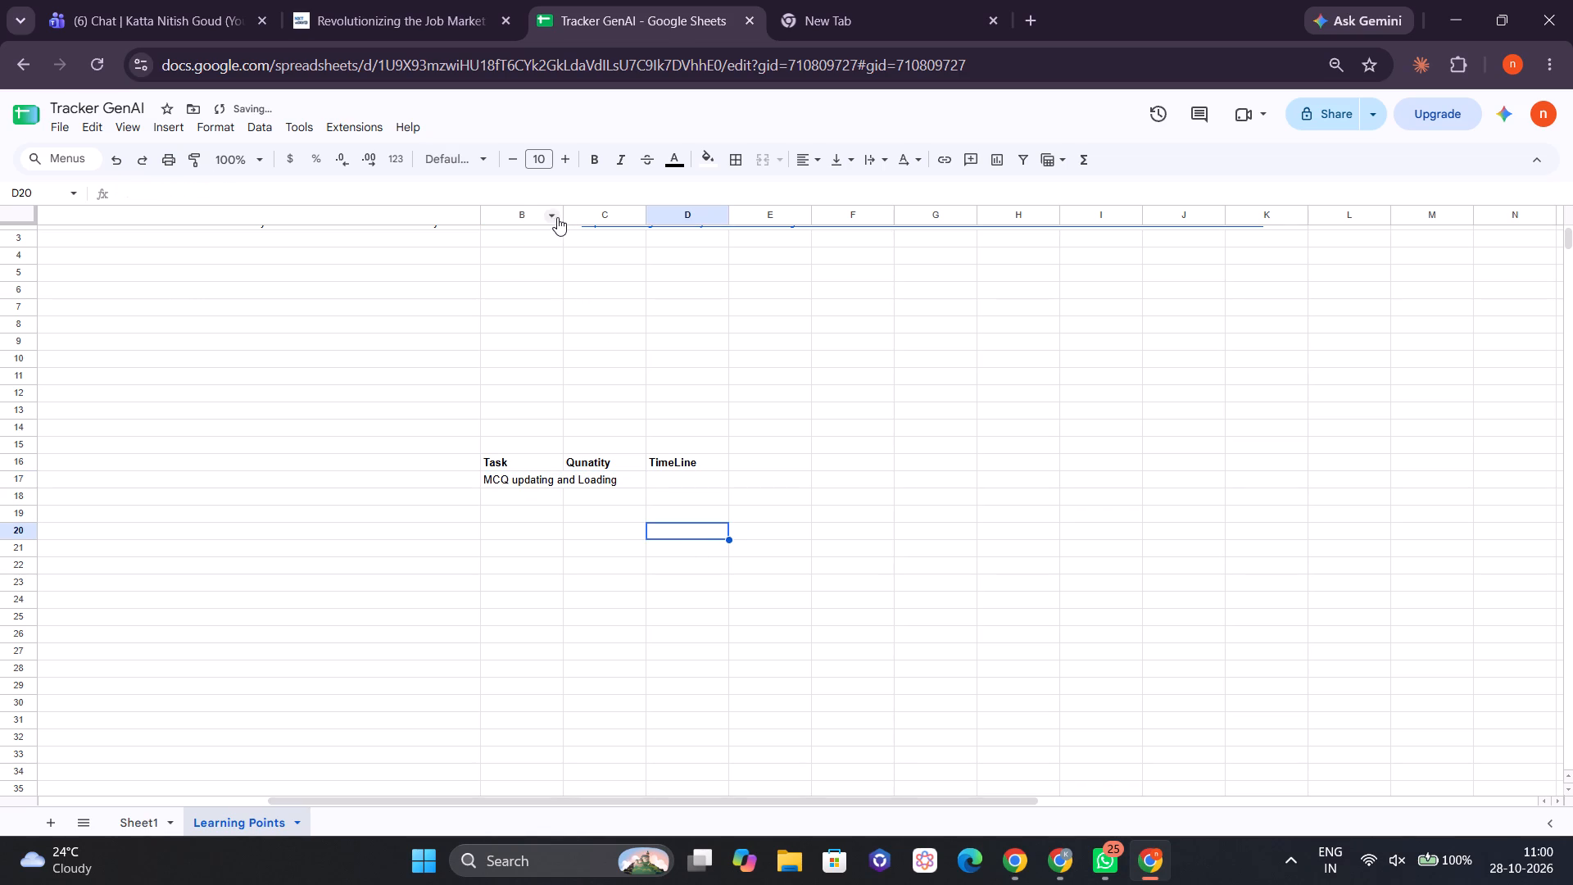
Auto-fit the width of column B to its contents.
double_click(561, 217)
scroll(850, 467, left, 1)
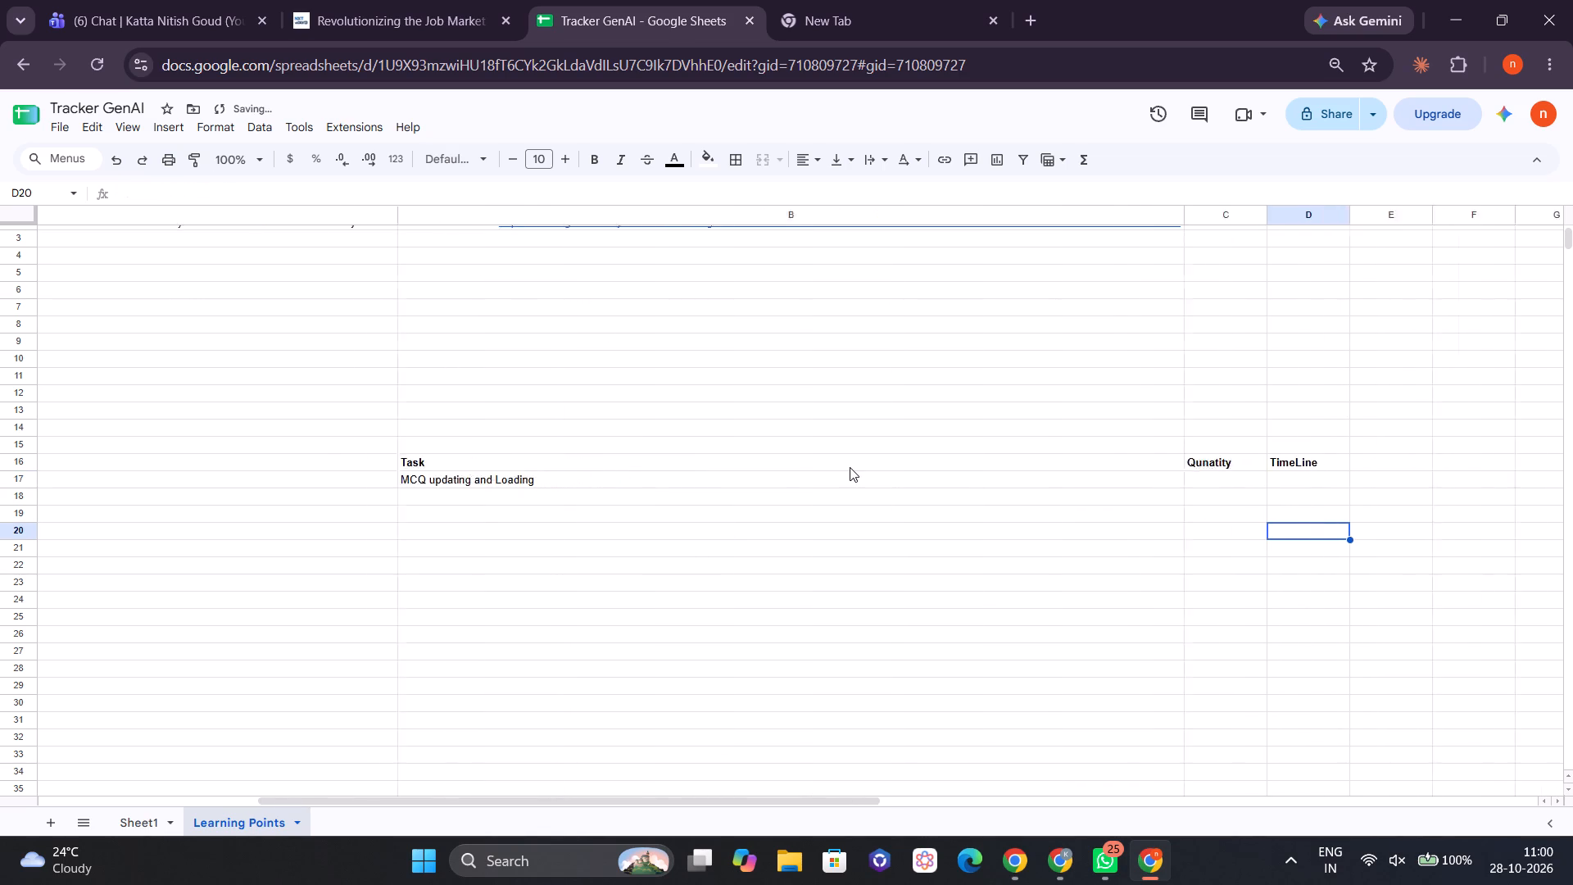
click(1006, 574)
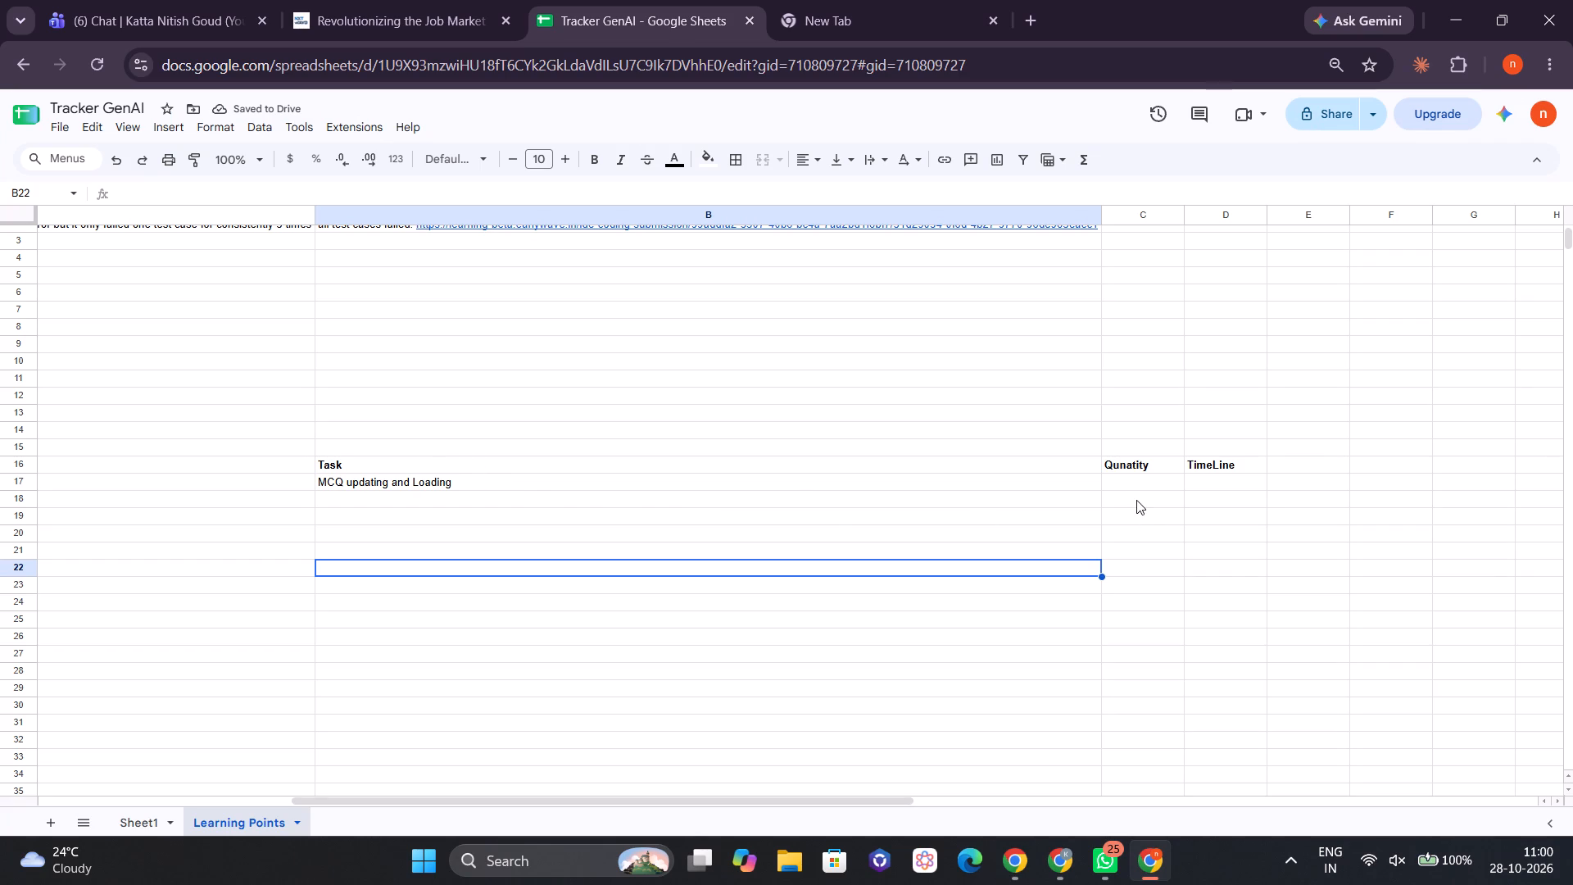
Enter a quantity of 30 in cell C17 for the MCQ updating and loading task.
click(1121, 482)
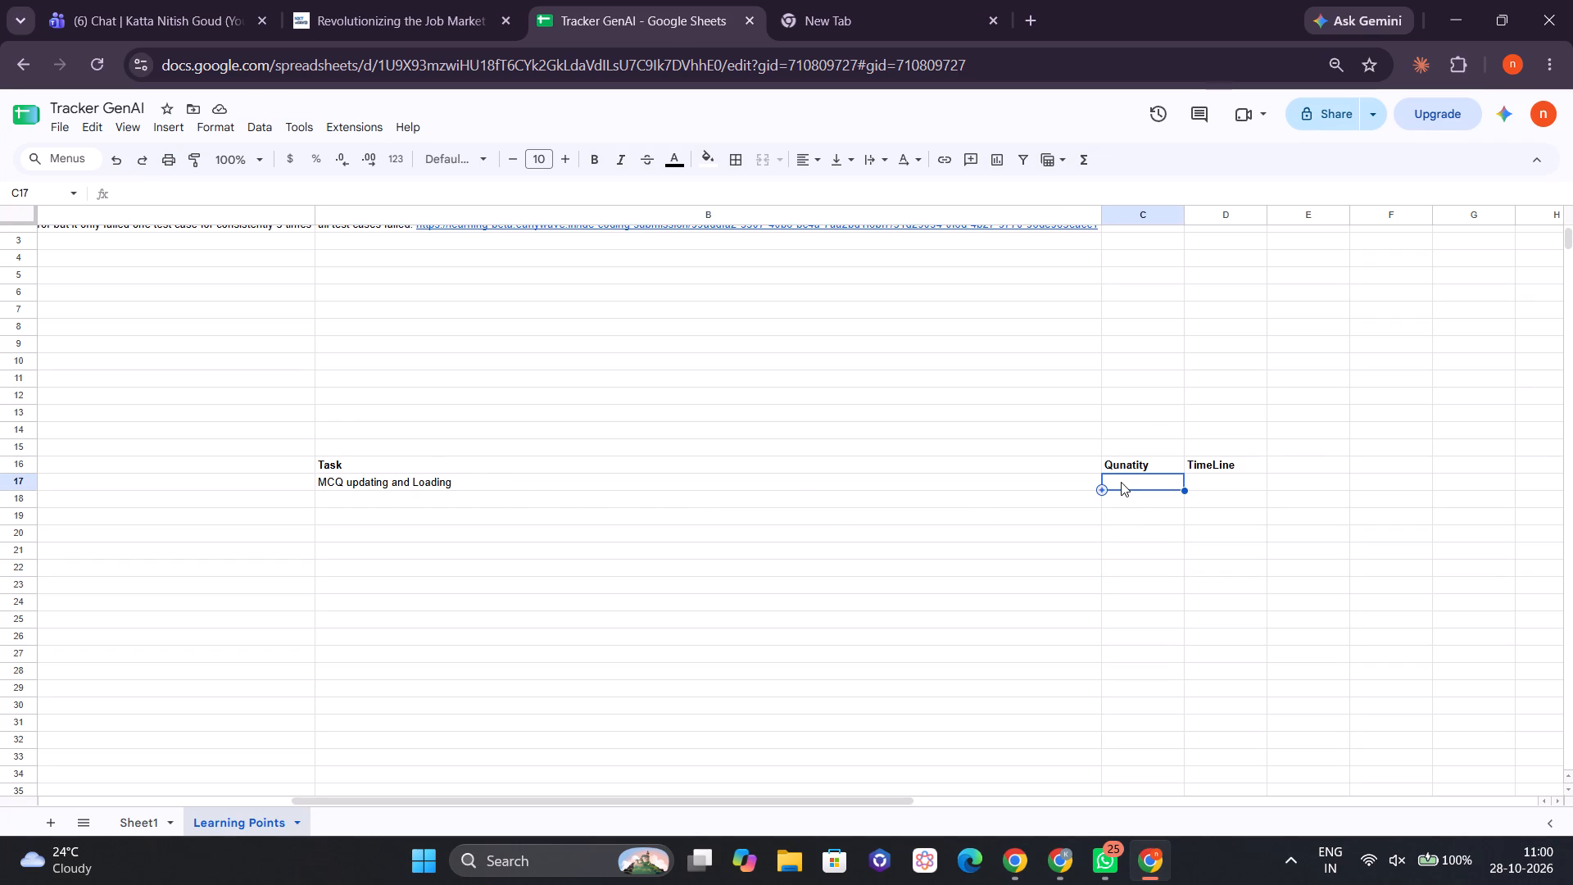
key(Page_Down)
key(Insert)
scroll(1121, 482, up, 2)
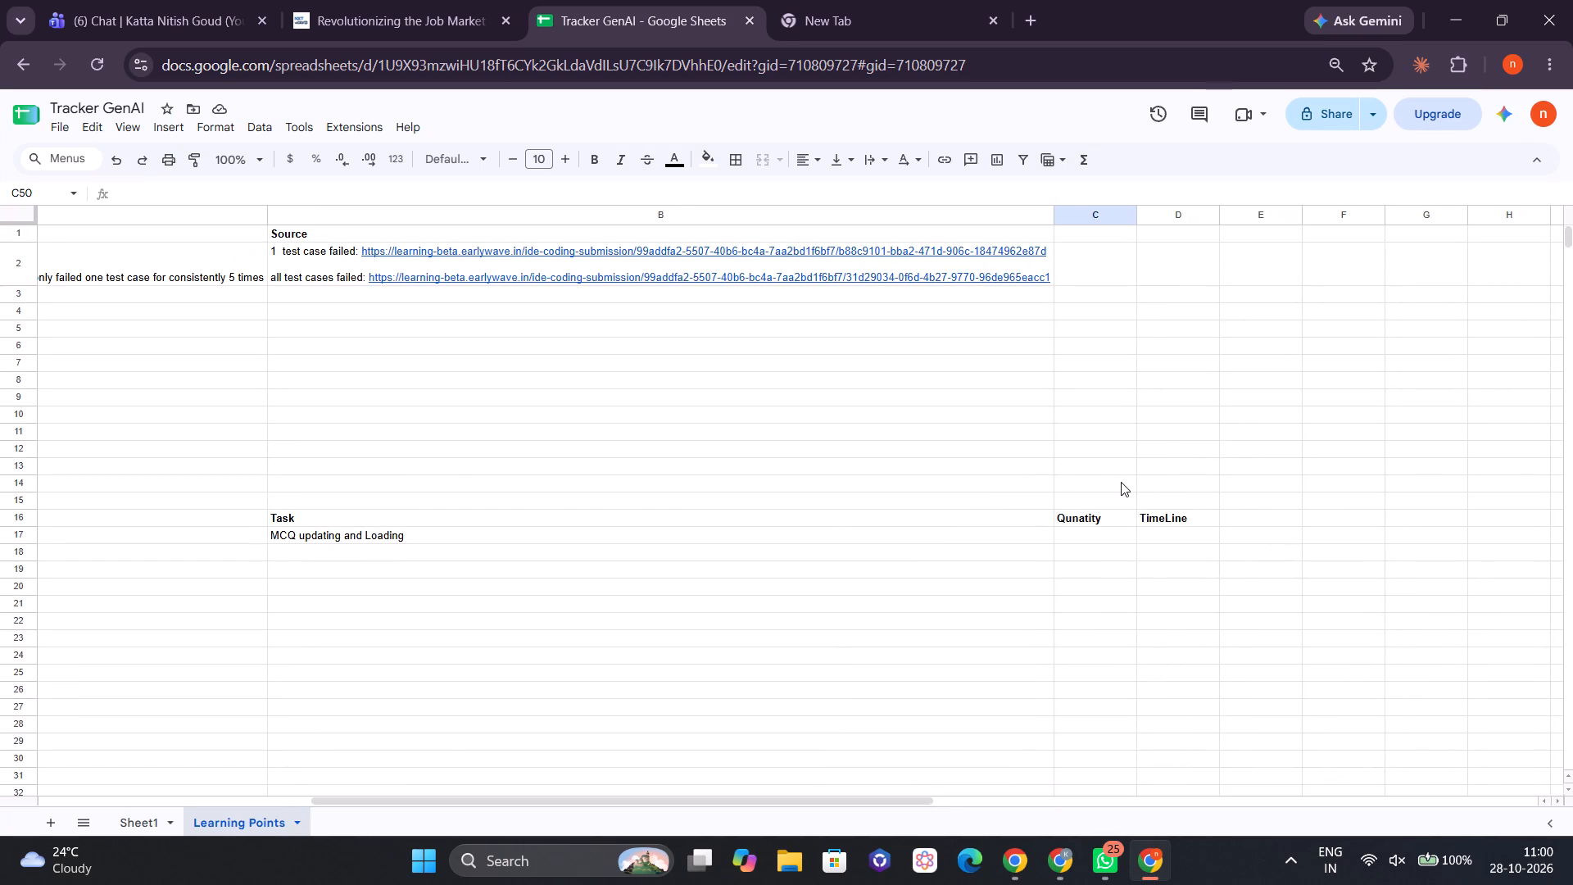
click(1072, 535)
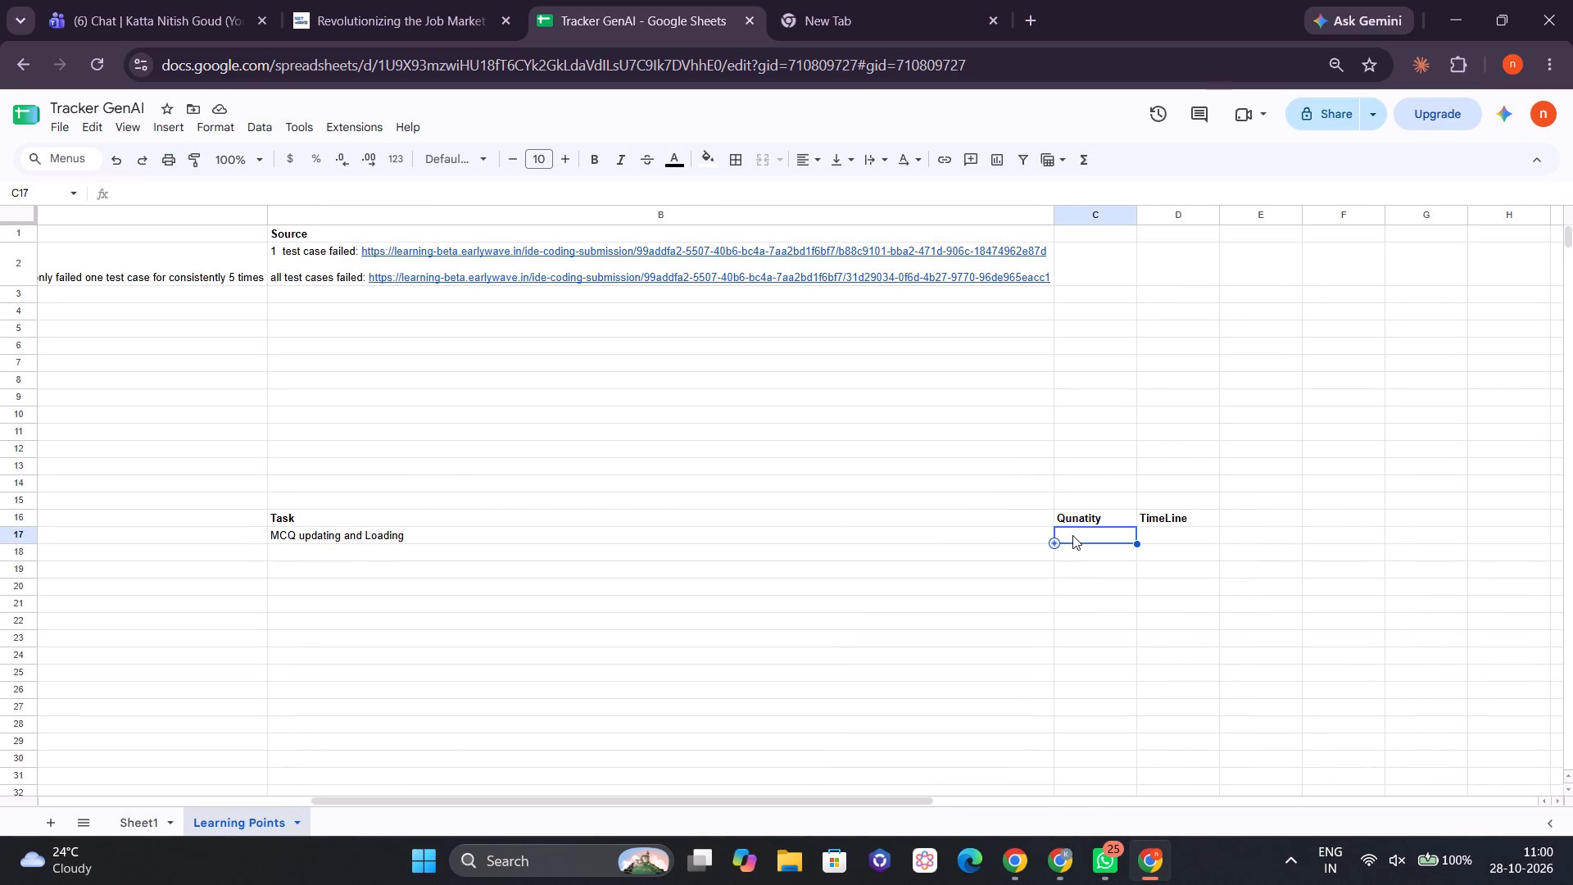
text(30)
key(Tab)
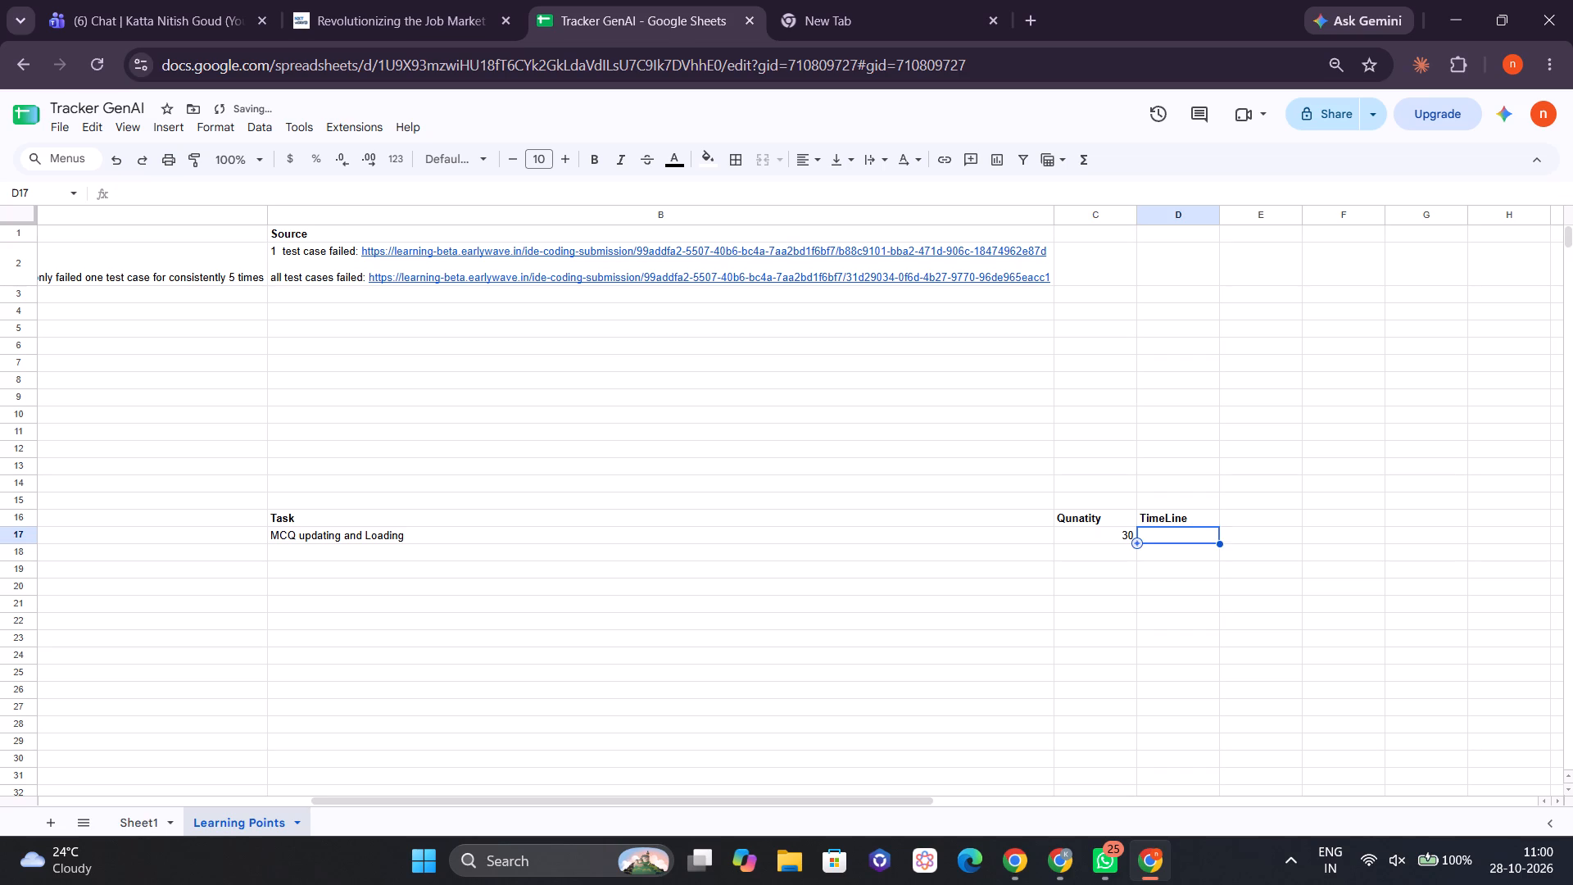
Enter the MCQ task's timeline in cell D17, starting with 3.
key(3)
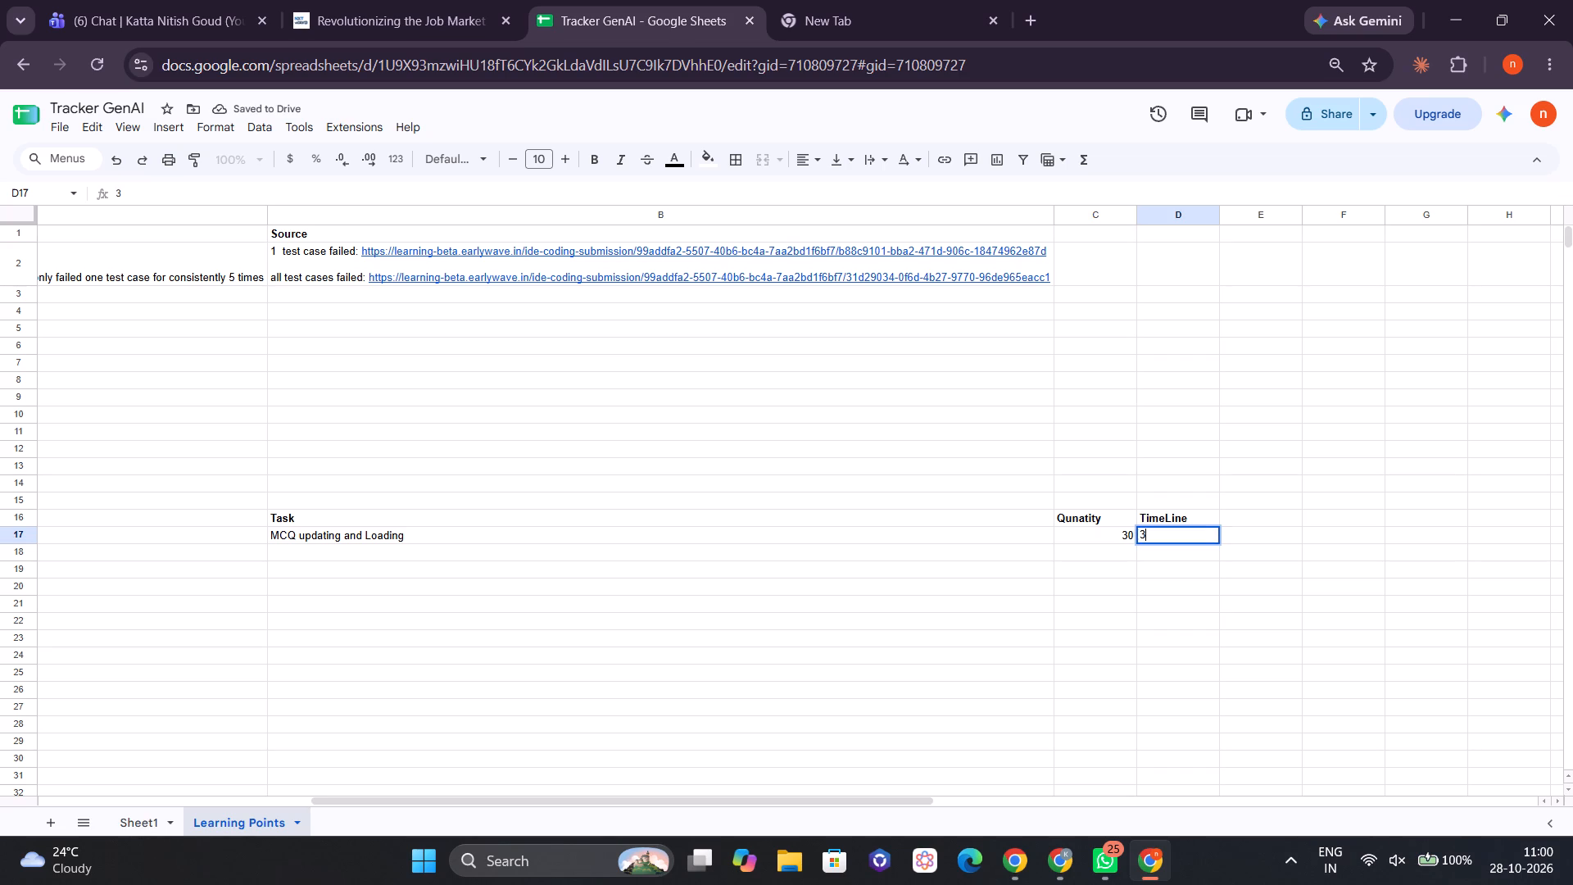
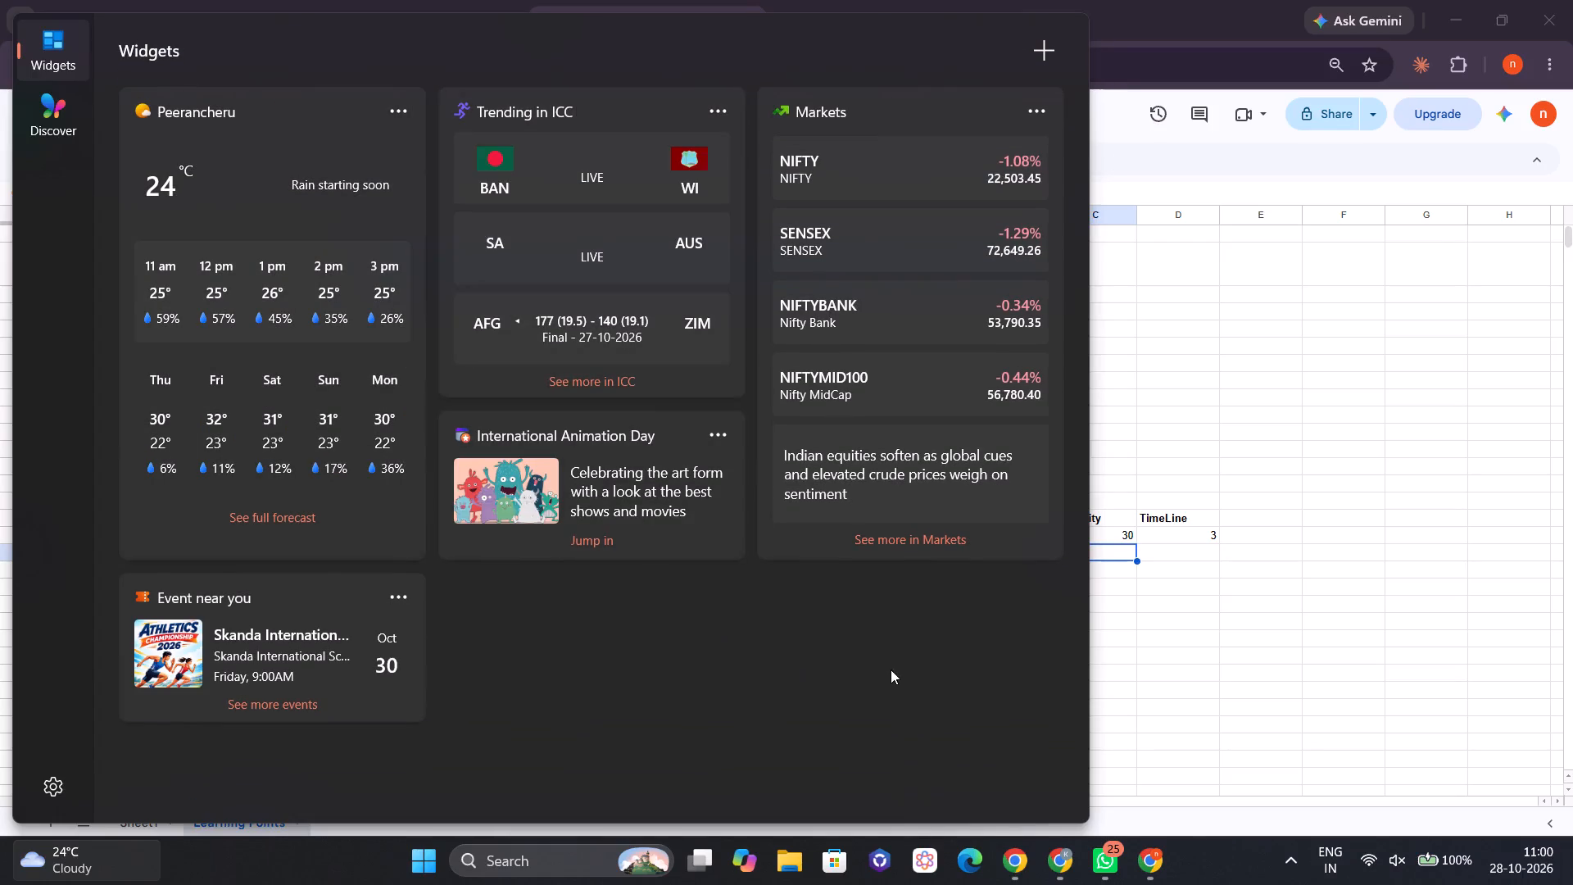
Review the dated action items, timelines and EoD reports on Sheet1 for the next task to list.
key(alt+Tab)
click(138, 819)
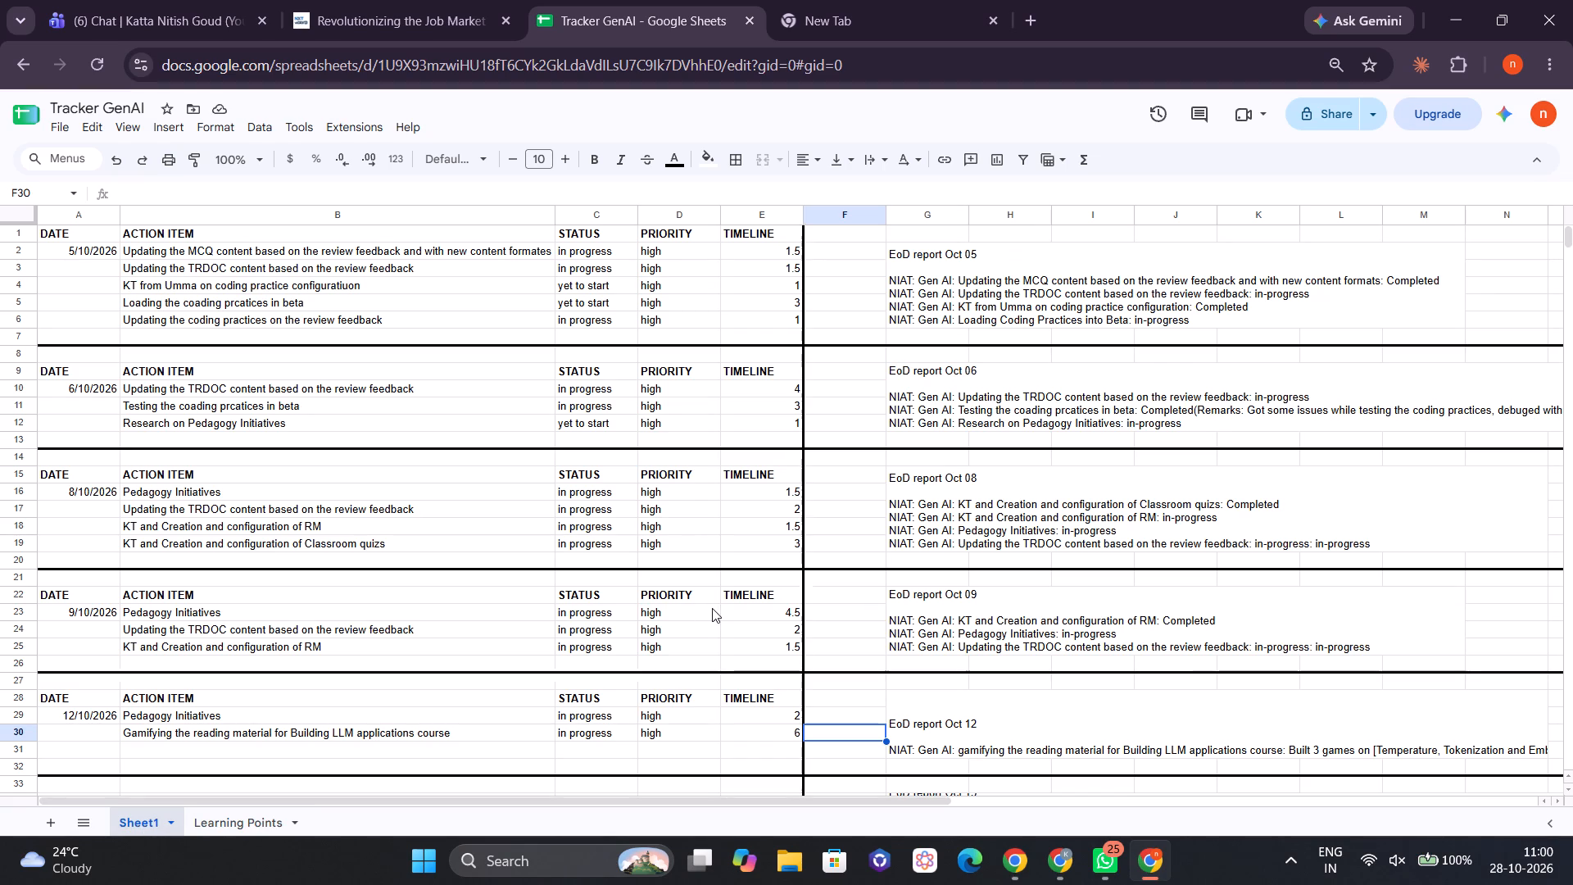
scroll(1018, 380, left, 1)
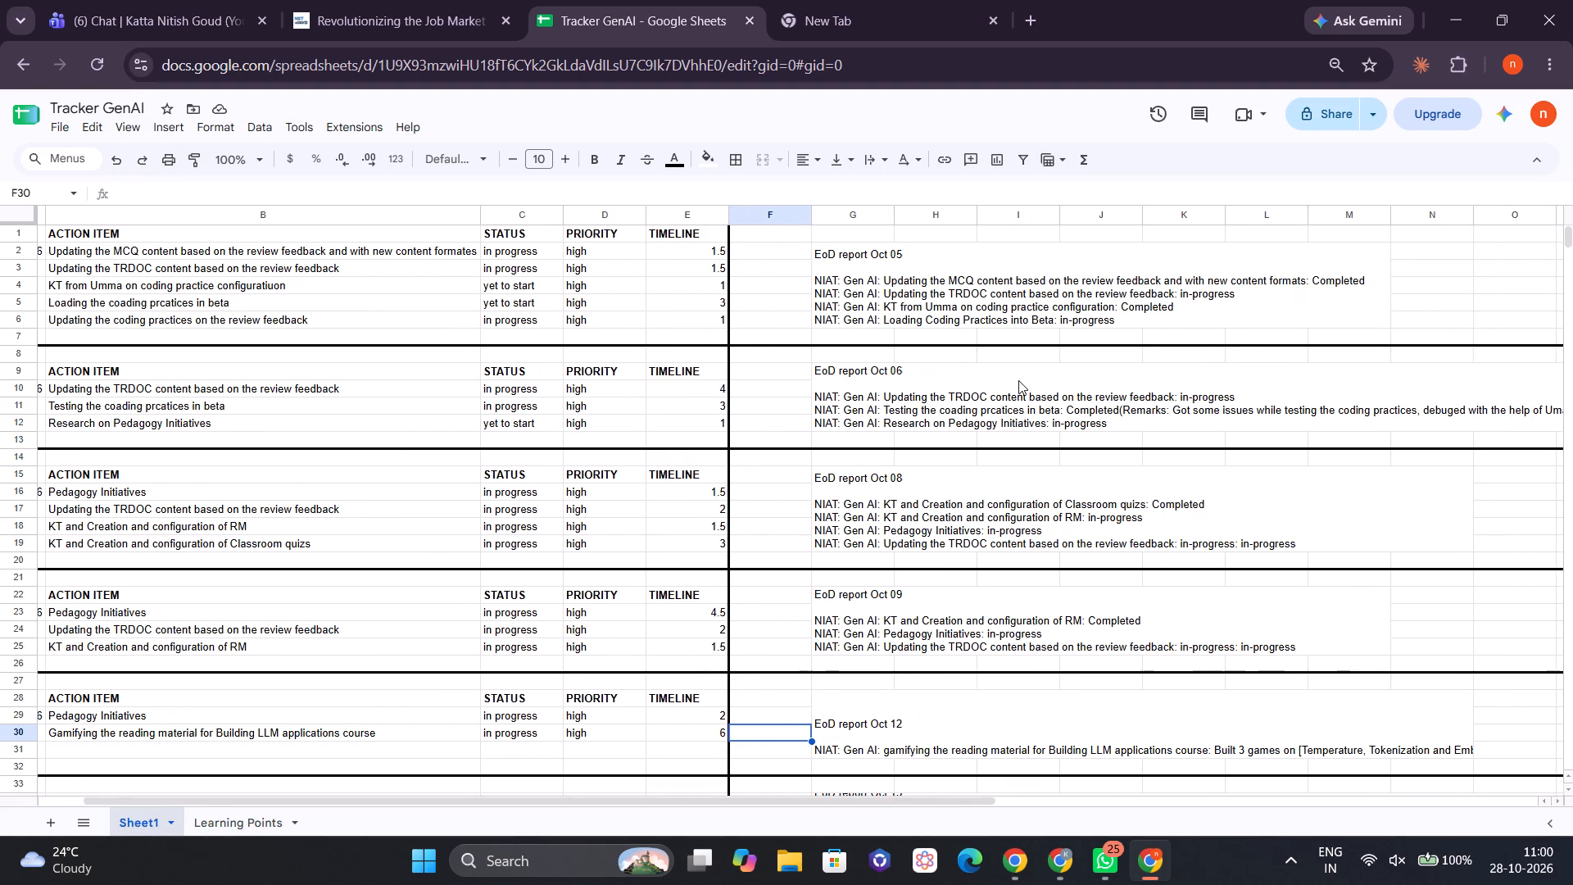
scroll(1018, 380, left, 1)
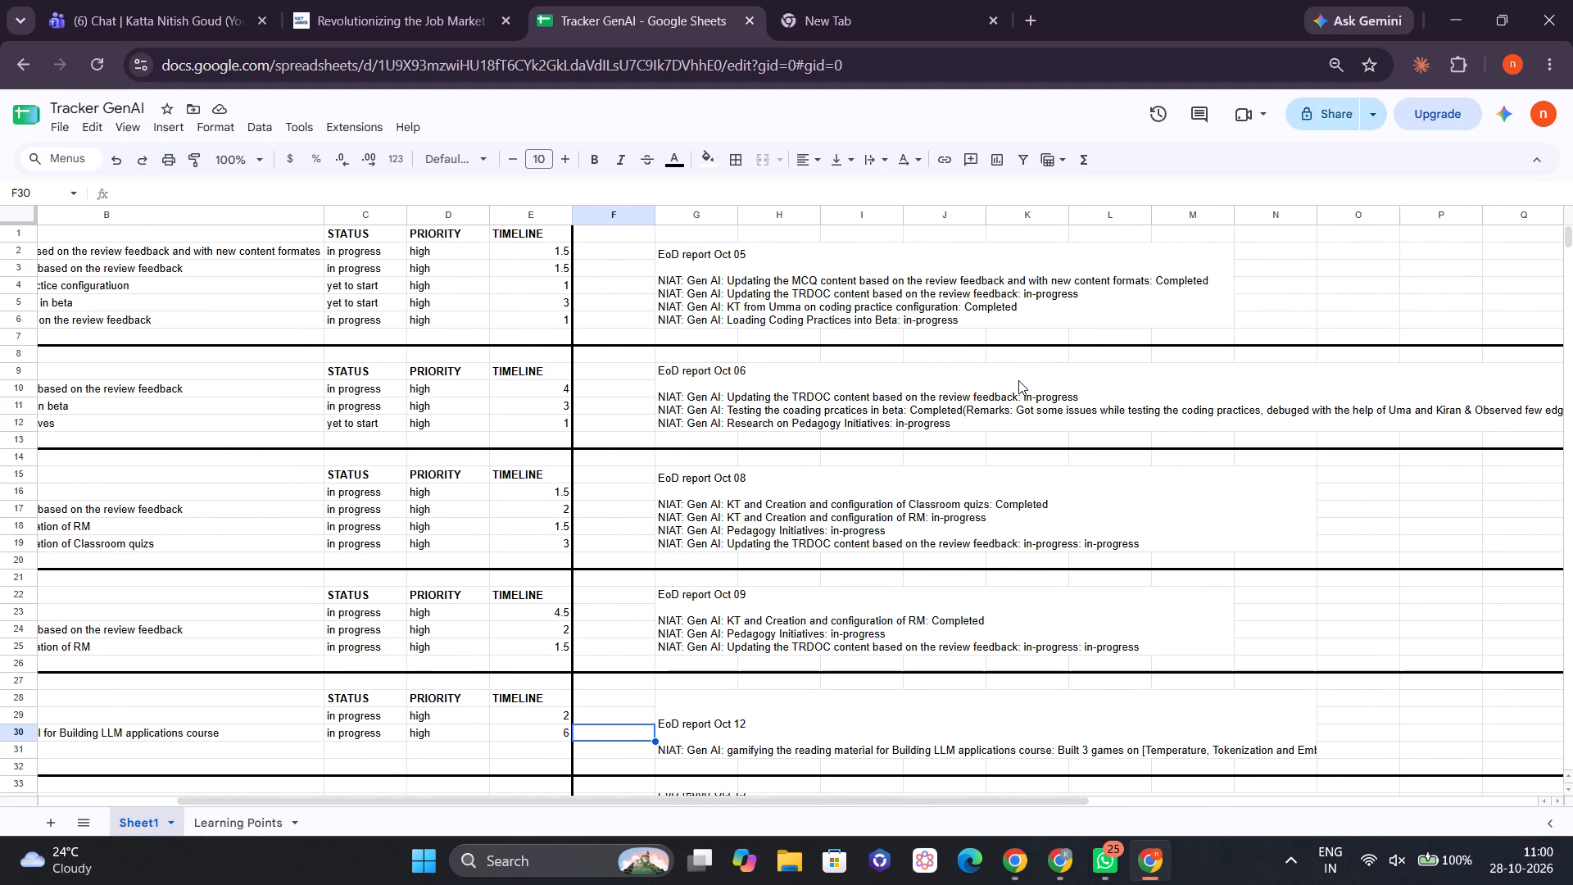
scroll(1018, 380, left, 1)
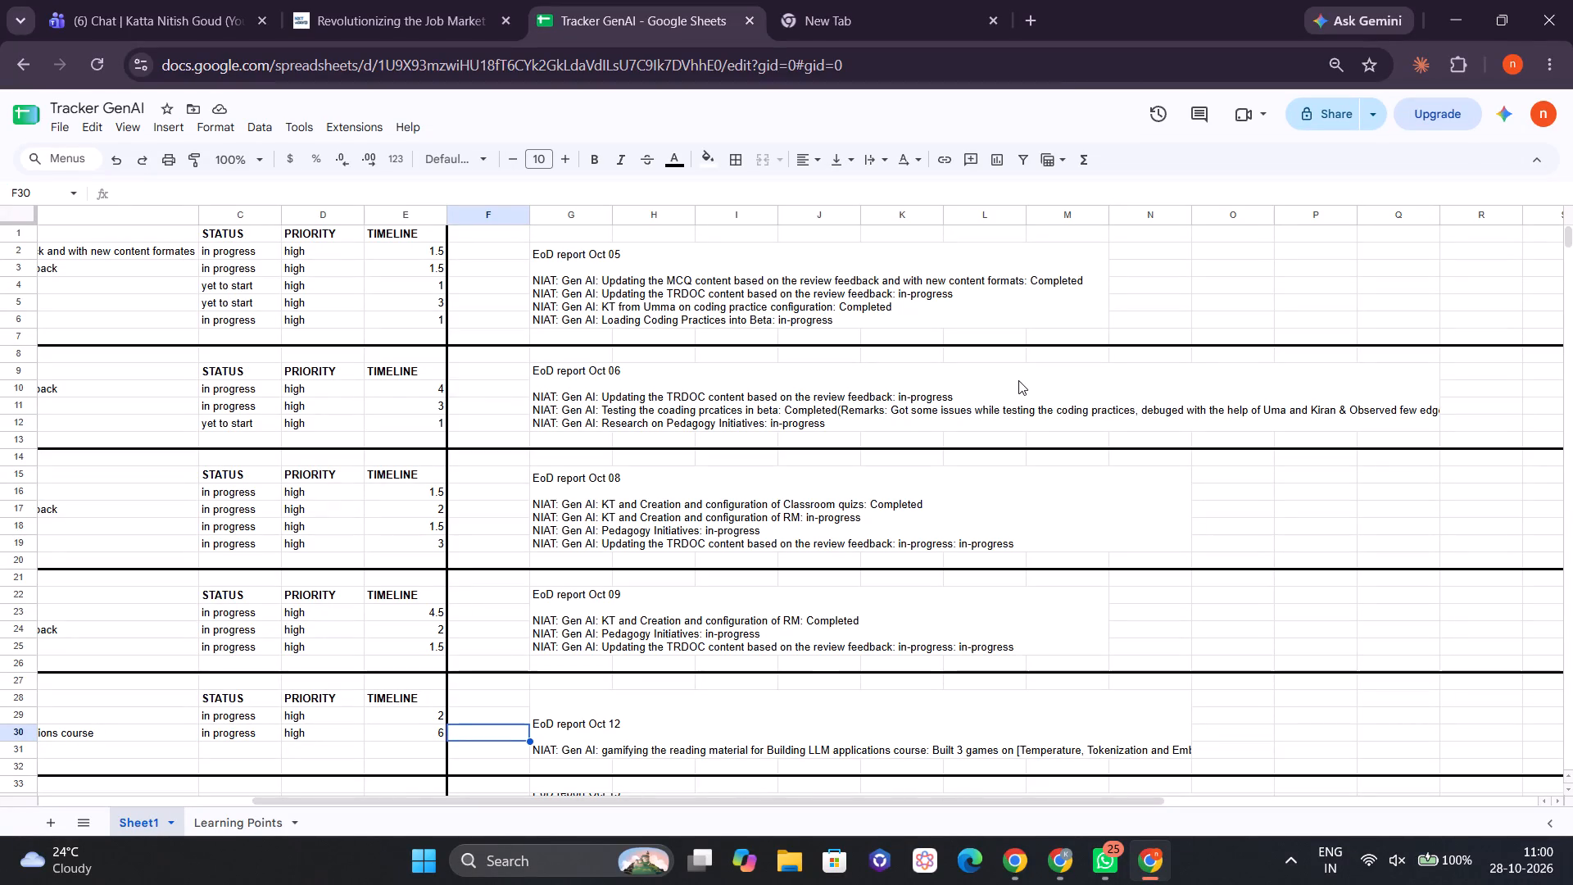
scroll(1018, 380, right, 4)
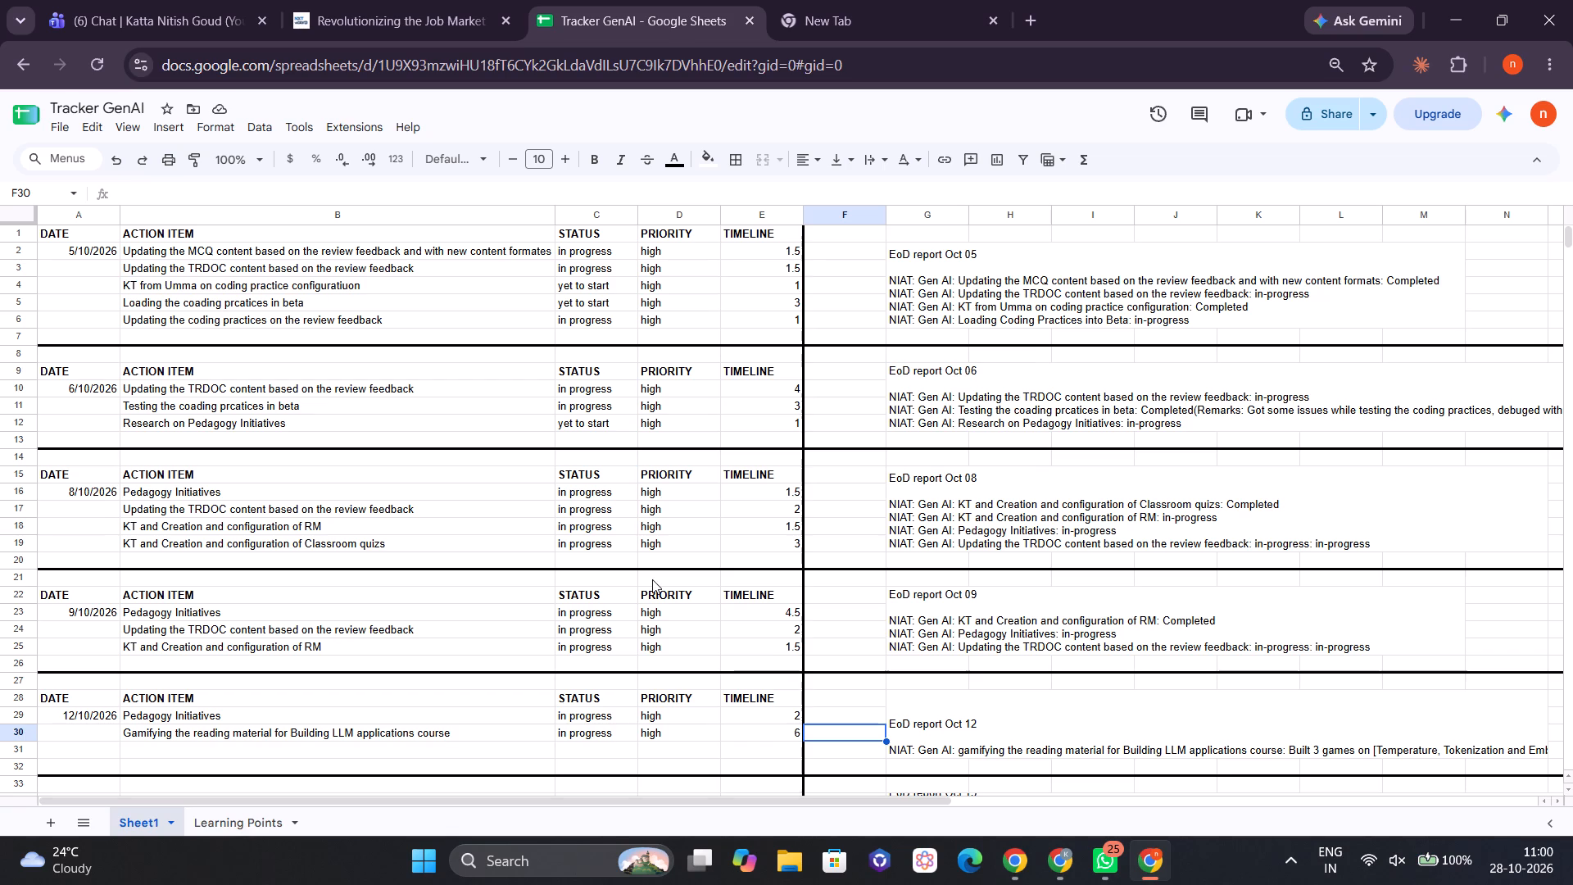
Add the task "Coding Practices Loading onto beta" in row 18 of Learning Points, with a quantity of 5 and a timeline of 5.
click(249, 823)
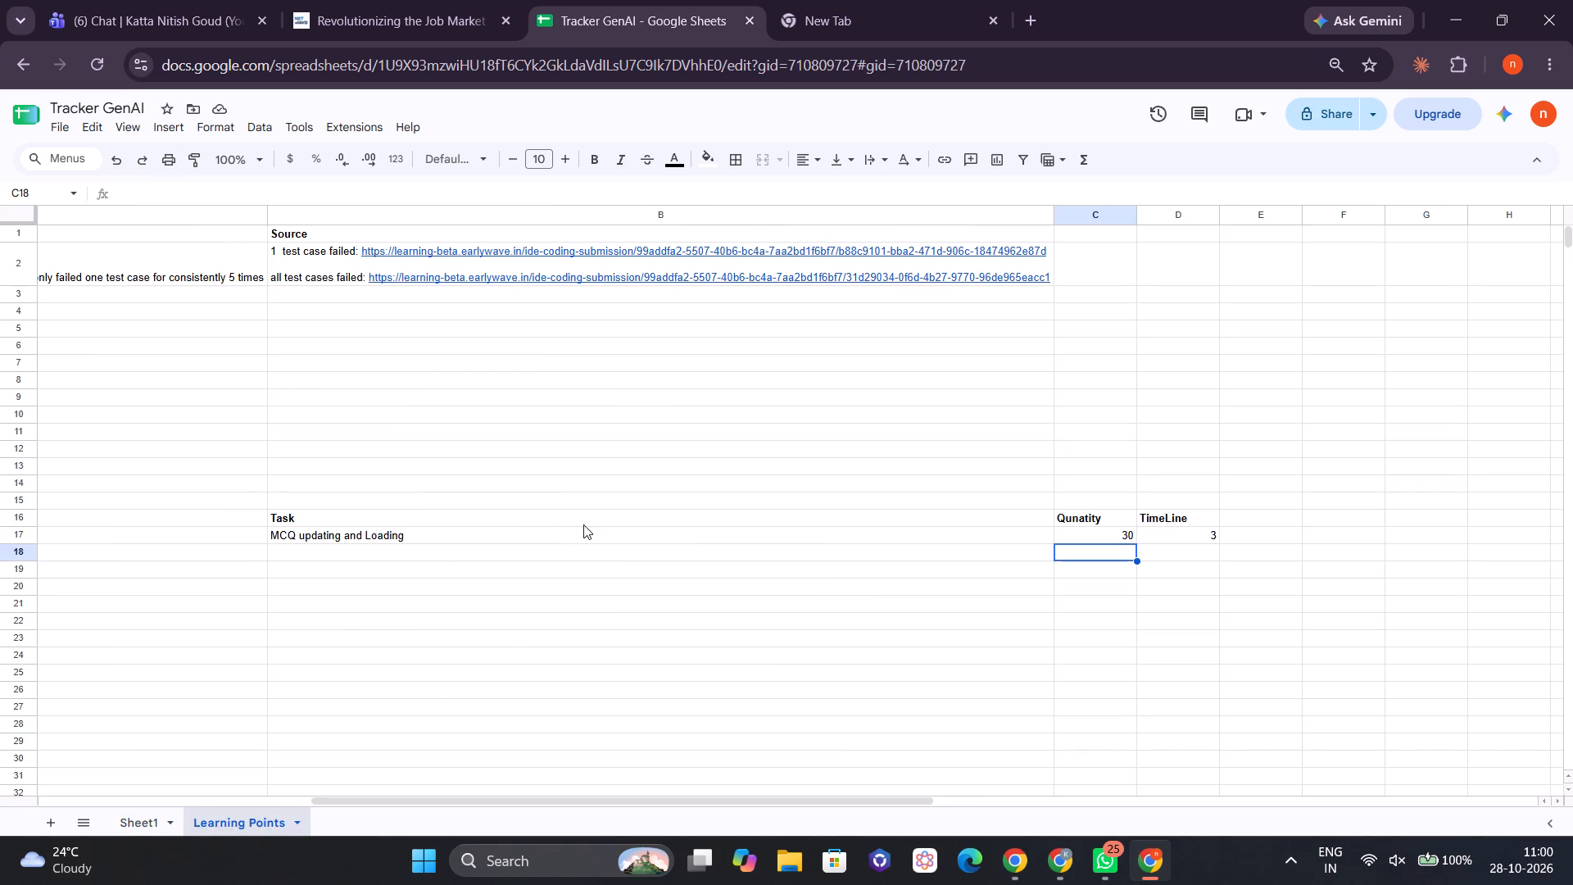
click(435, 560)
text(Coding Practiu)
key(BackSpace)
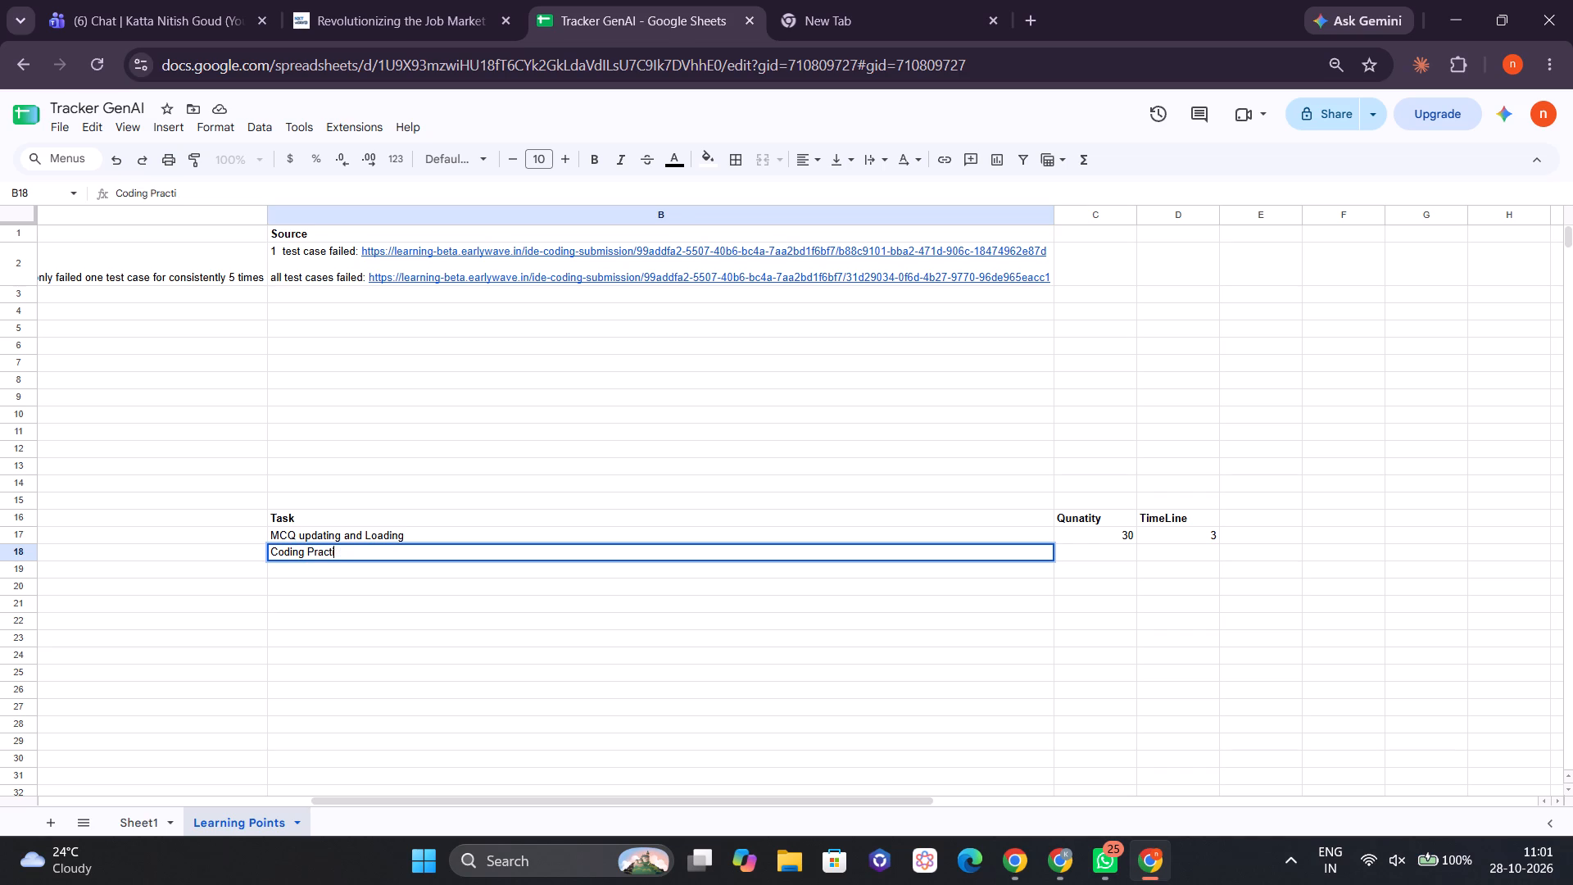
text(ces Loading onto beta)
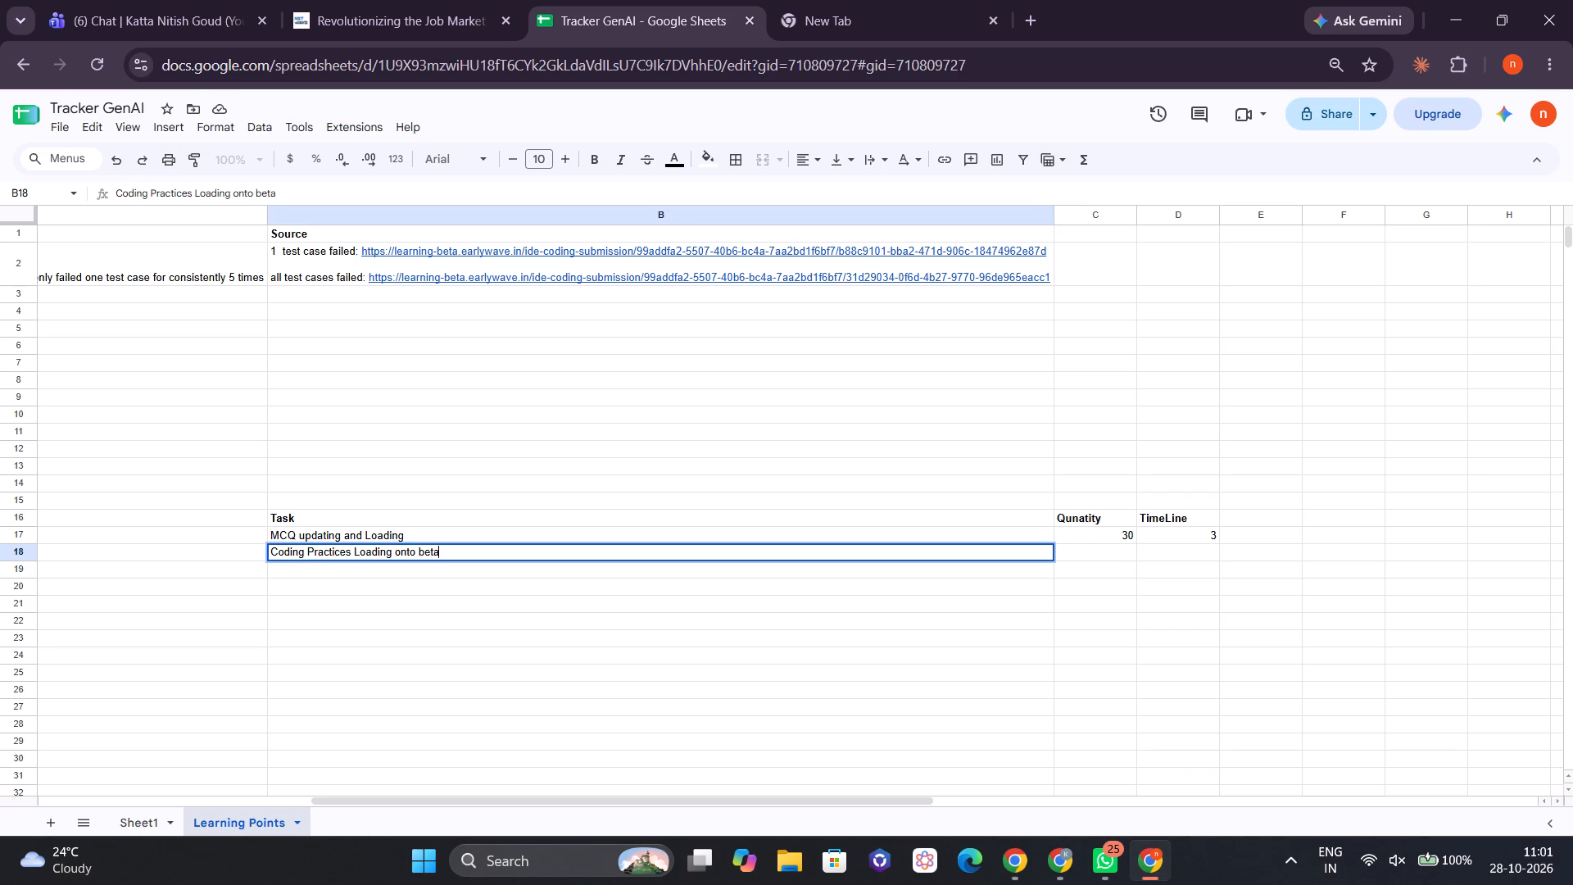
key(Tab)
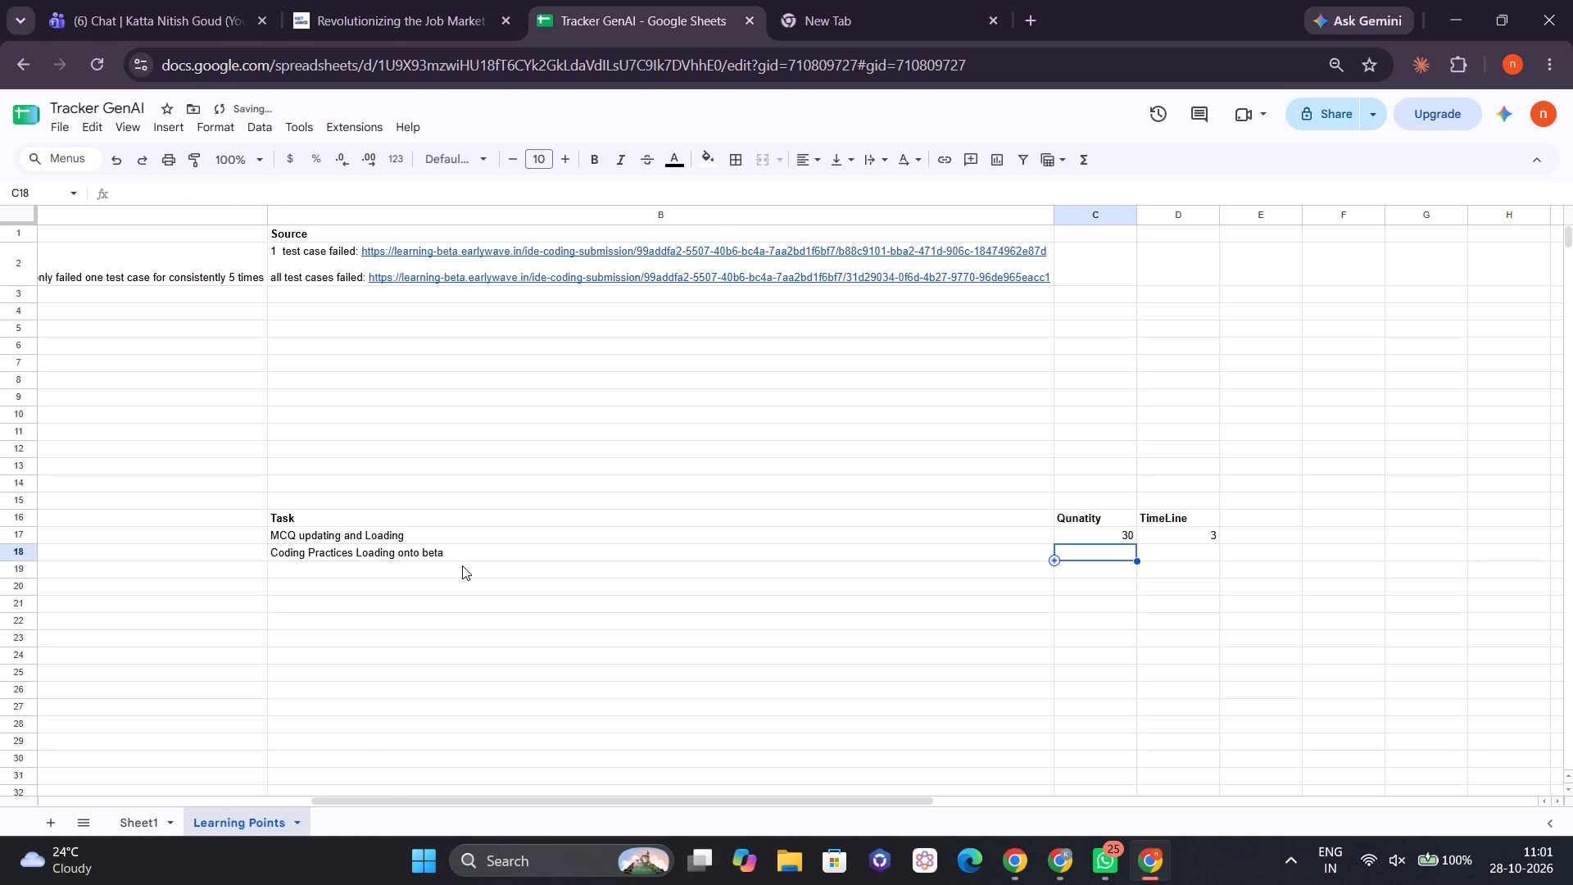
key(5)
key(Tab)
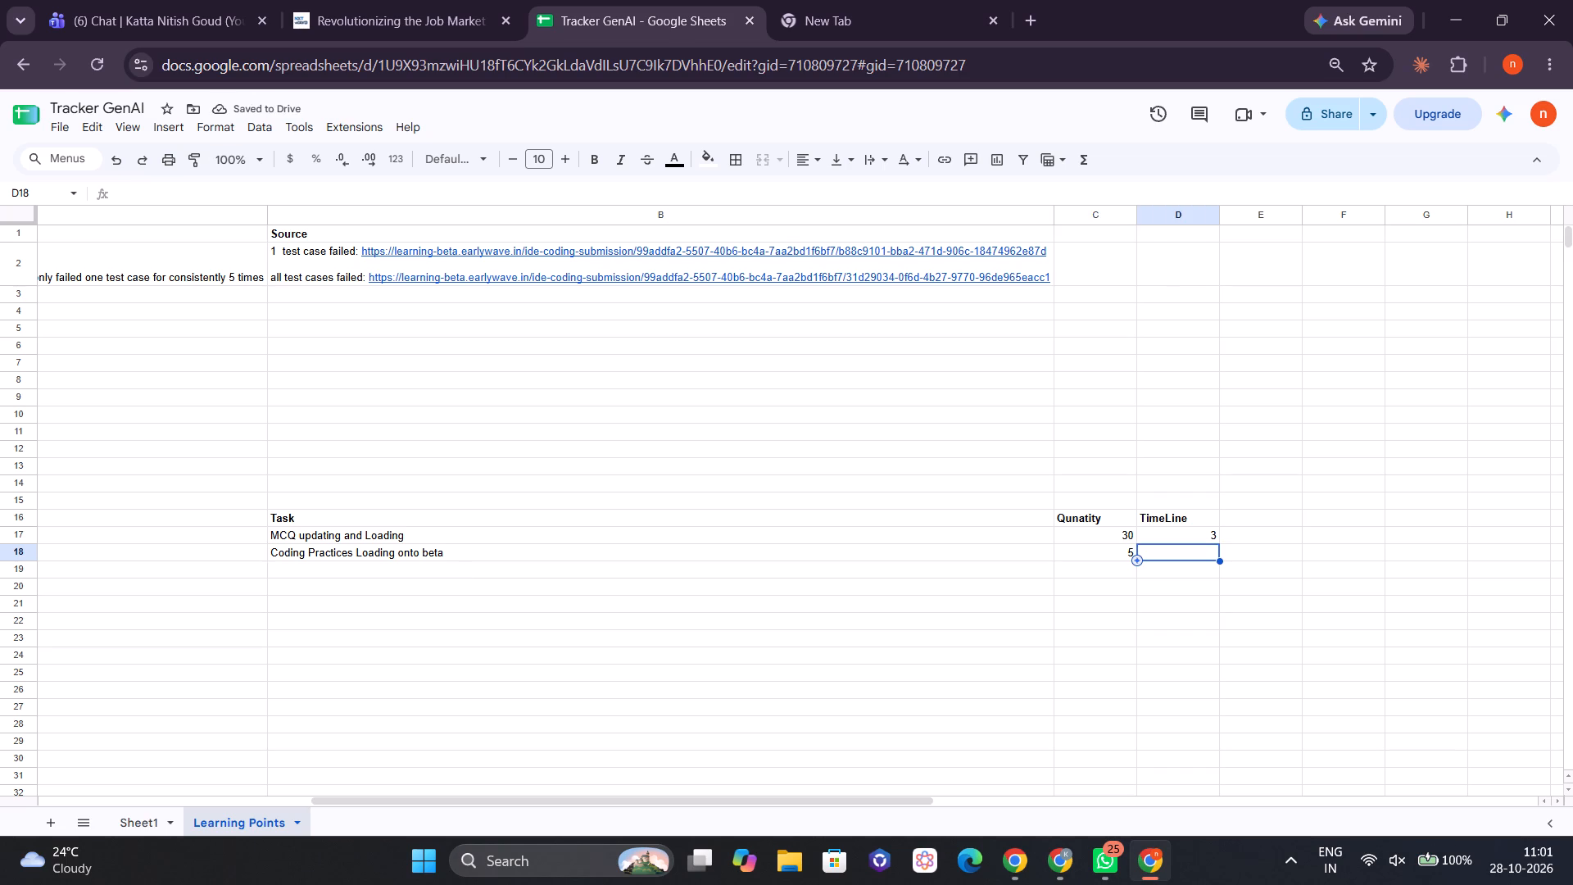
key(2)
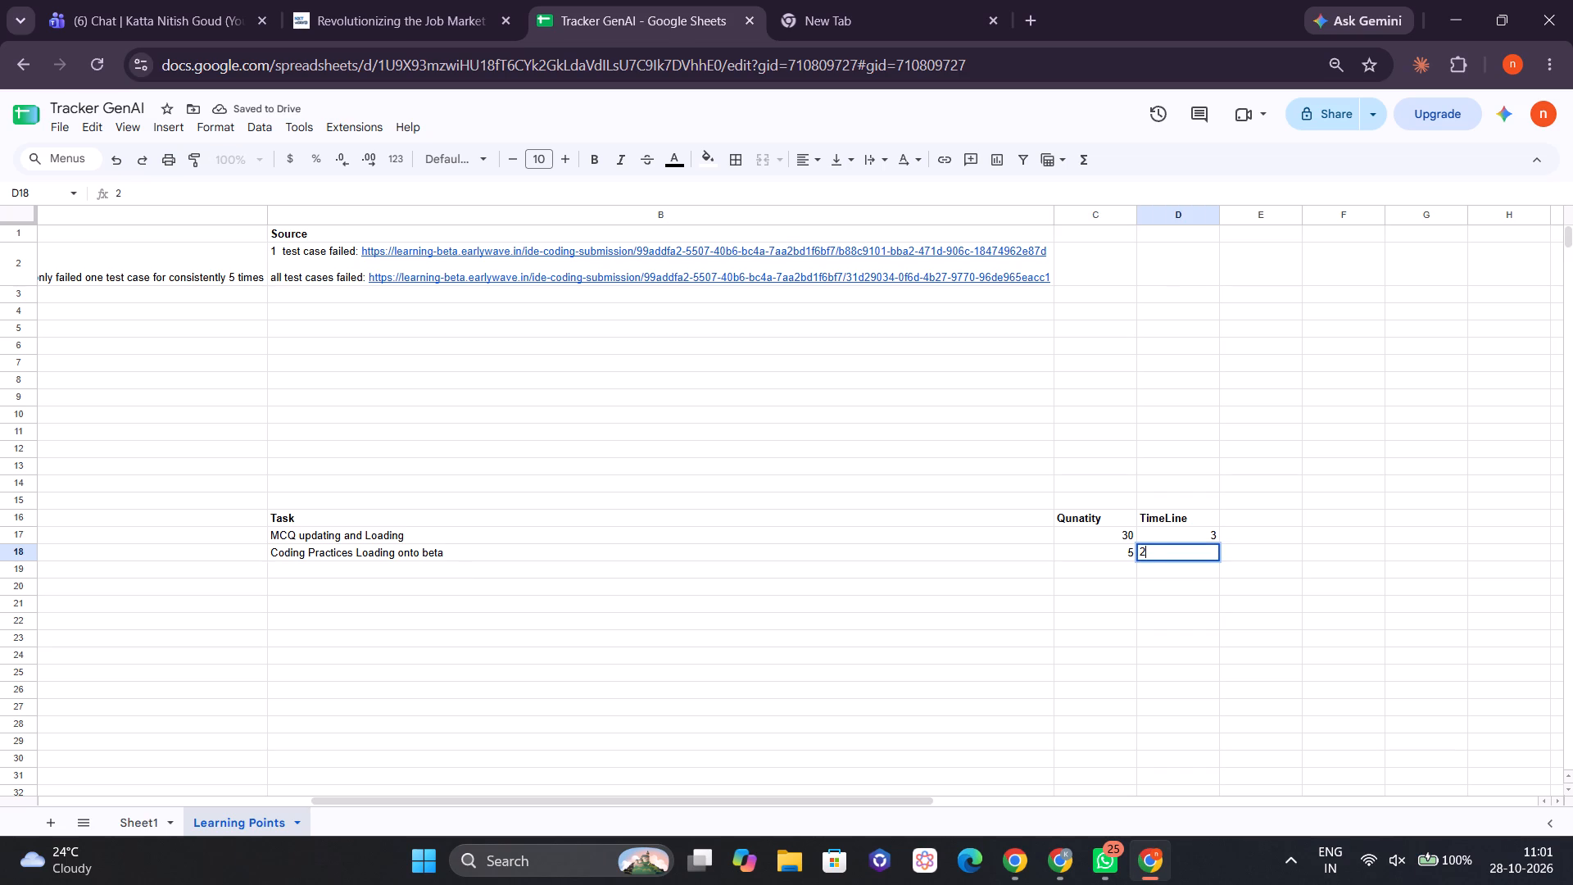
key(BackSpace)
key(5)
key(Return)
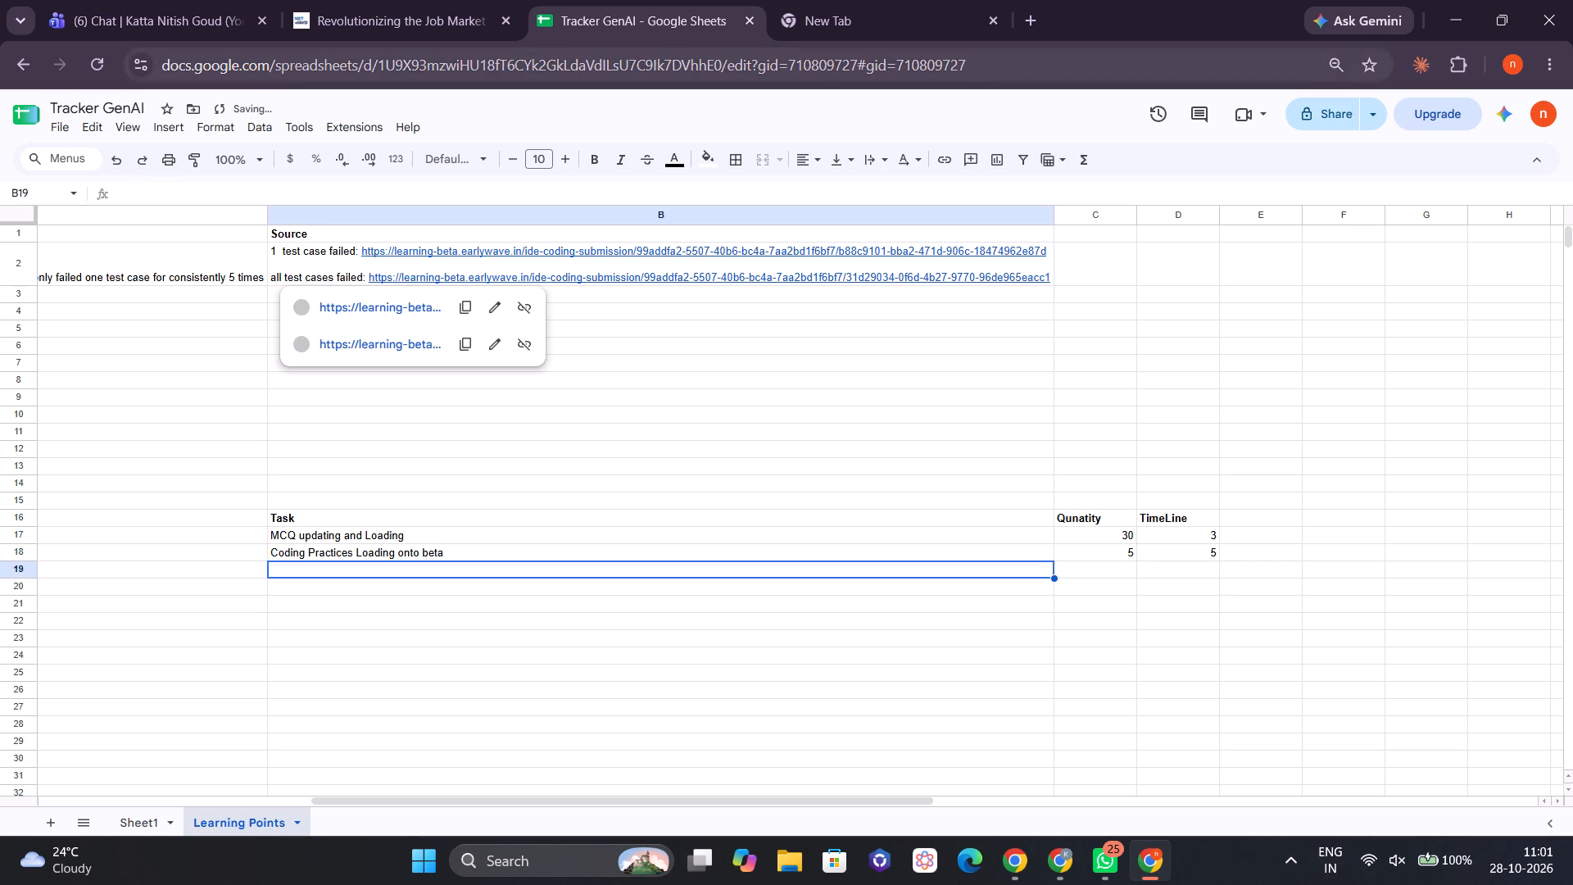
Check the Coding Practice question list on the course site and set the coding practices quantity in cell C18 to 4.
click(484, 0)
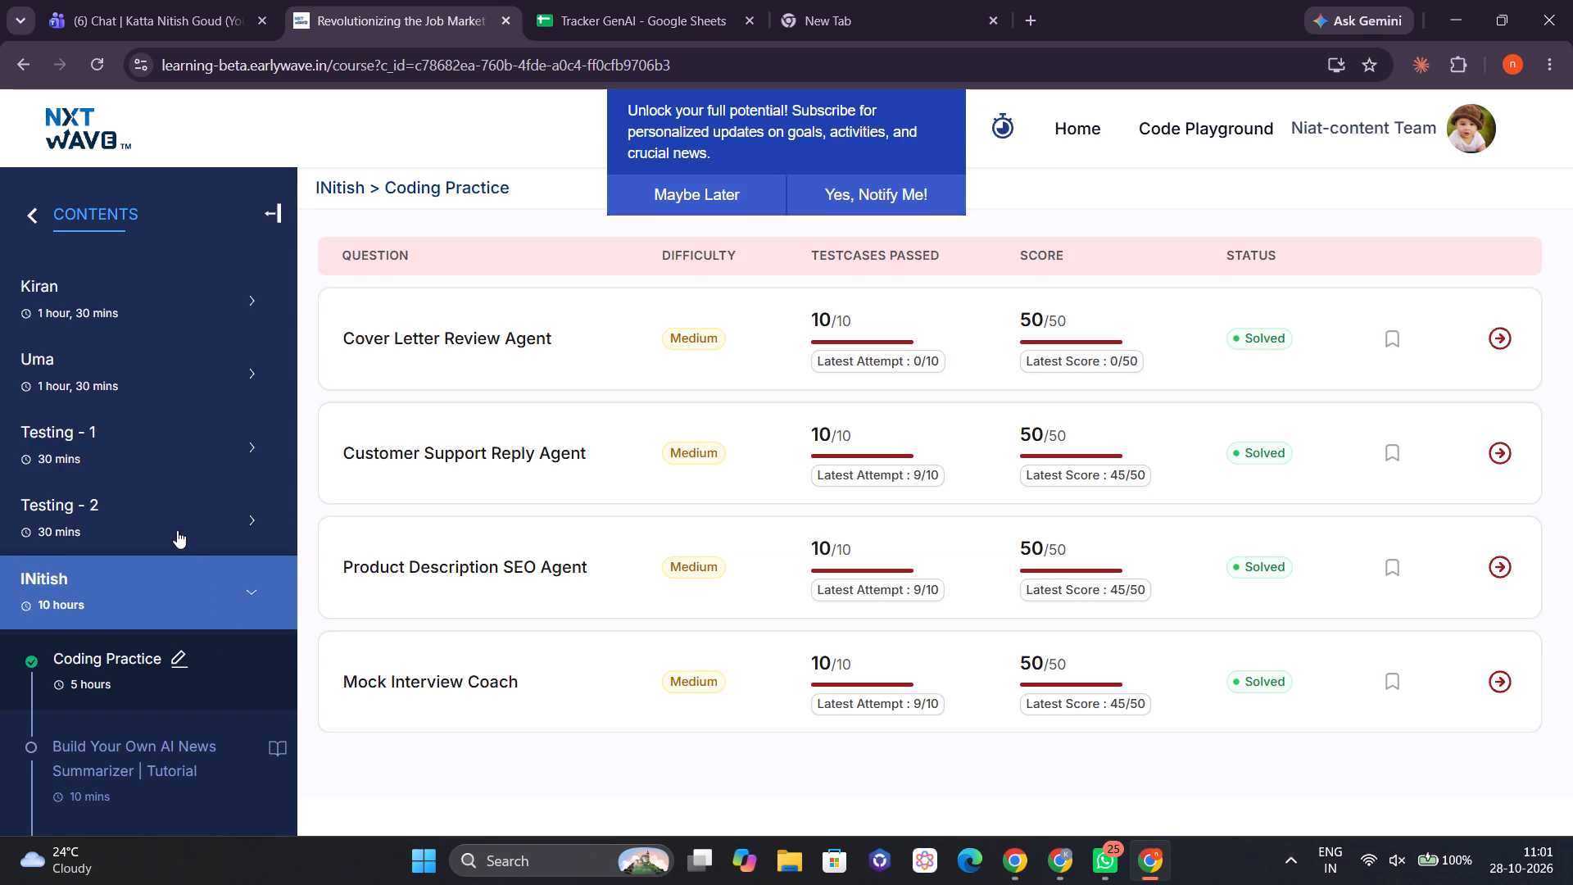
scroll(177, 530, down, 1)
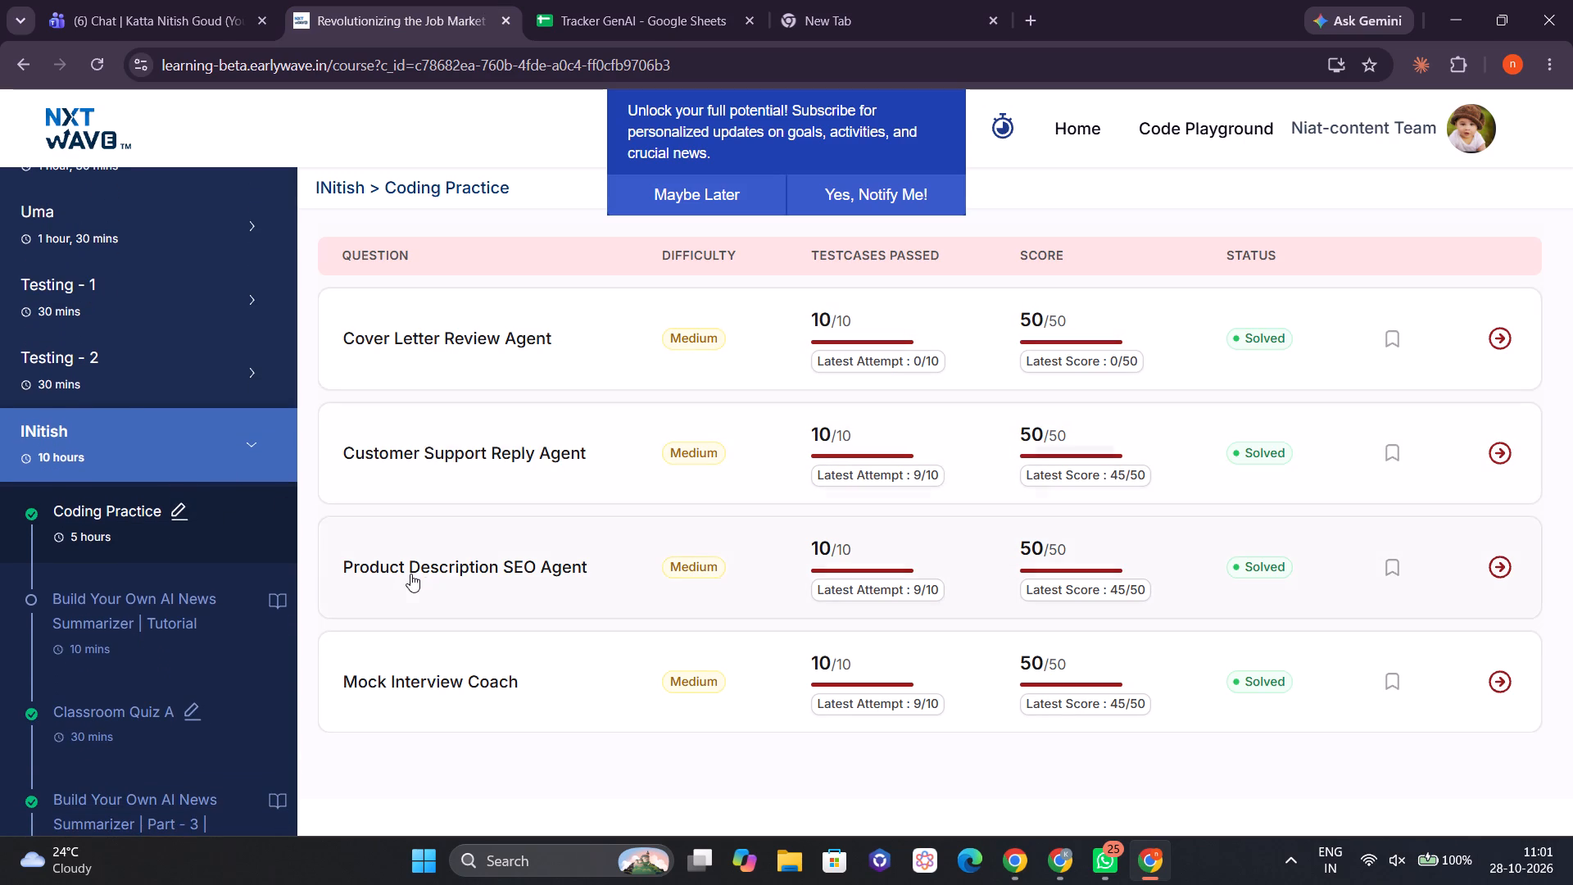
click(671, 0)
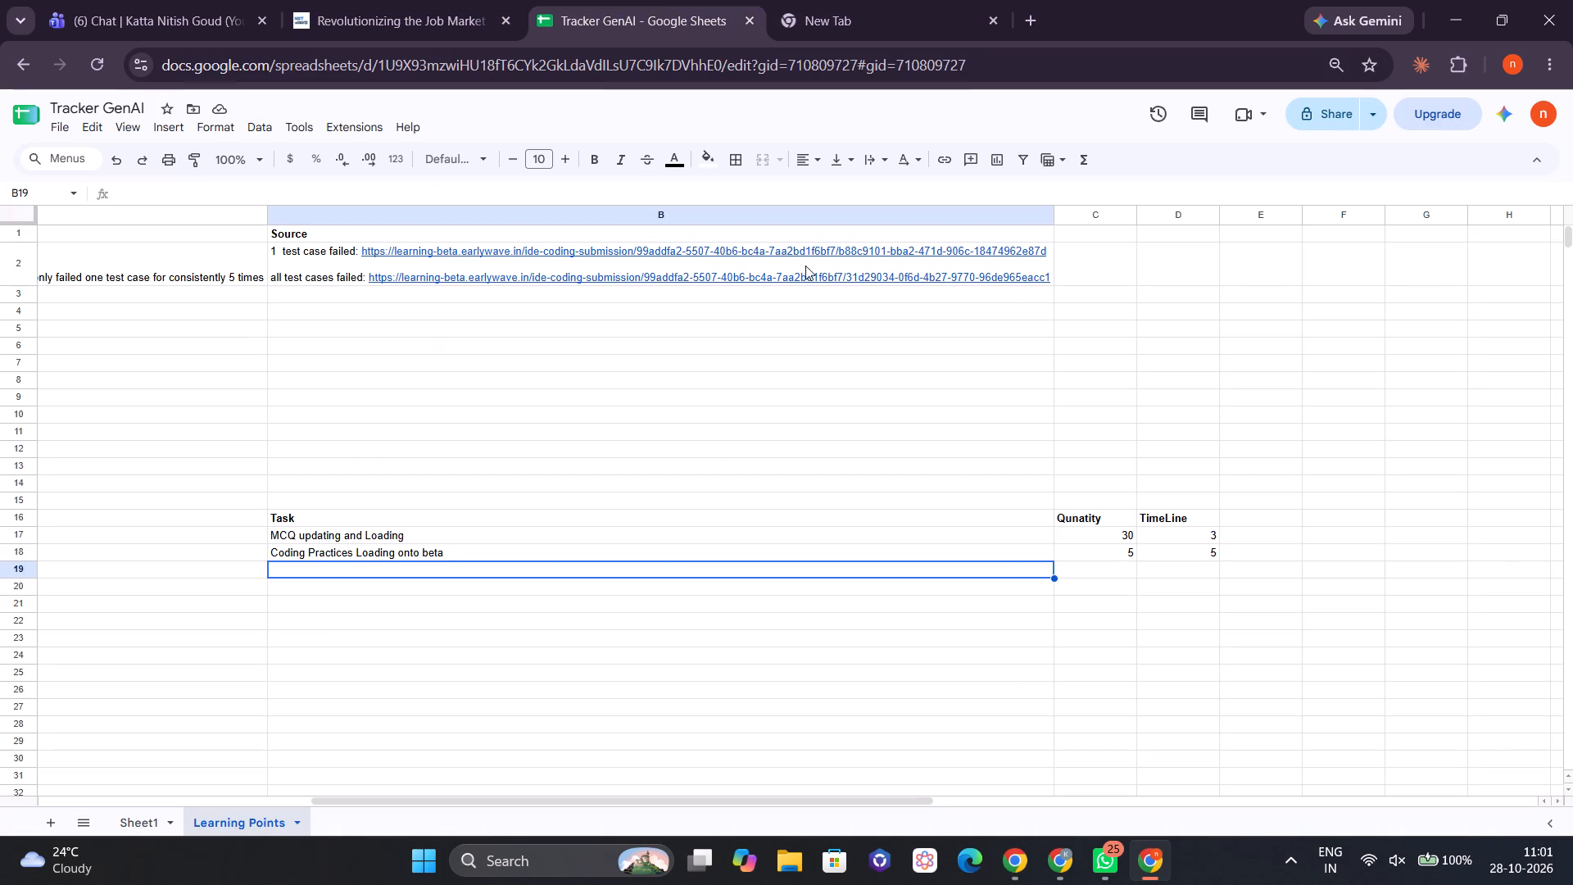
click(1103, 554)
key(4)
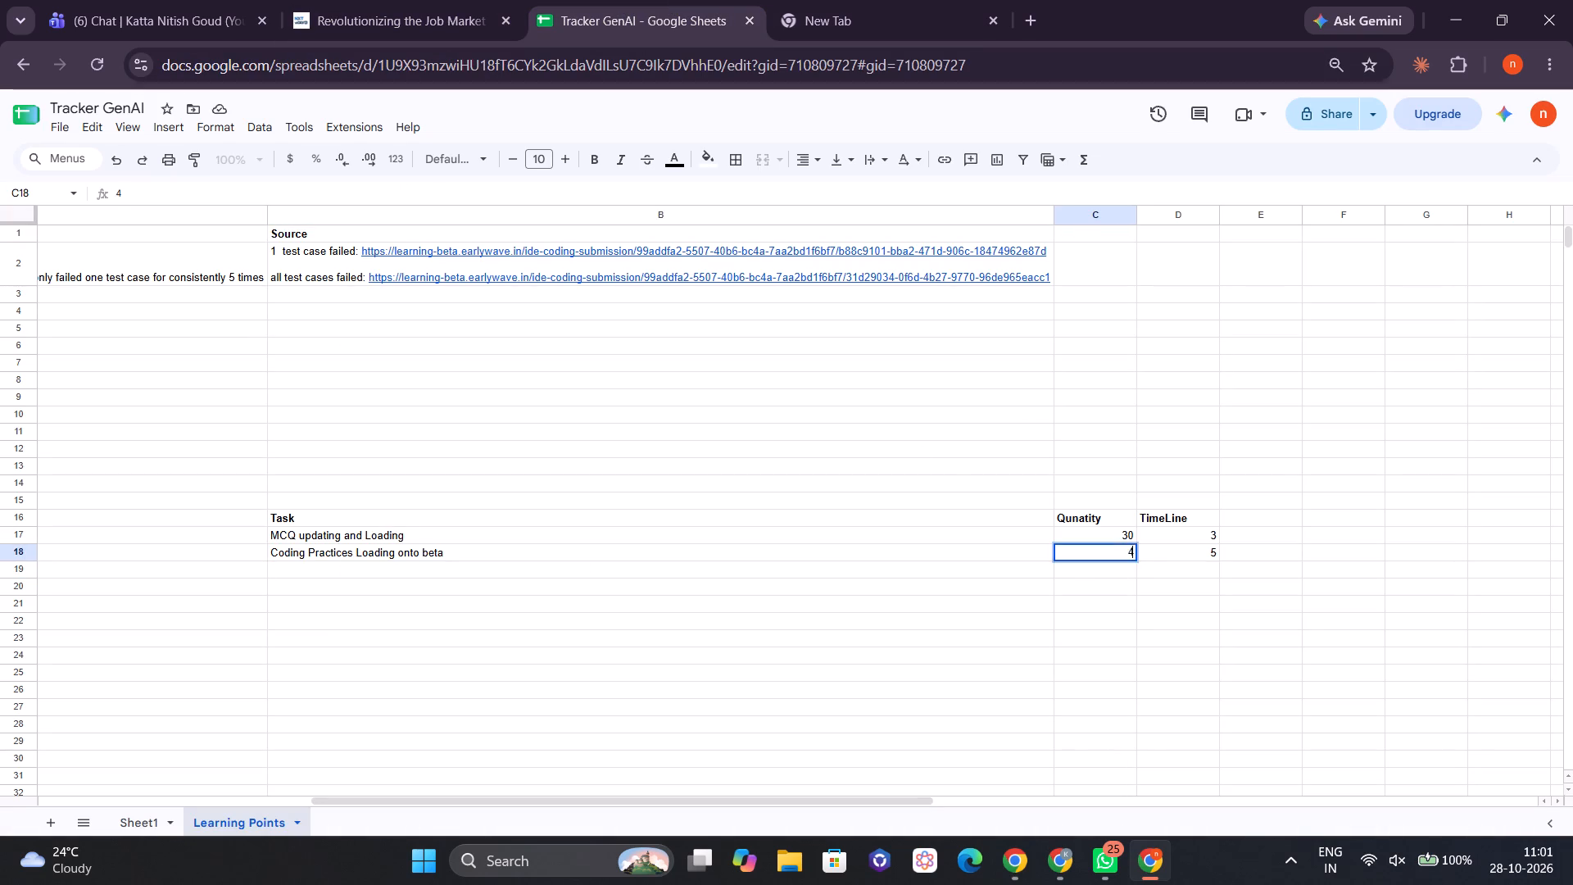
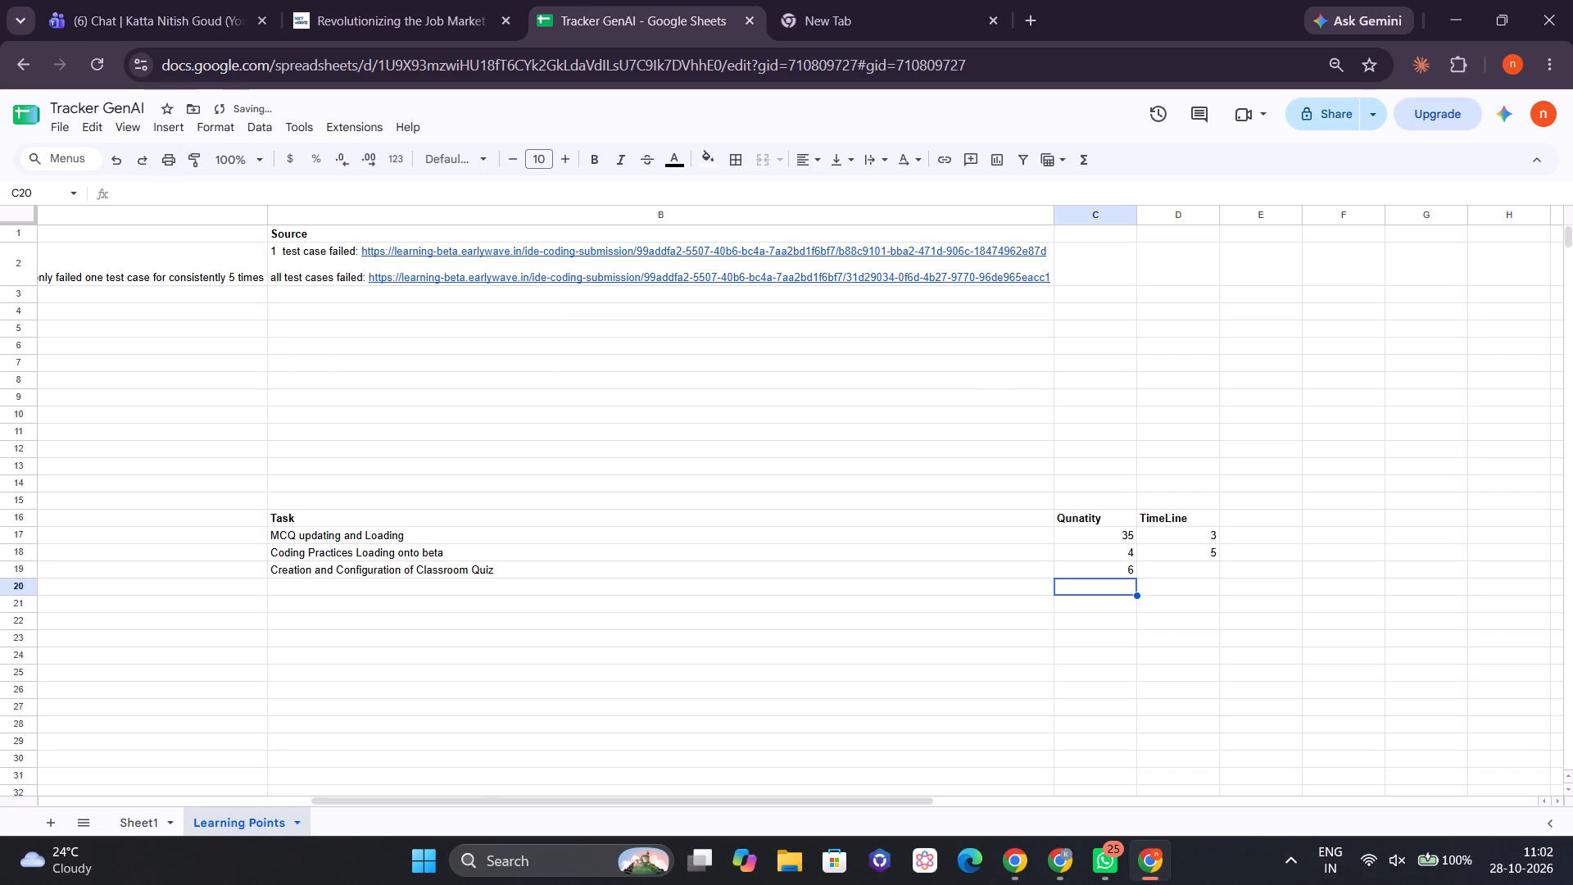
Set the Classroom Quiz task's timeline in cell D19 to 3.
key(Up)
key(Right)
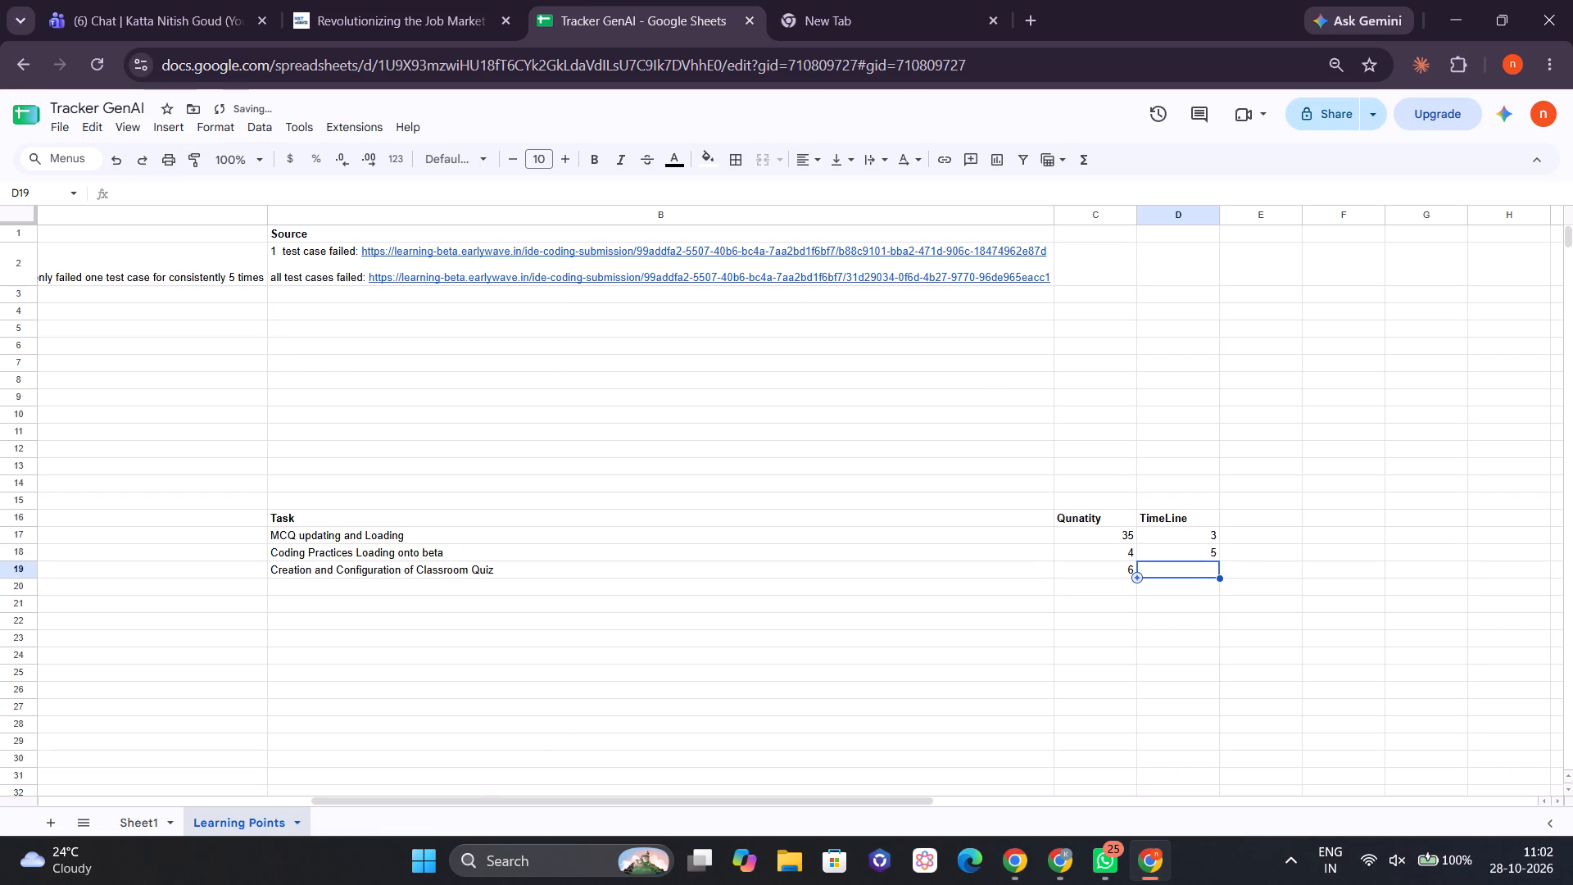
key(3)
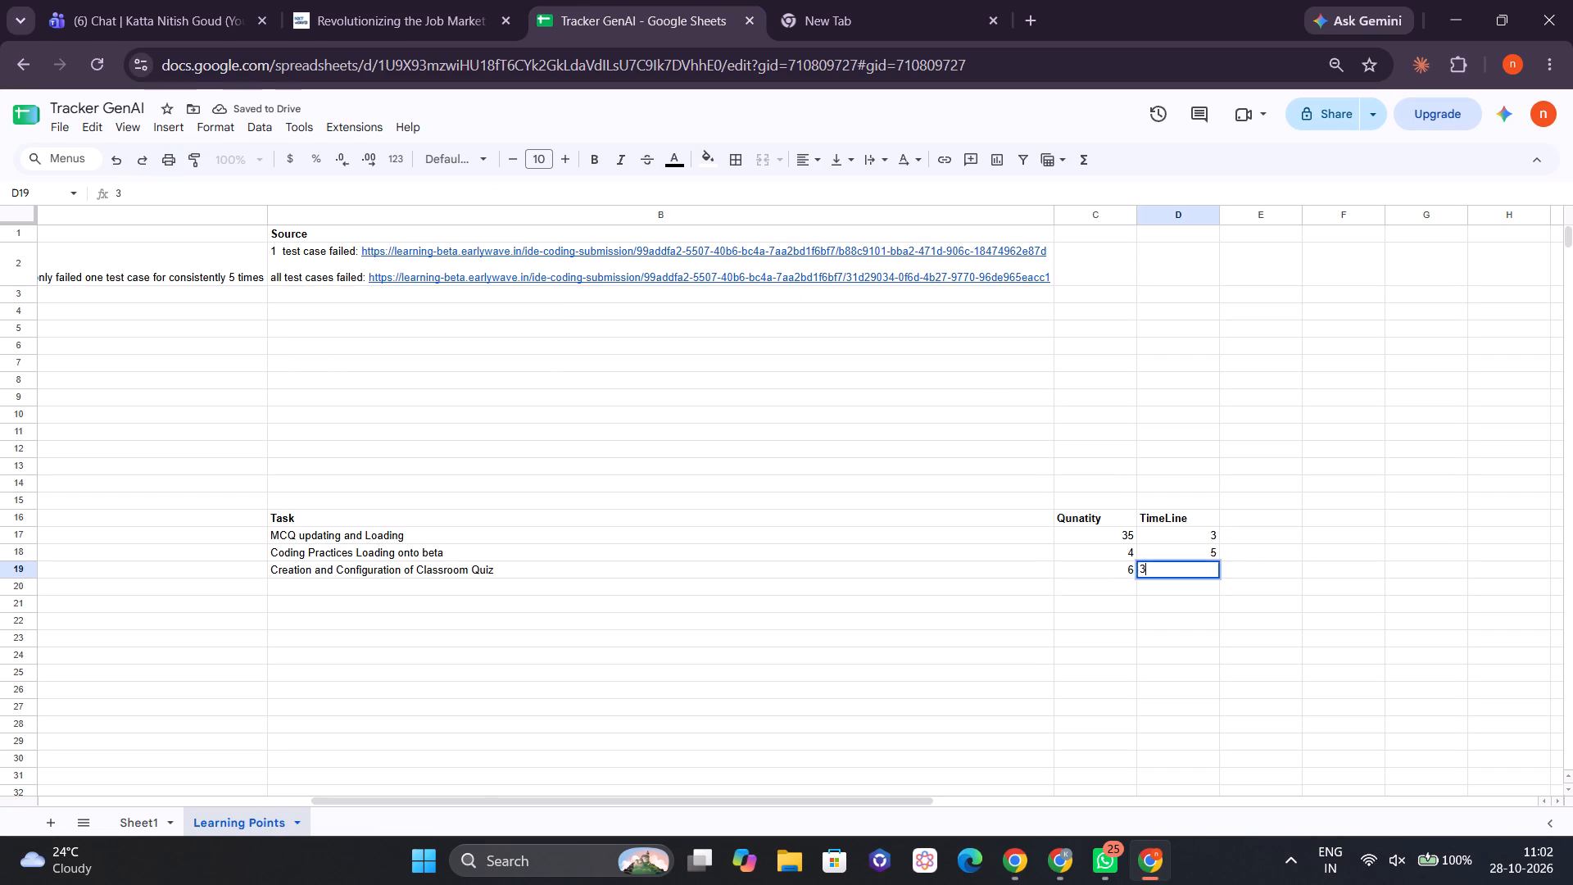
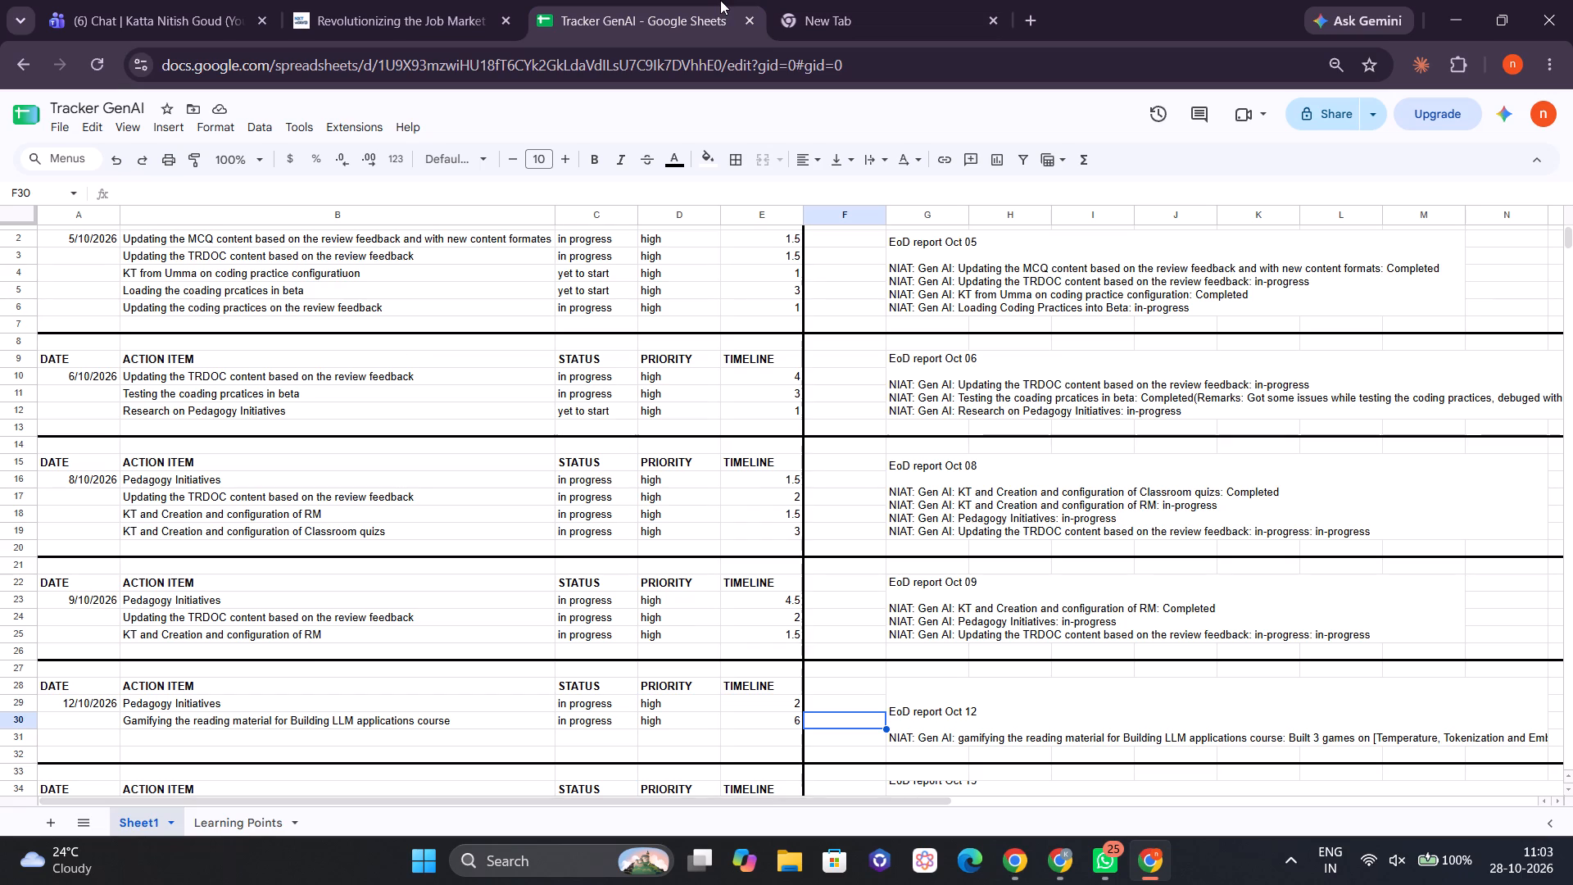
Add the task "Creation and Configuration of RM" in cell B20 of the Learning Points sheet.
click(219, 822)
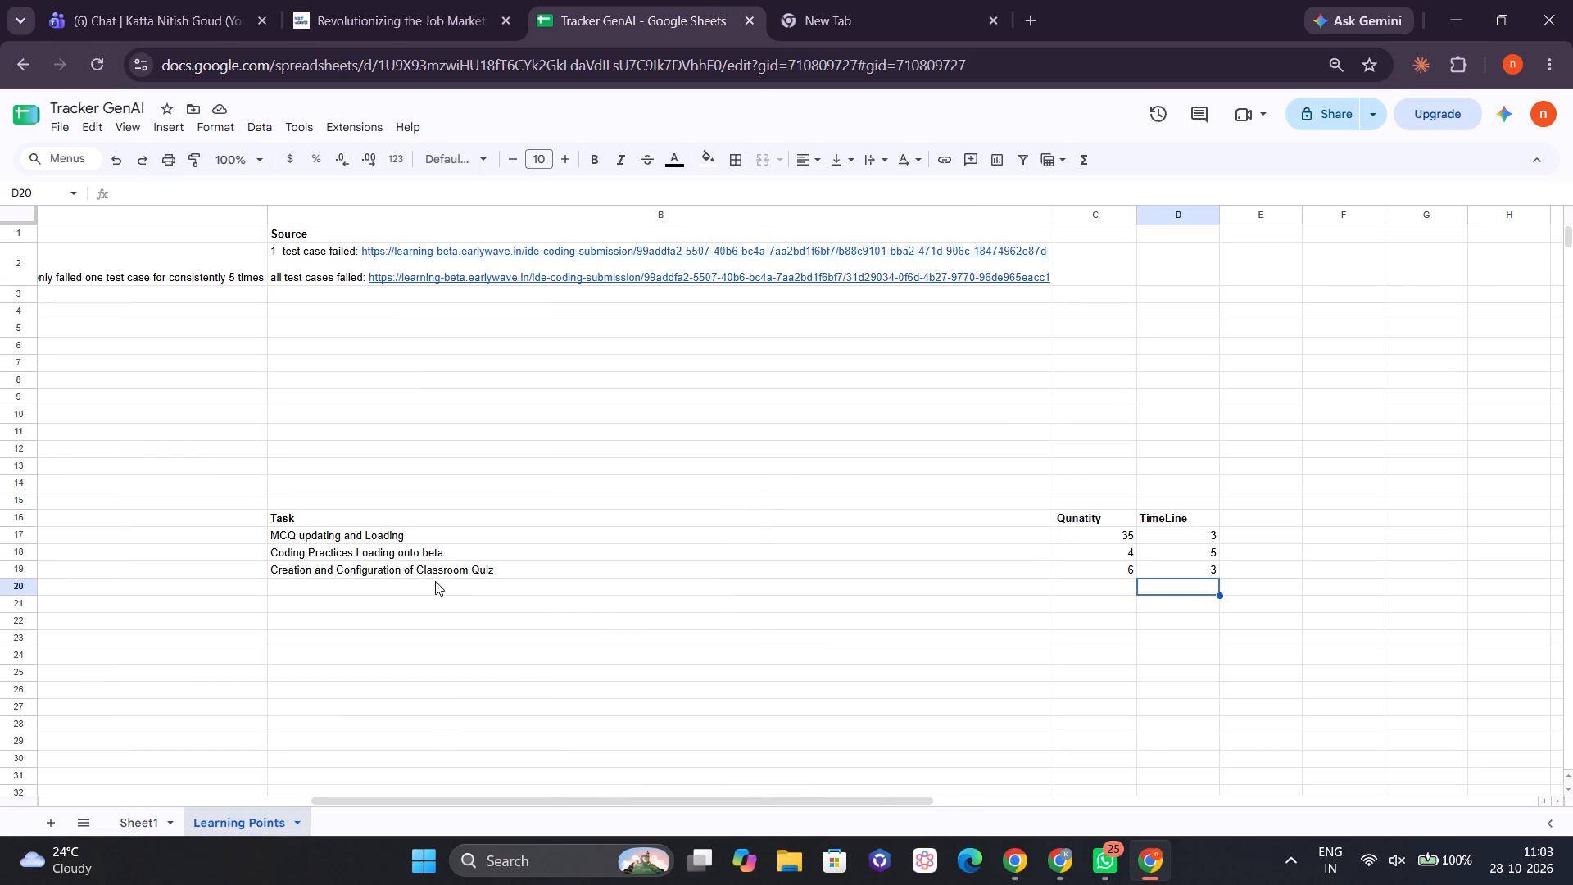
click(435, 581)
text(Creation)
key(Tab)
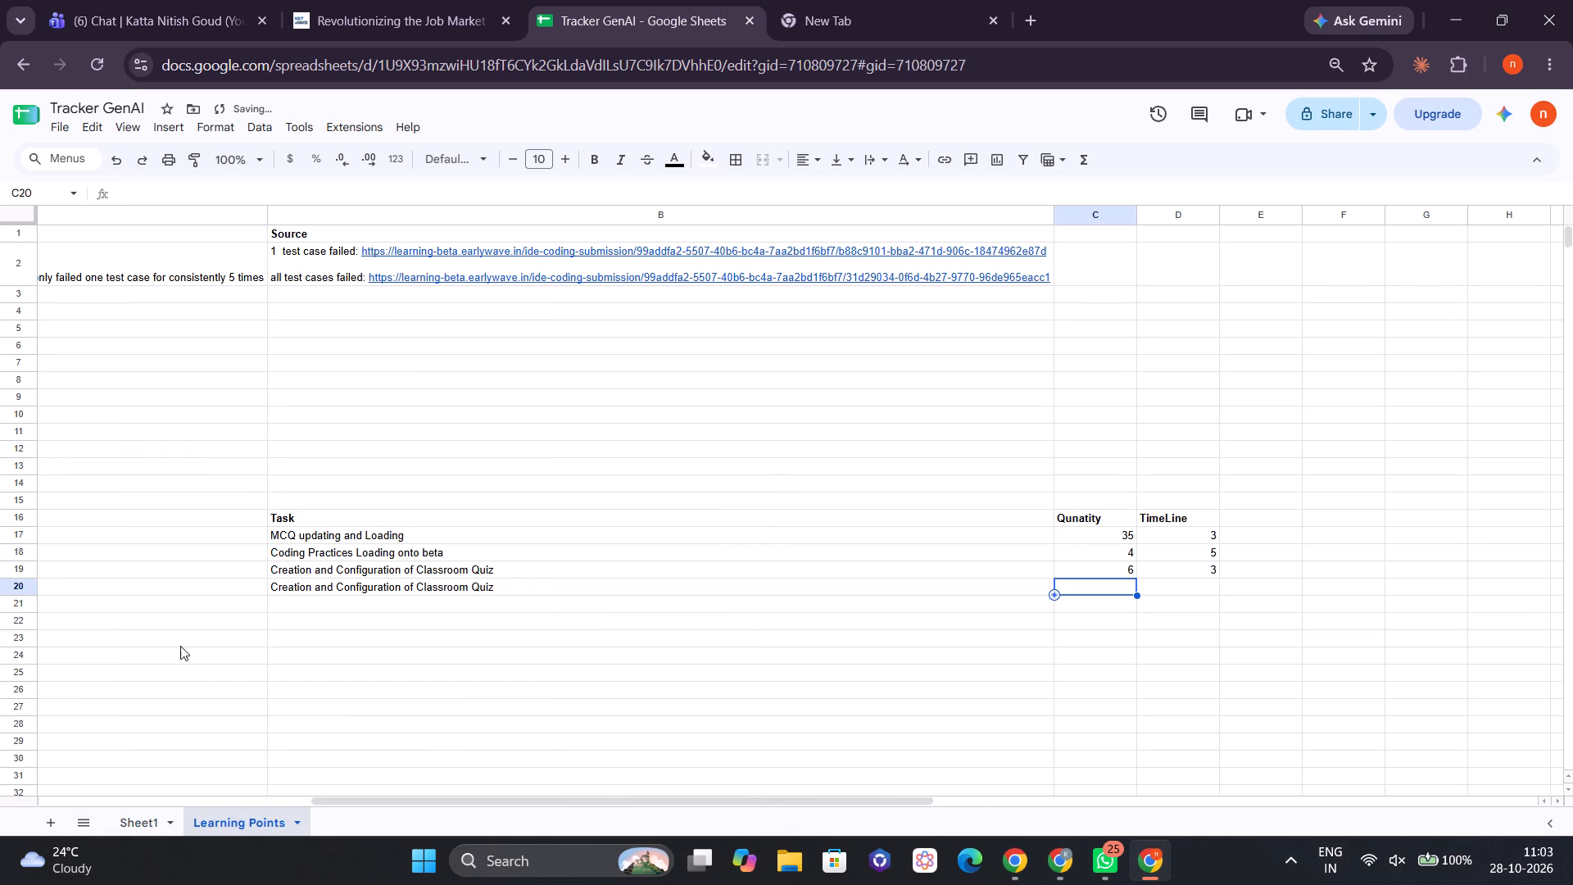
double_click(544, 594)
double_click(549, 593)
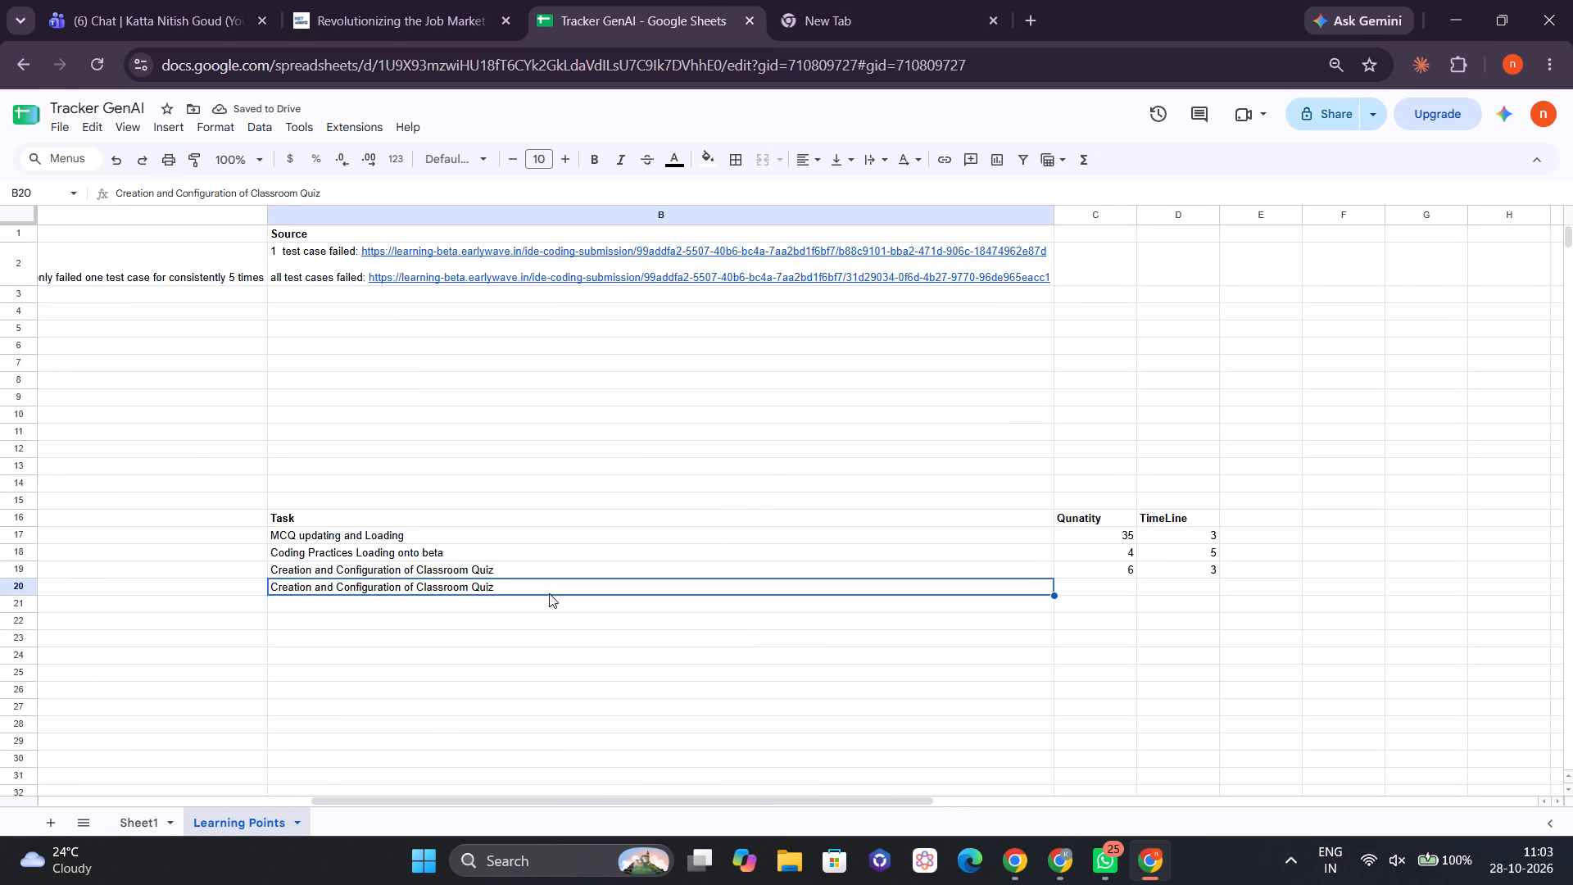
key(BackSpace)
key(BackSpace)
key(BackSpace)
key(BackSpace)
key(BackSpace)
key(BackSpace)
key(BackSpace)
key(BackSpace)
key(BackSpace)
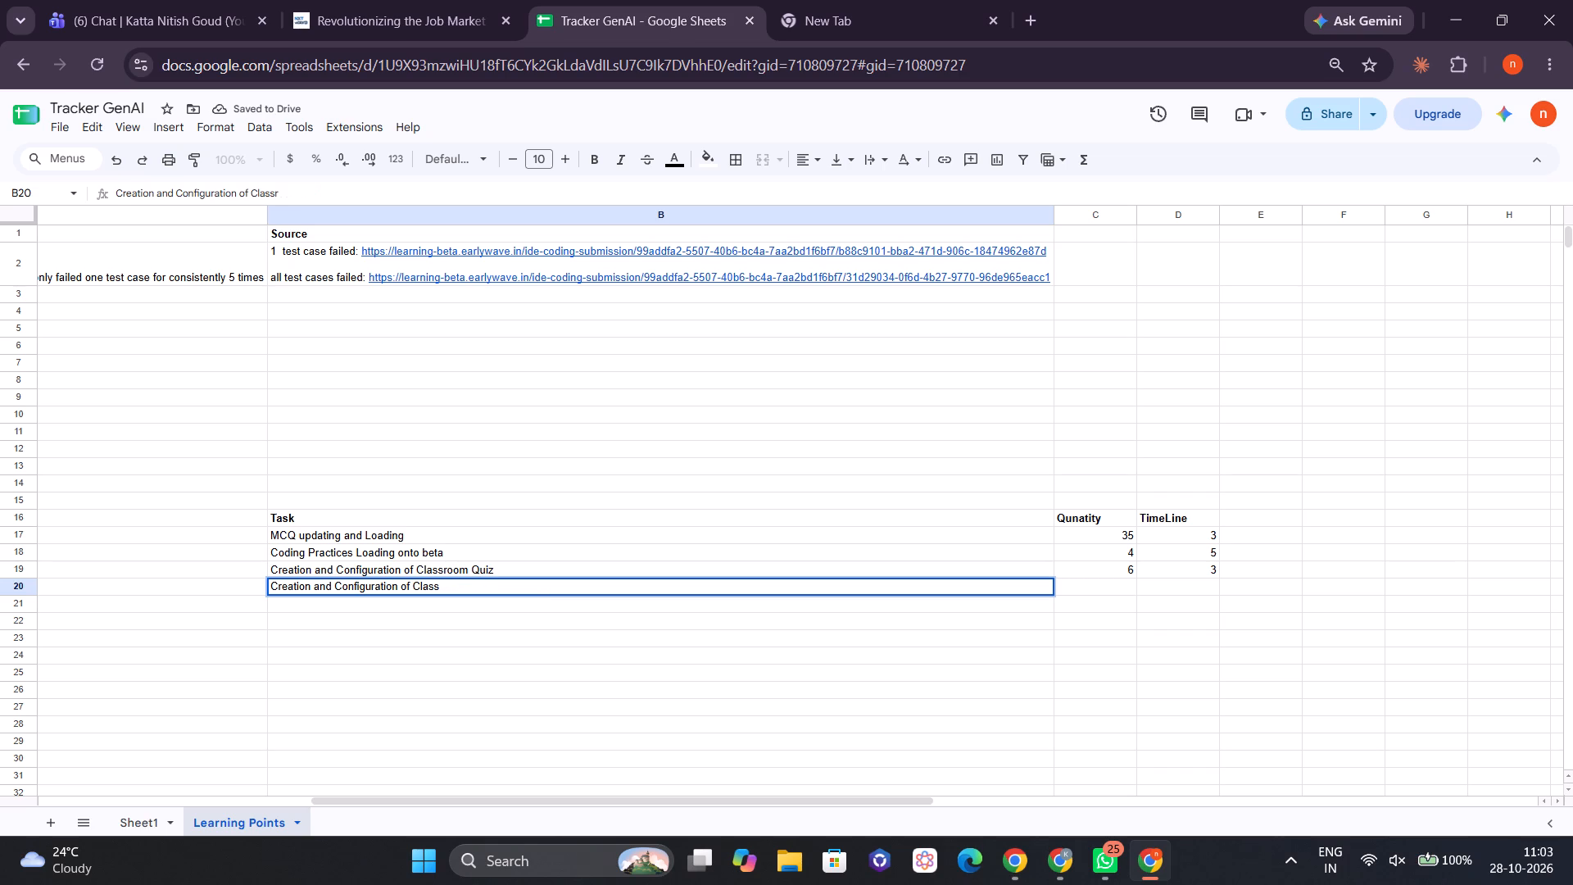
key(BackSpace)
key(BackSpace)
key(BackSpace)
key(BackSpace)
key(BackSpace)
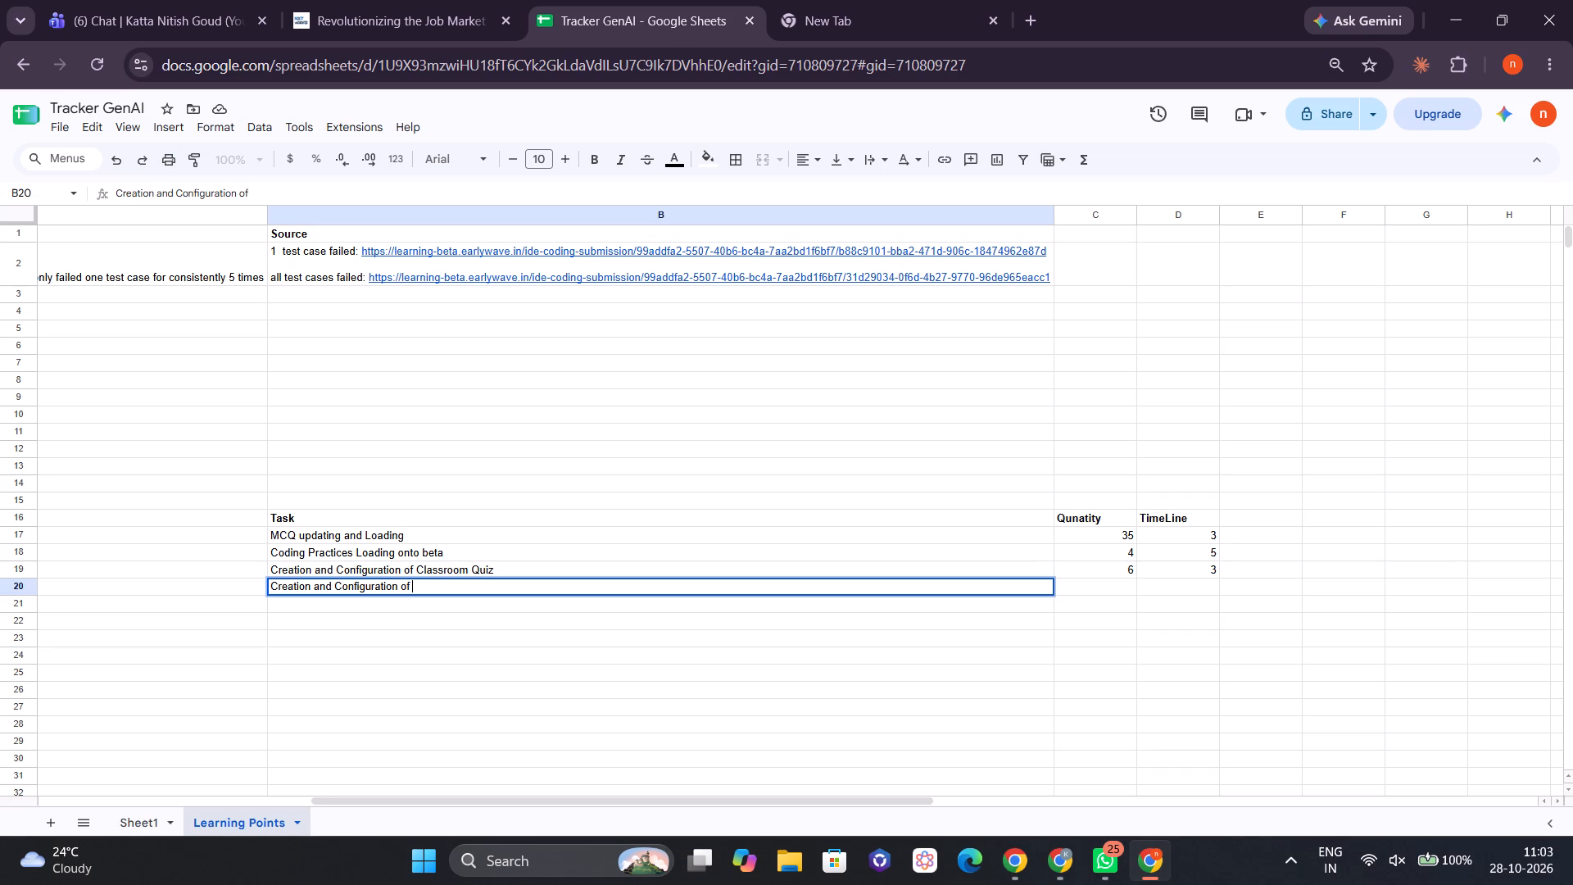
text(RM)
key(Tab)
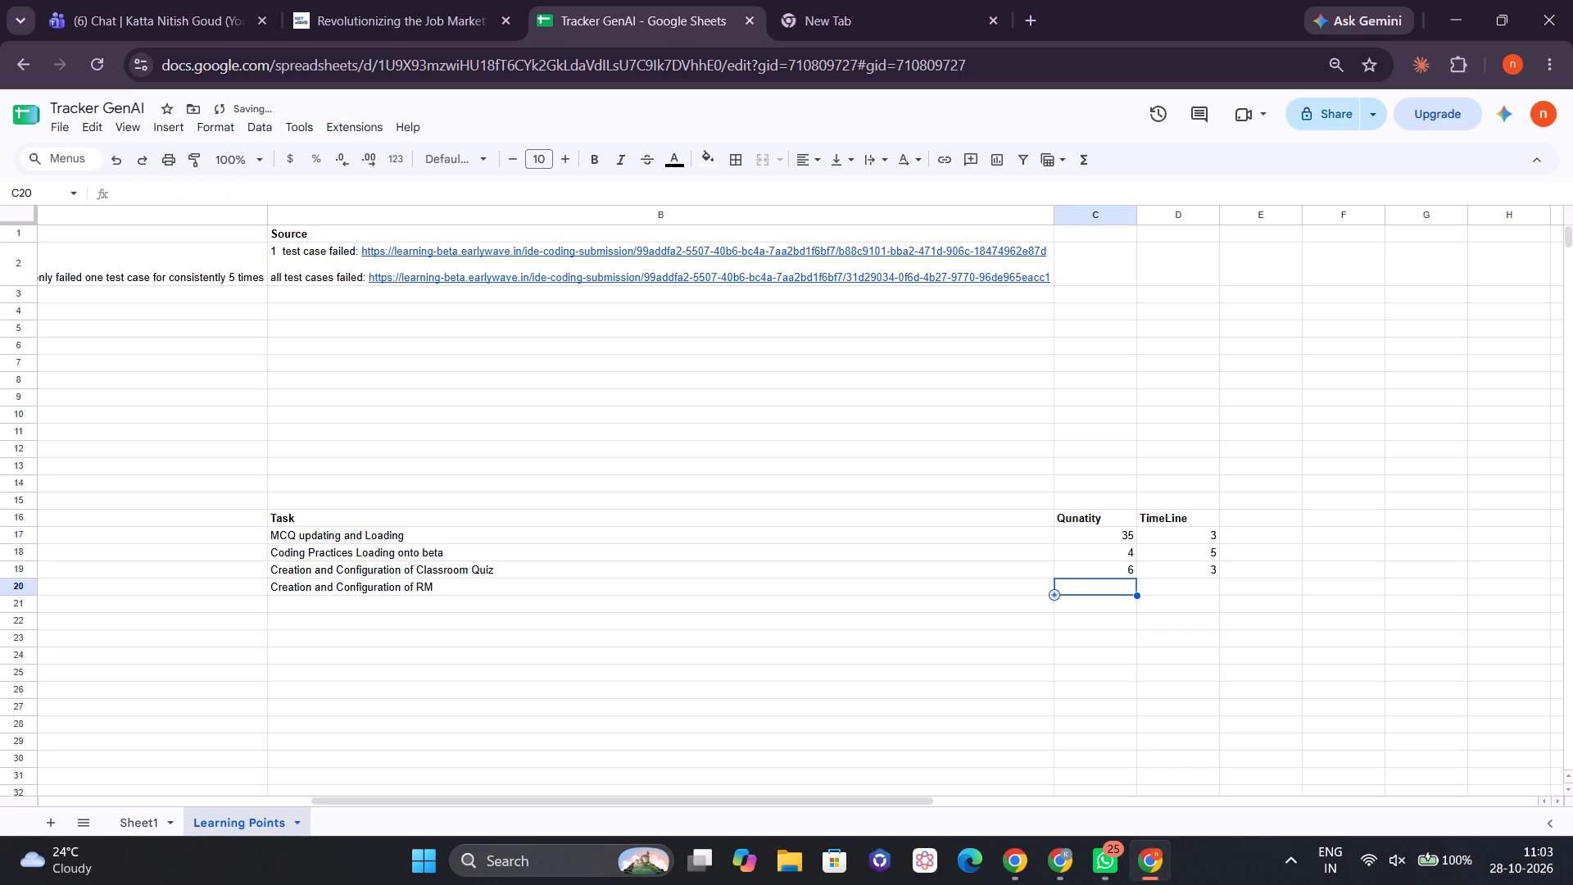
Set the RM task's quantity in cell C20 to 1.
key(1)
key(Tab)
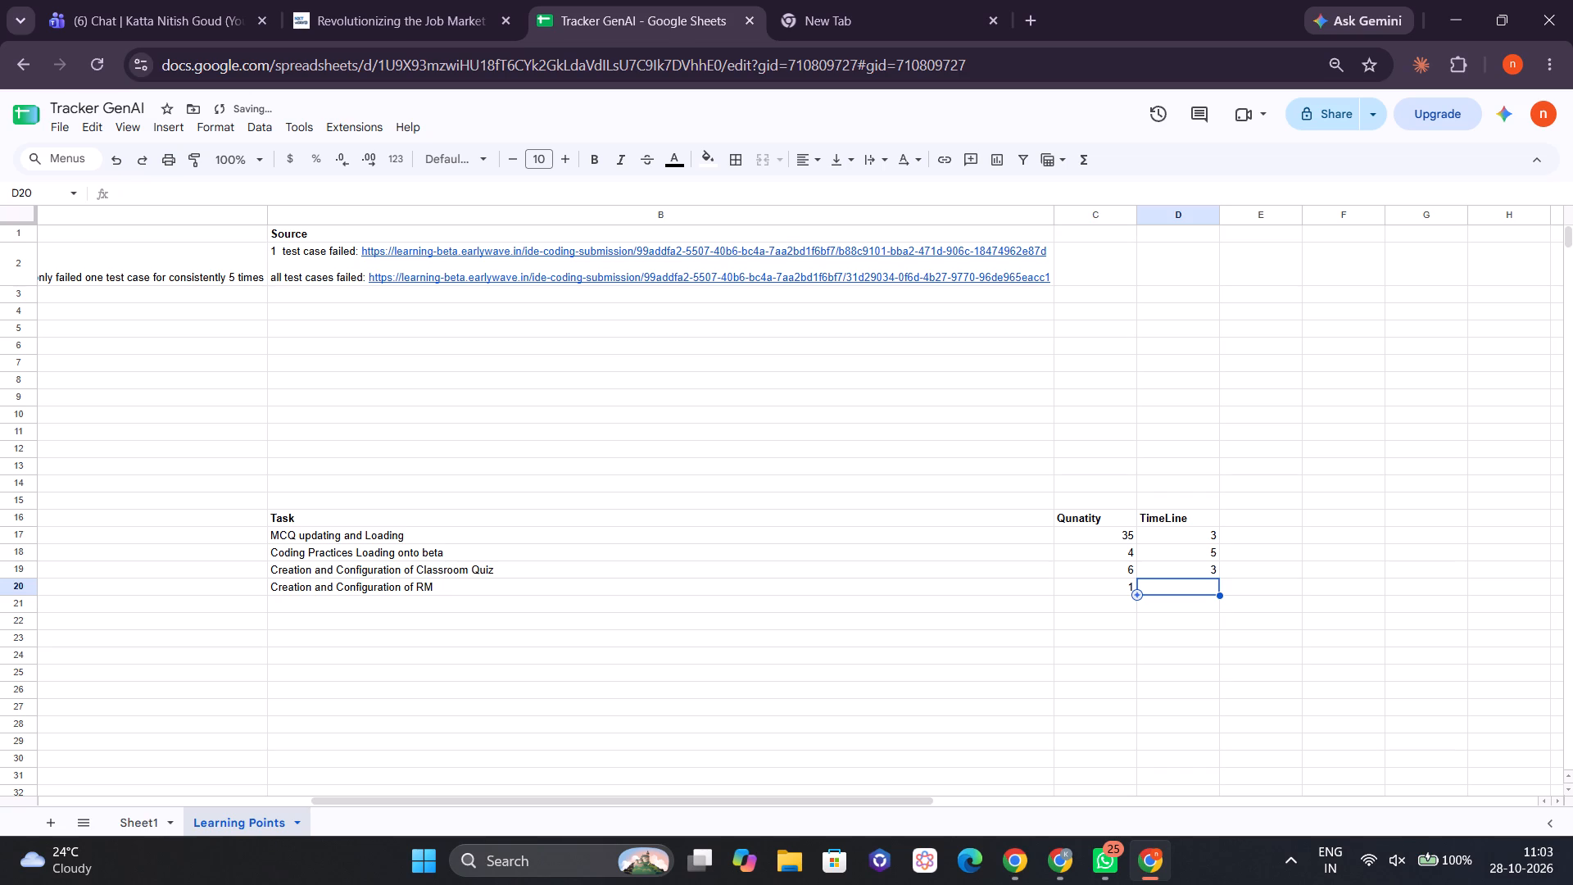
Enter the RM task's timeline in cell D20, beginning with "1.".
text(1.)
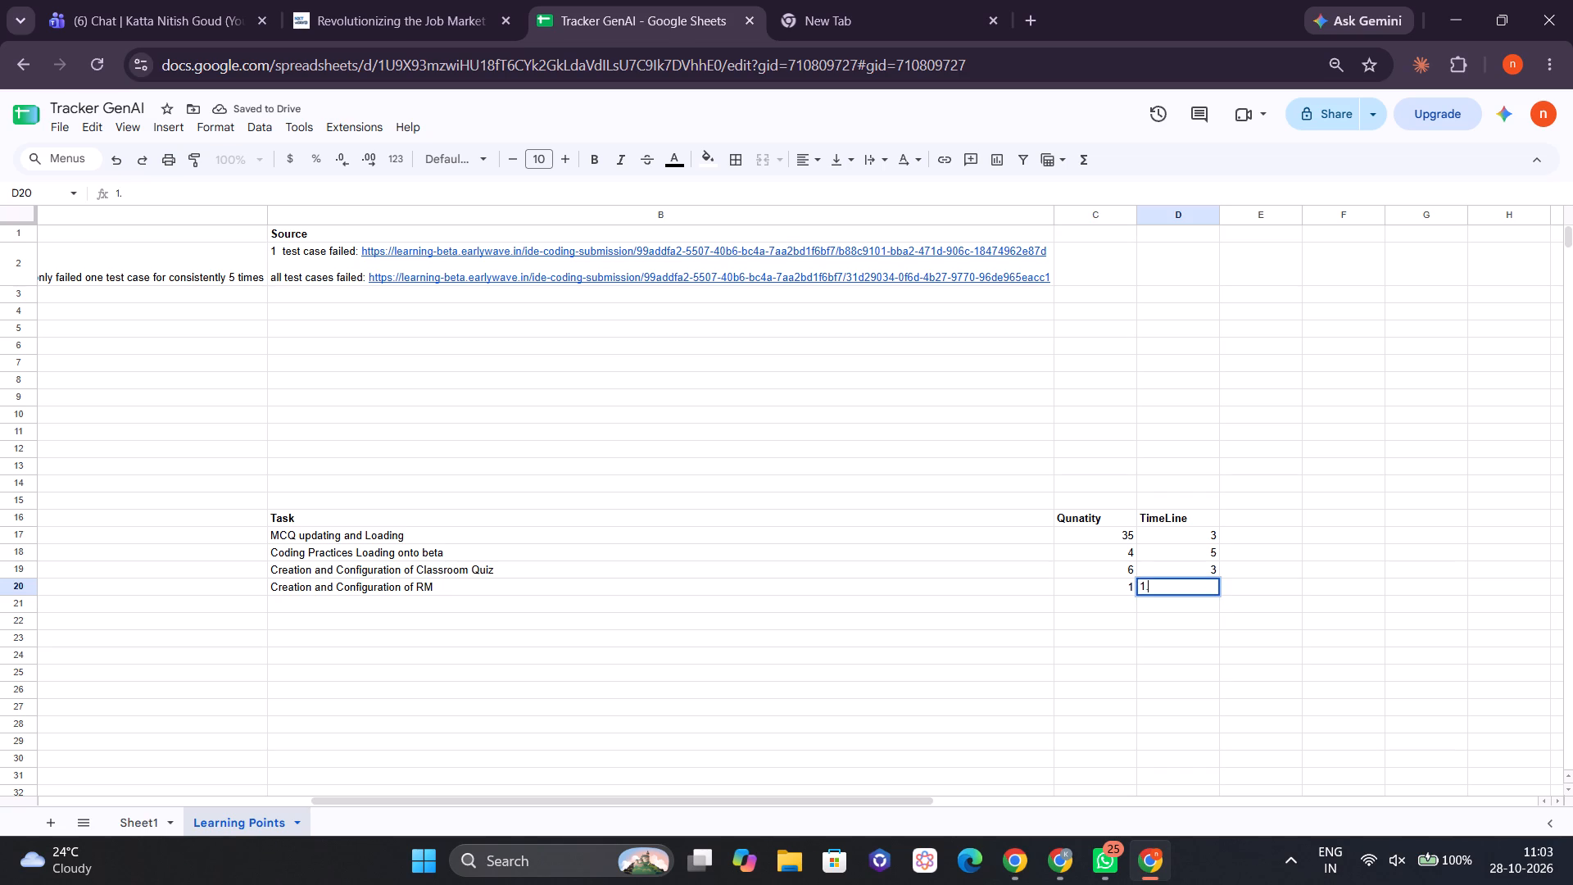
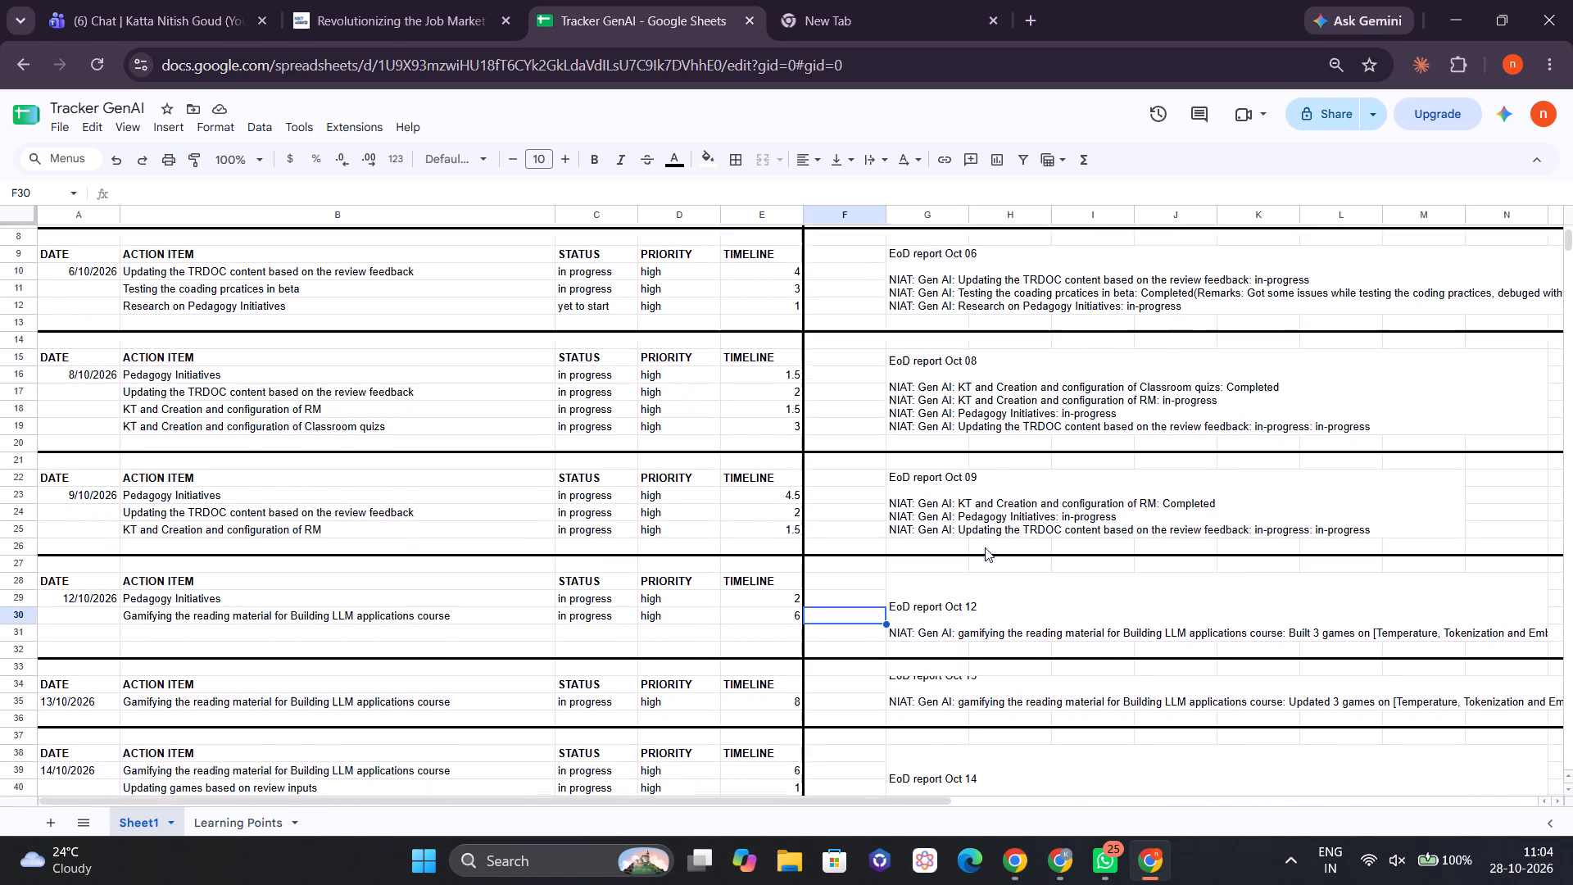
Review the action items and EoD reports on Sheet1 from October 6 to 16 for further tasks to list.
scroll(985, 547, down, 1)
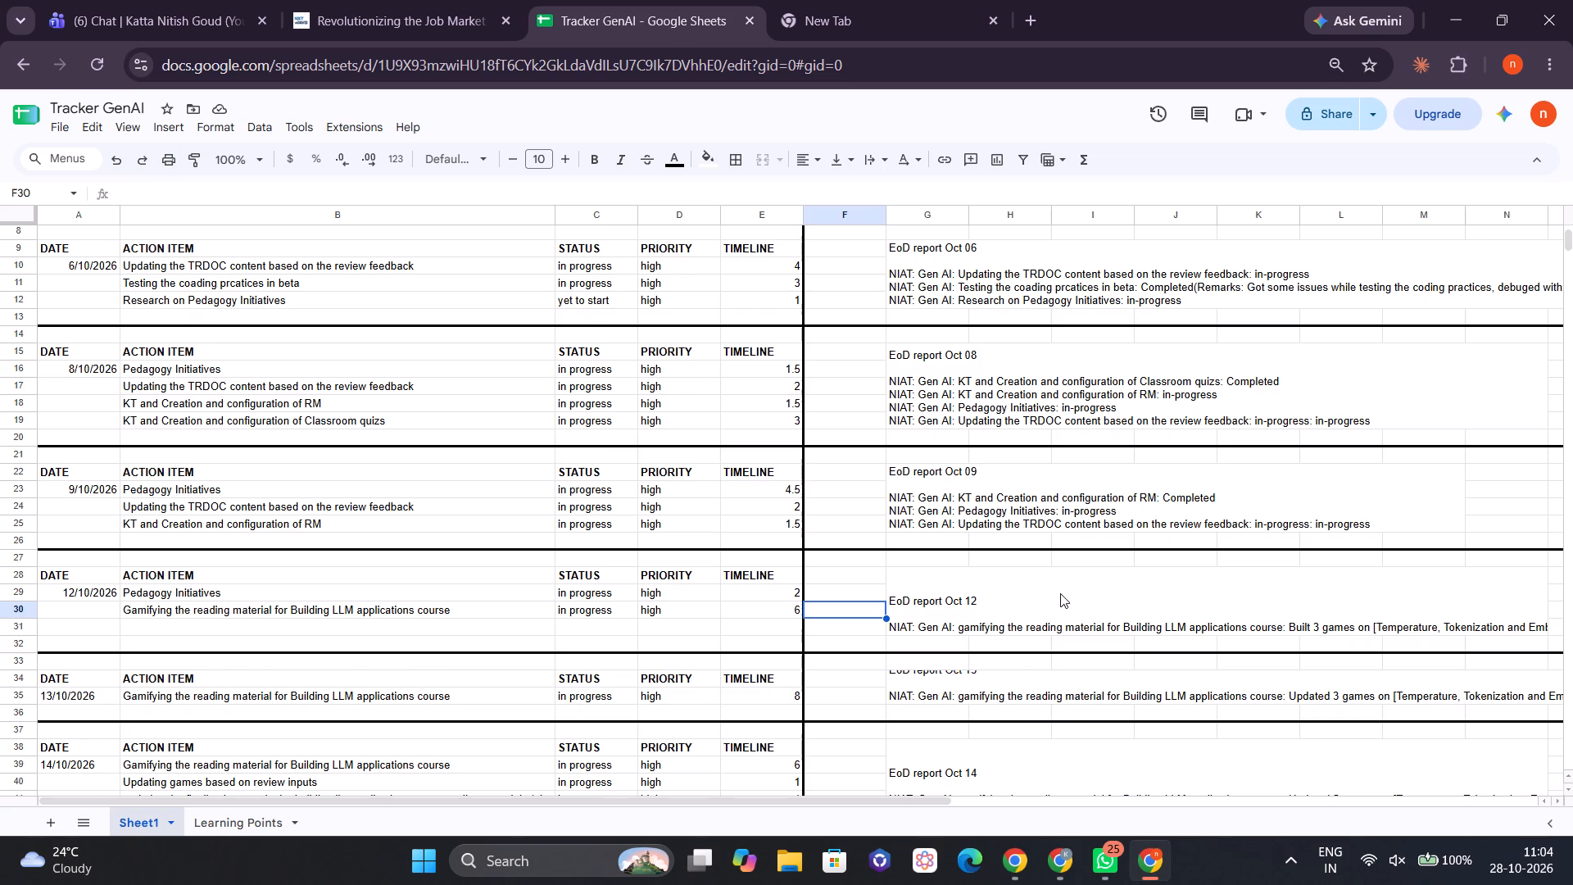
scroll(1060, 593, down, 1)
scroll(1060, 593, left, 1)
scroll(1060, 593, right, 1)
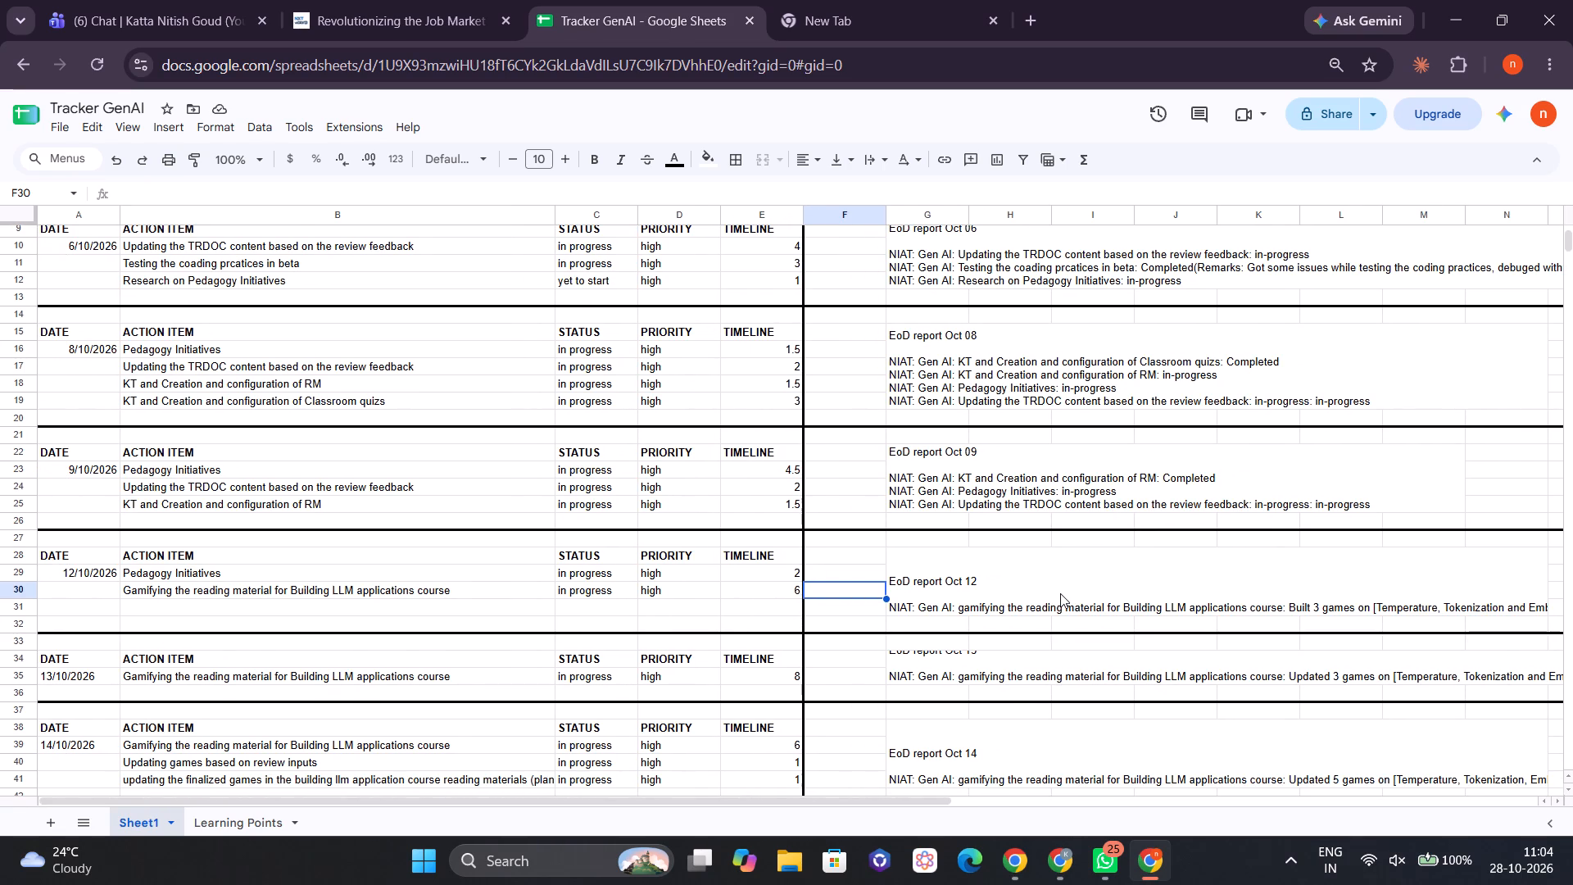
scroll(1060, 593, down, 2)
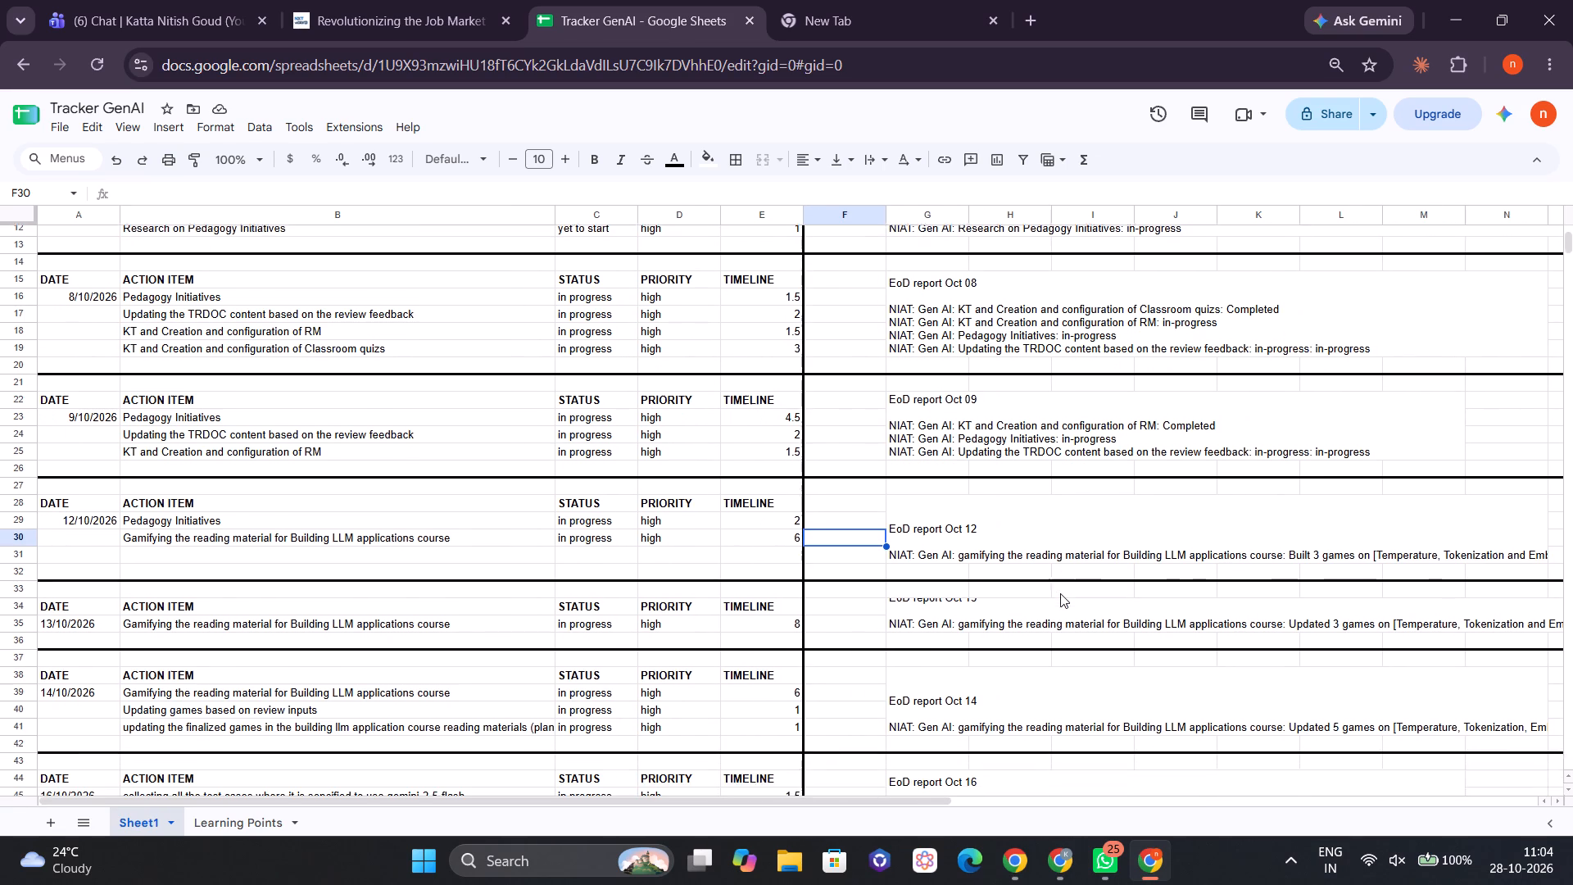
scroll(1060, 593, down, 1)
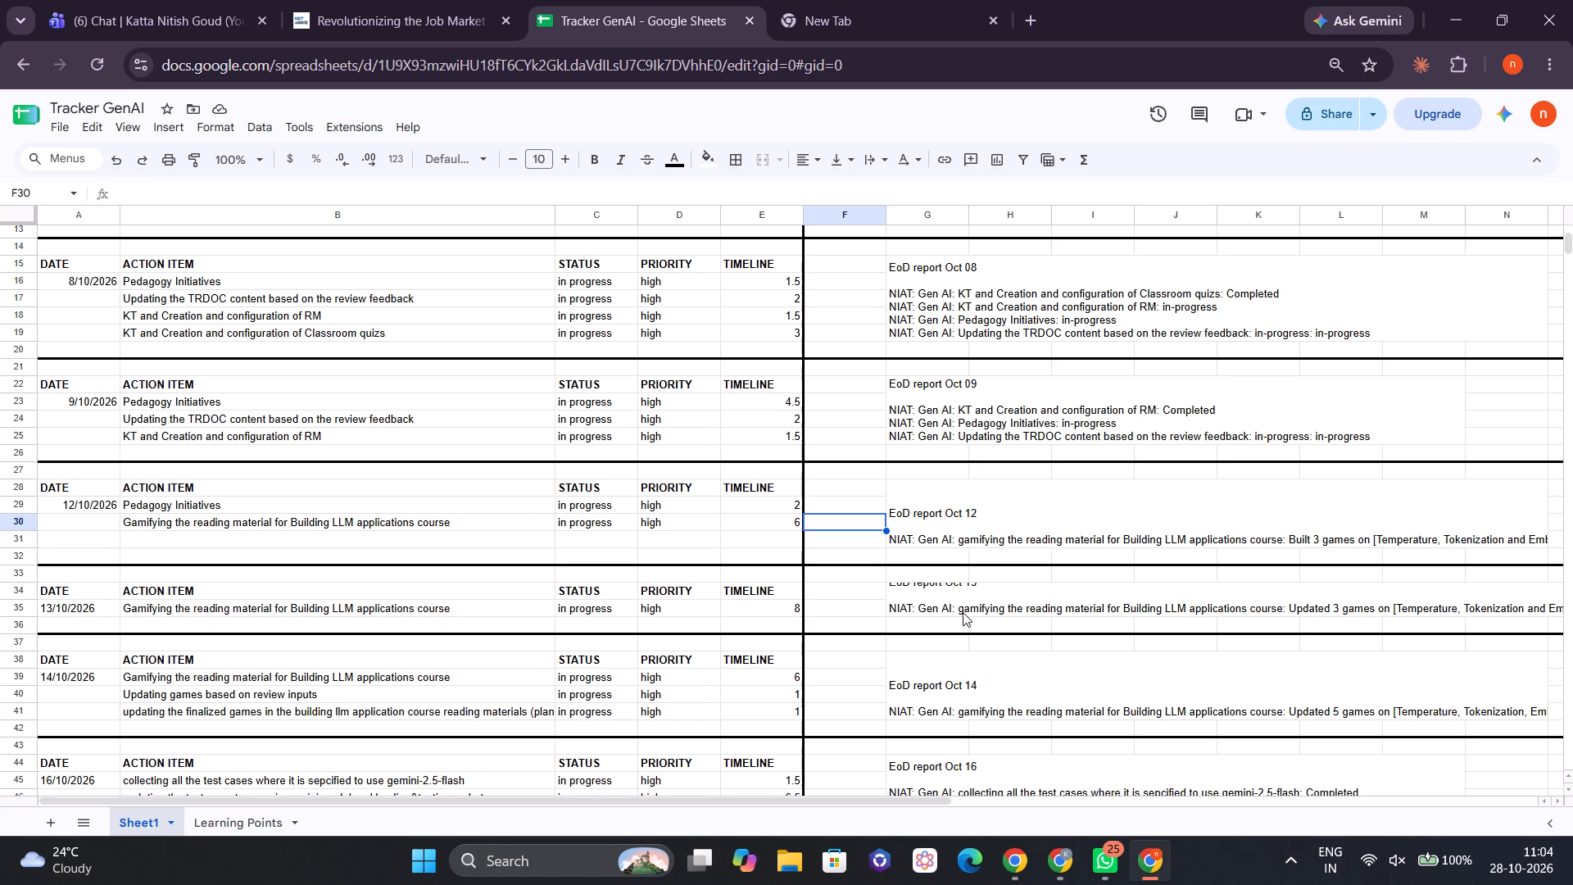
scroll(963, 612, down, 1)
click(858, 0)
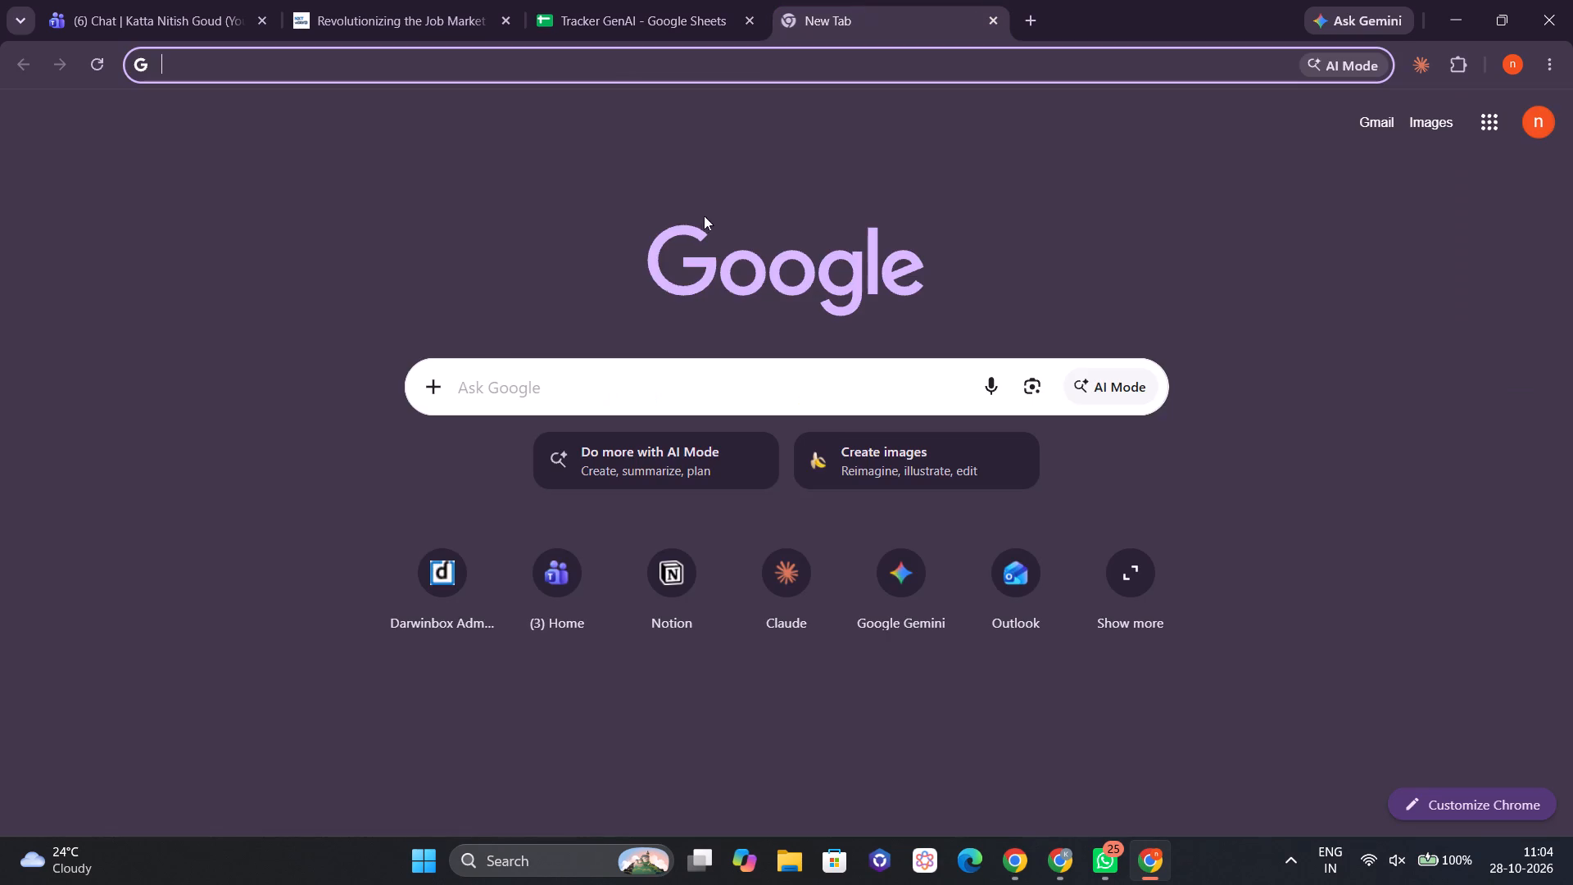
click(684, 0)
Enter the task "Interactive Games created" in cell B21 of the Learning Points sheet.
click(231, 828)
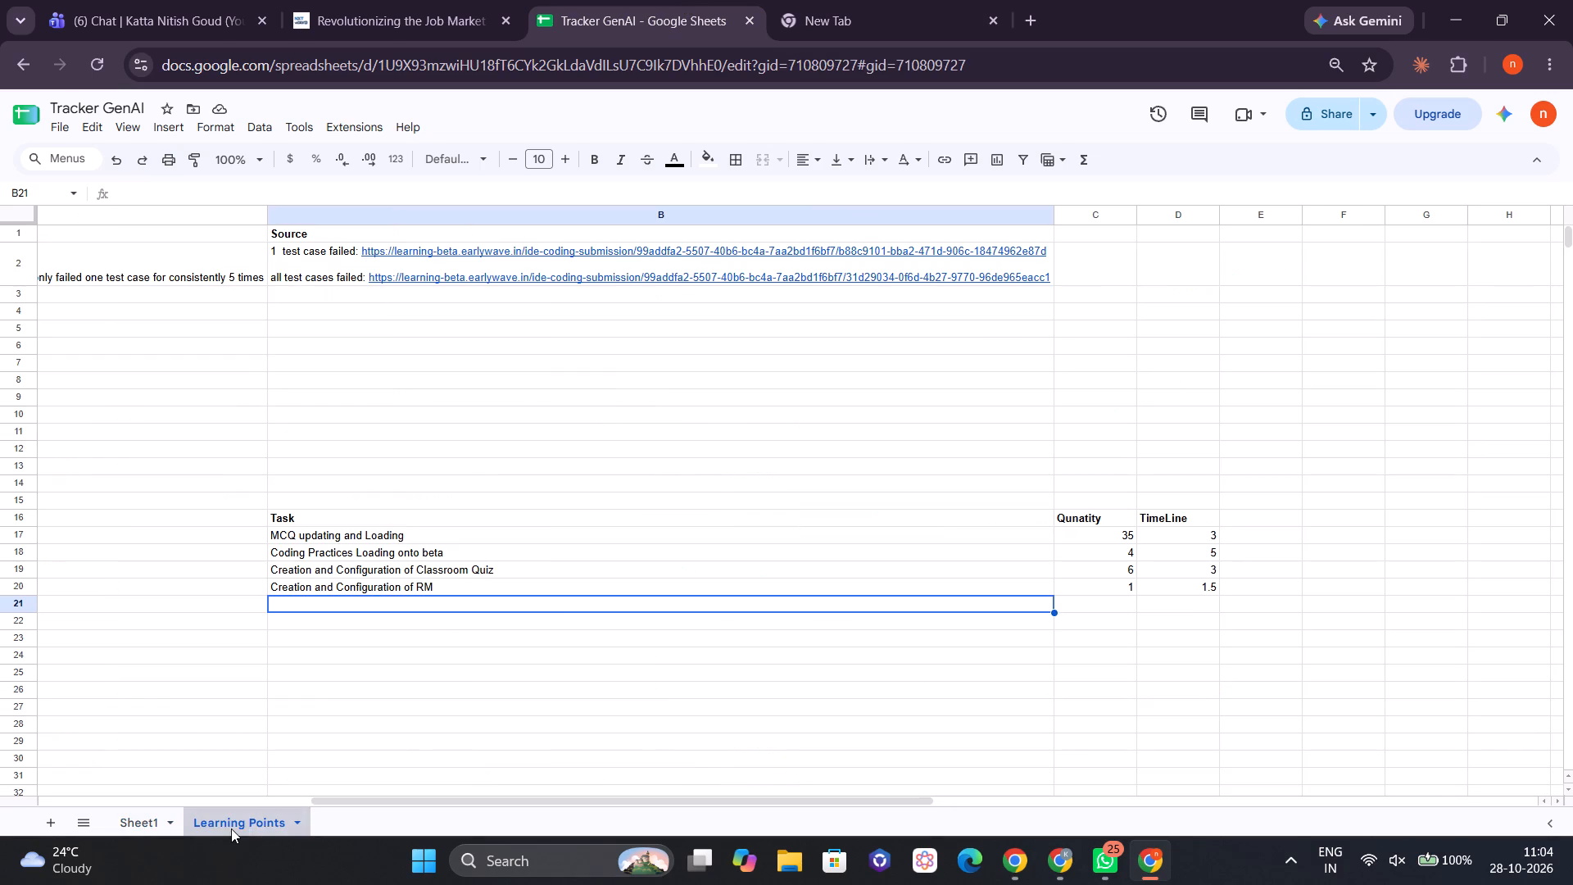
click(561, 611)
double_click(555, 605)
text(Interactive)
key(space)
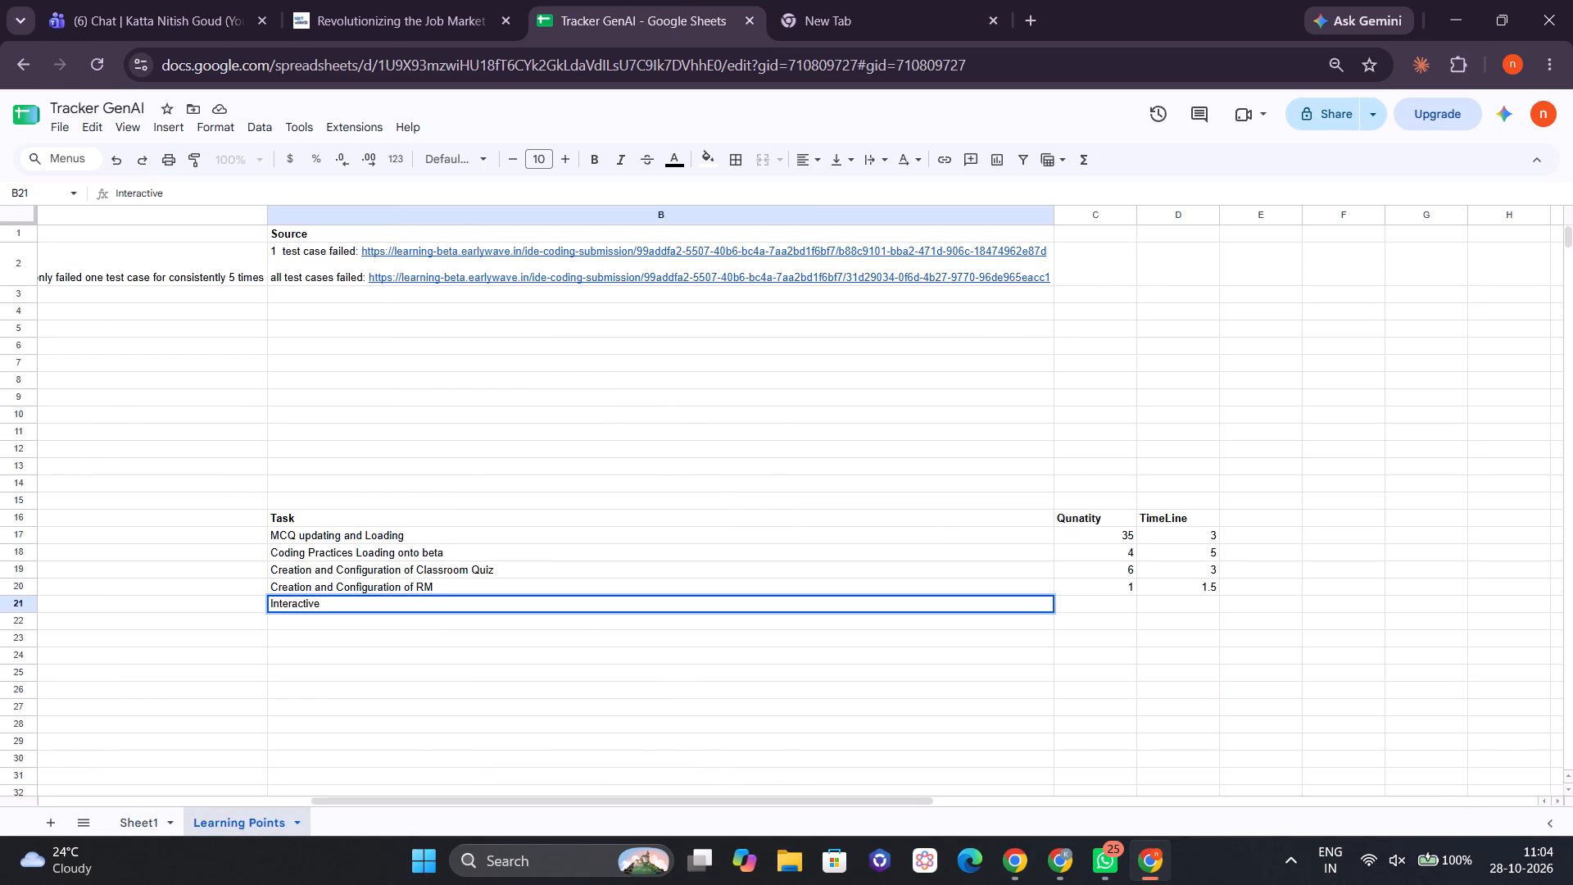
text(Games created)
key(space)
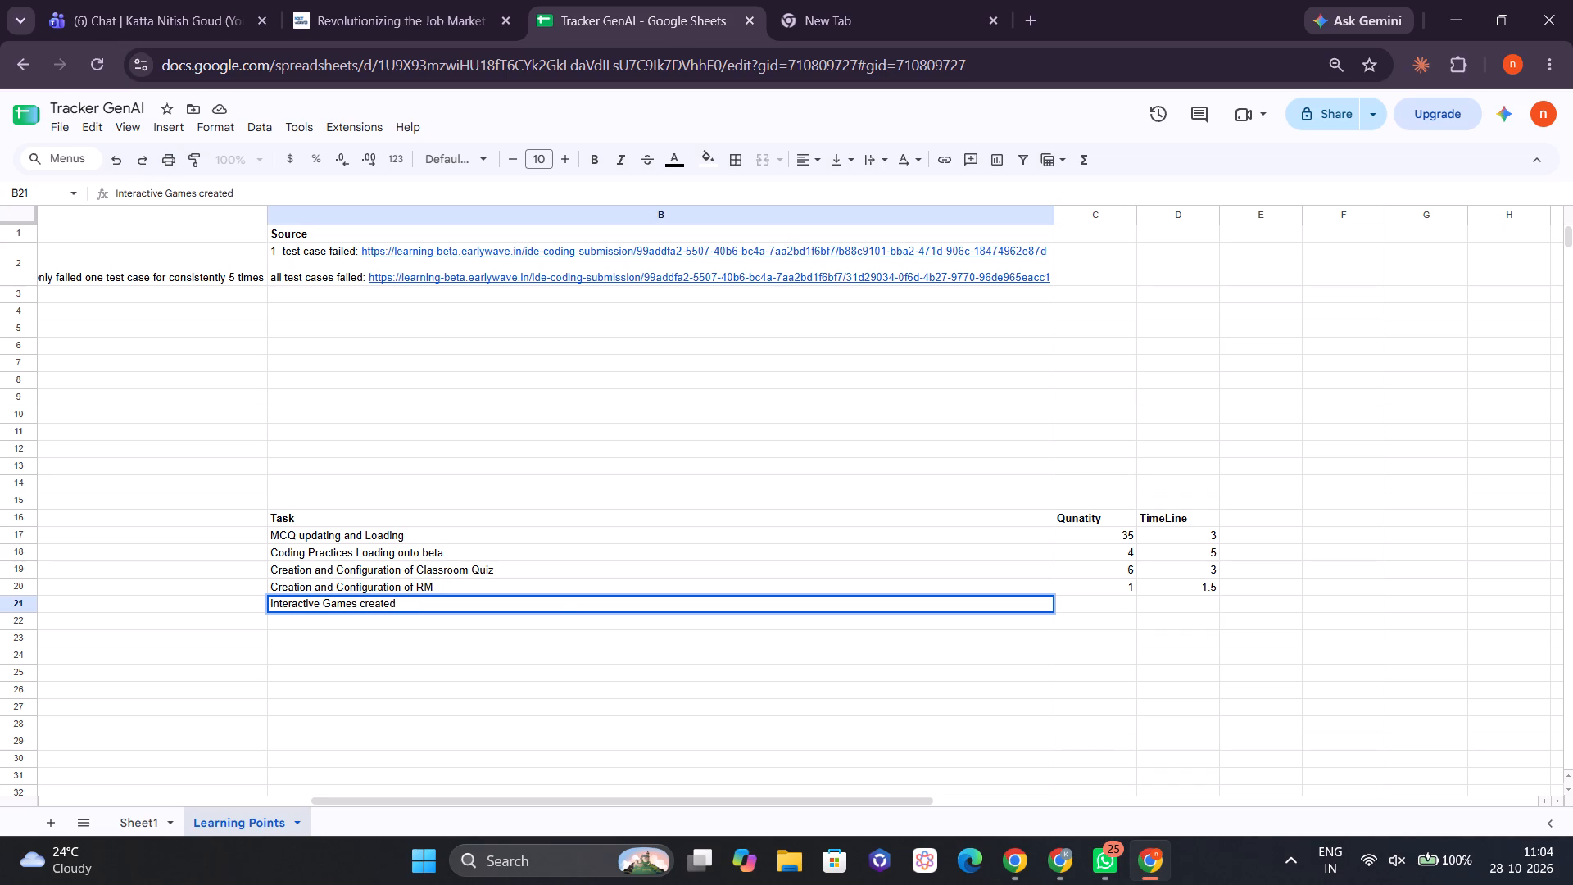
Switch to File Explorer and go through the HTML game files in the Temprature folder to count them.
key(super+e)
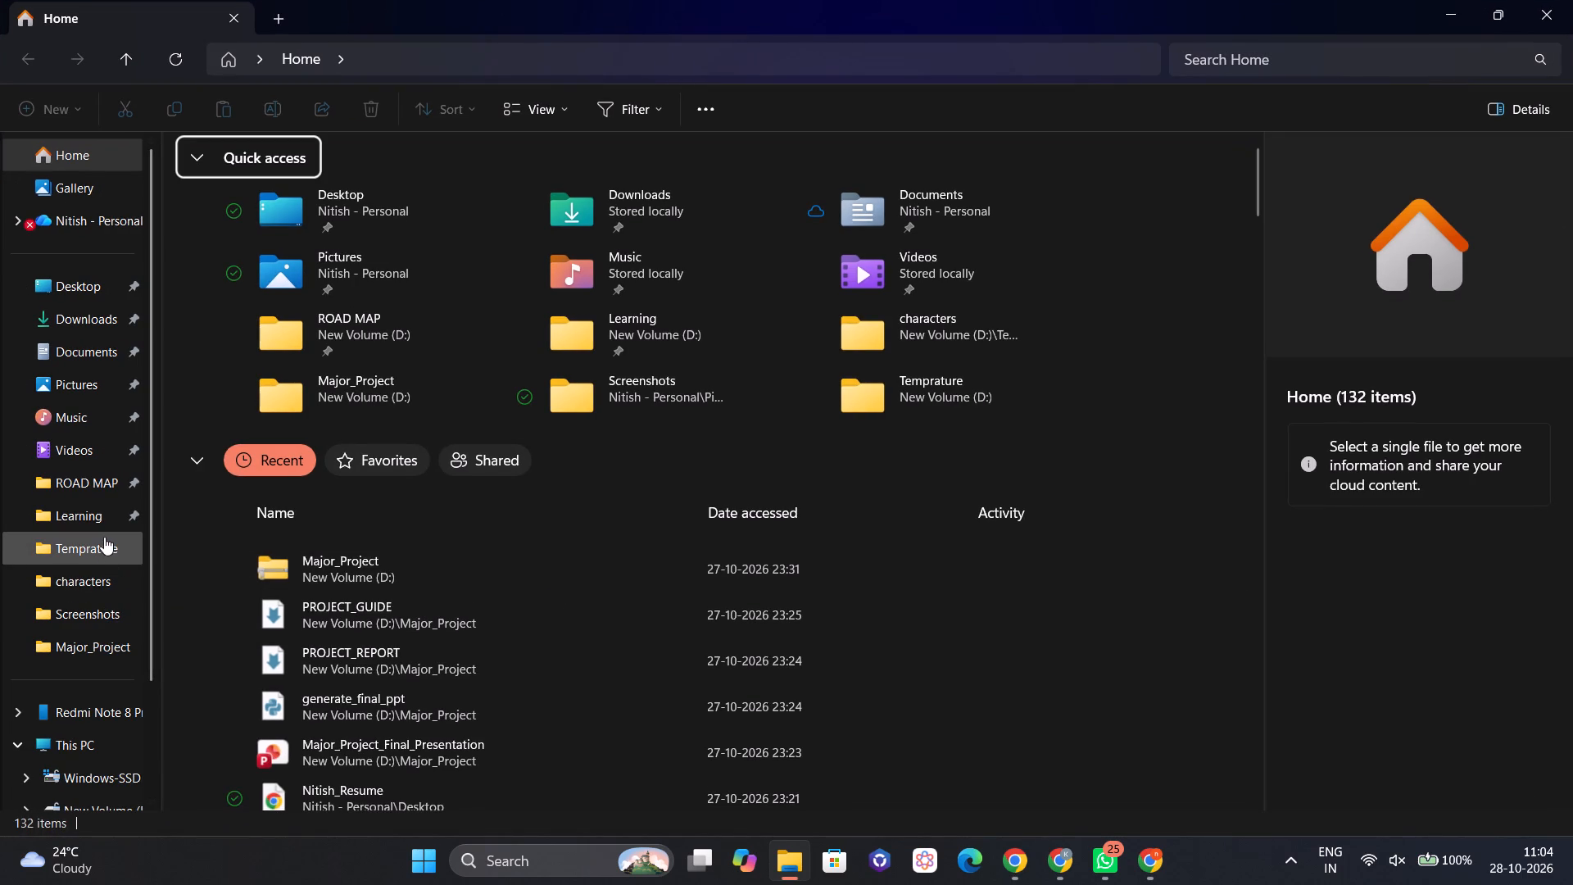
click(104, 537)
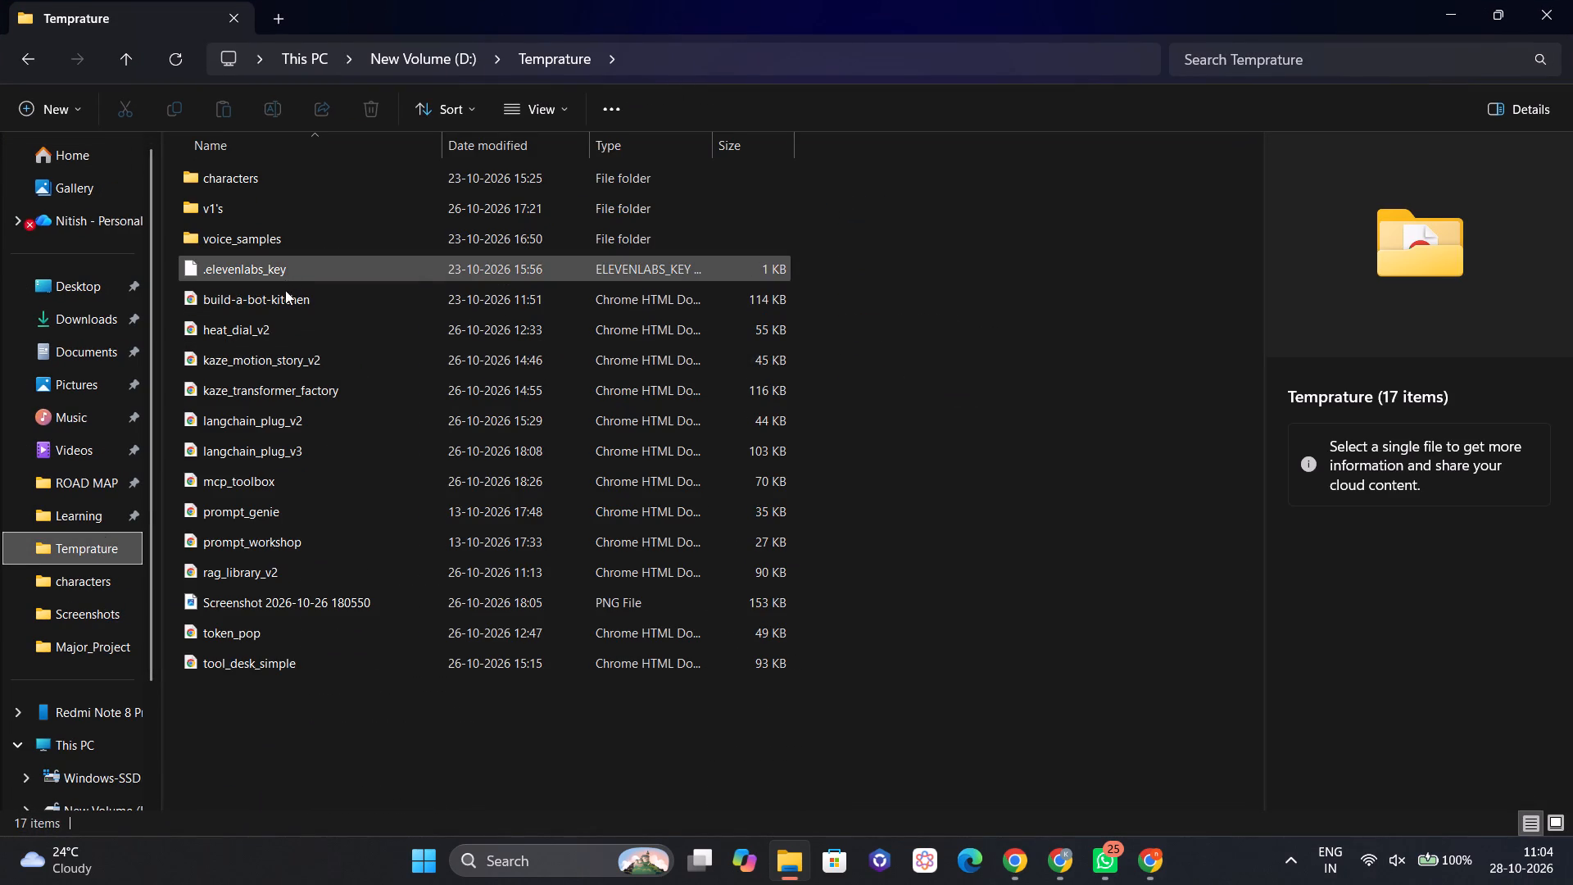
click(285, 292)
key(Down)
key(Down)
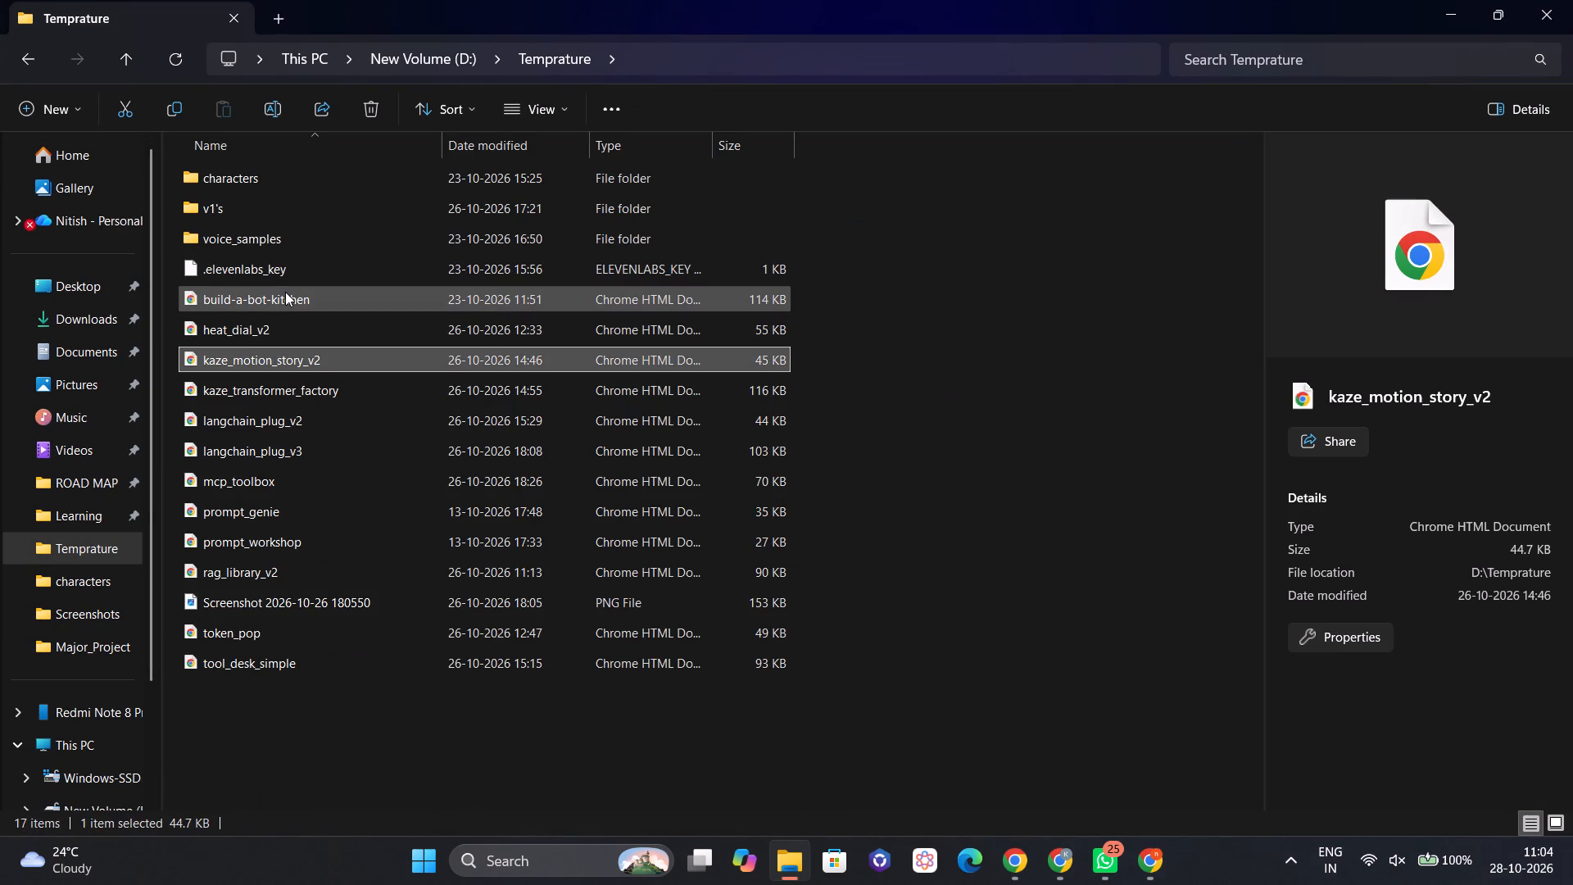
key(Down)
key(Down)
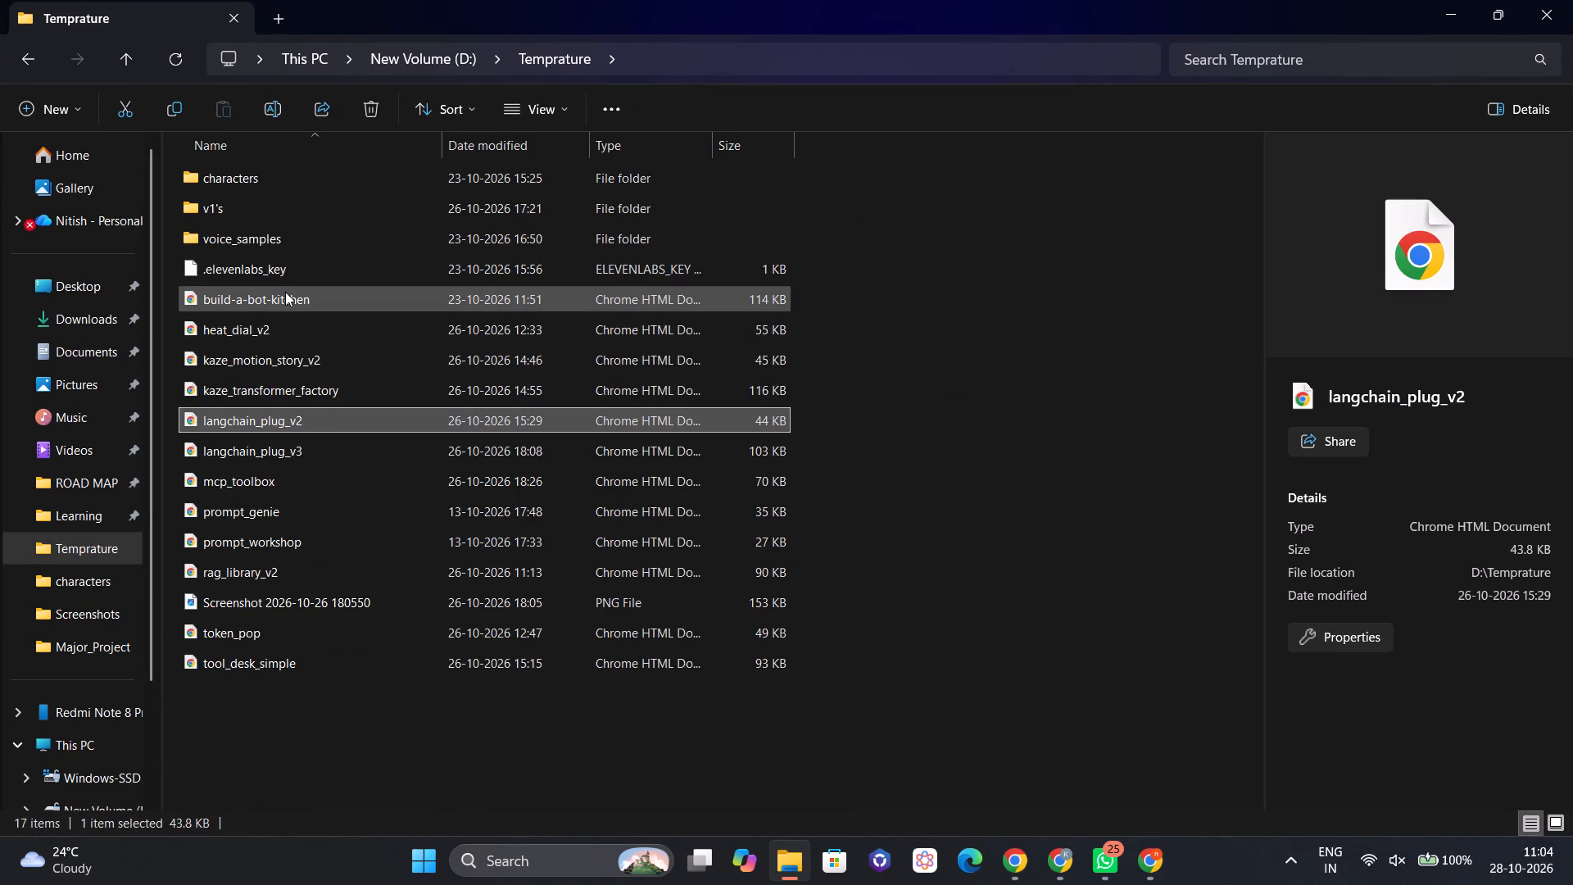
key(Down)
key(Down)
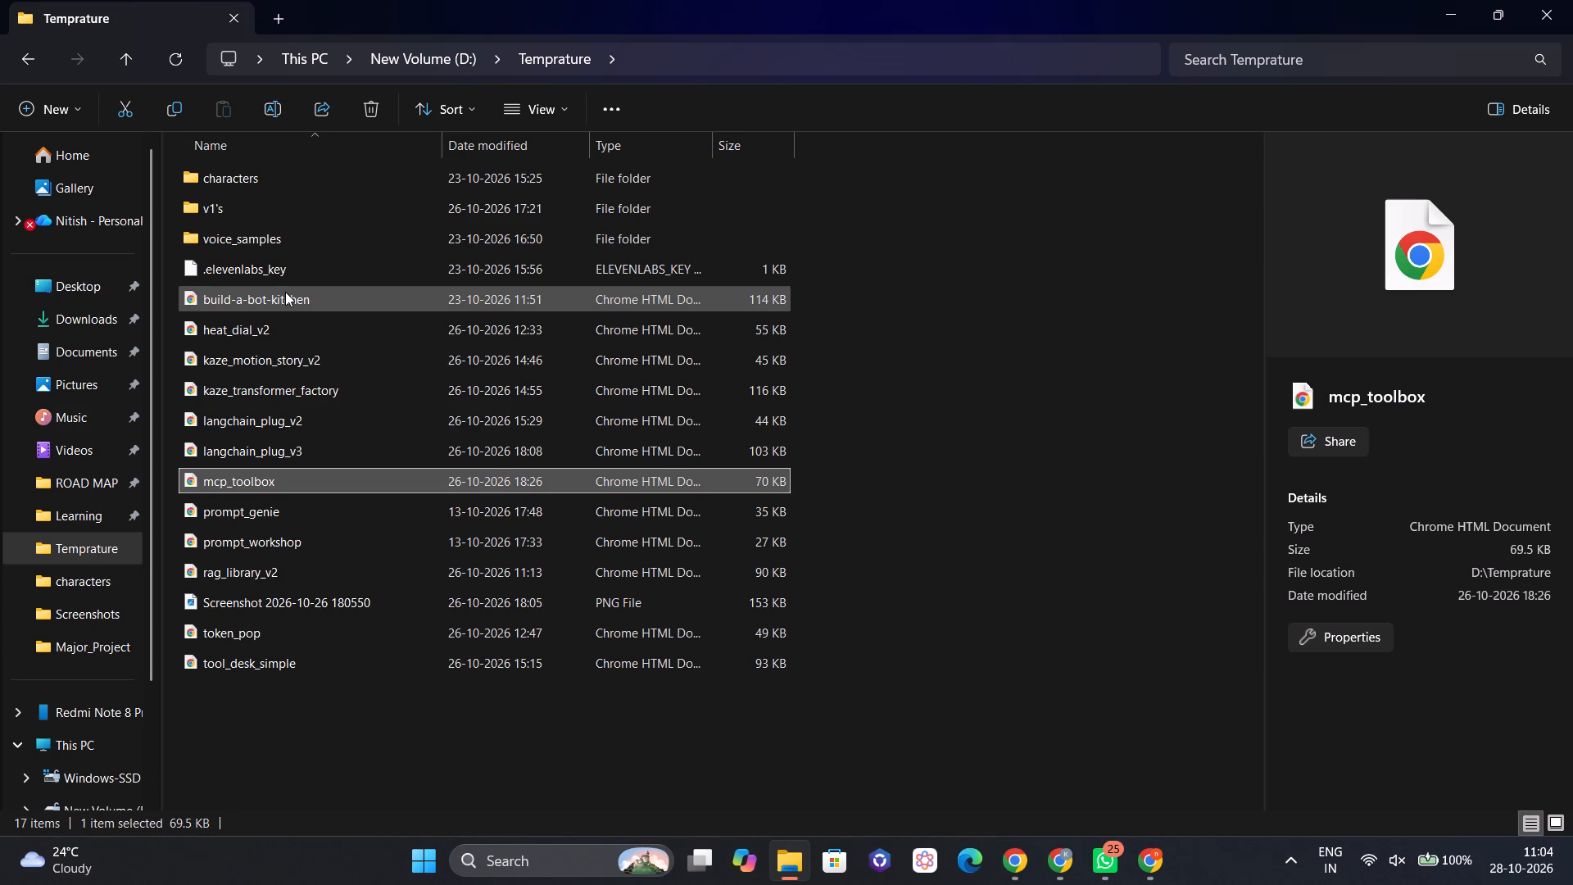
key(Down)
key(Down)
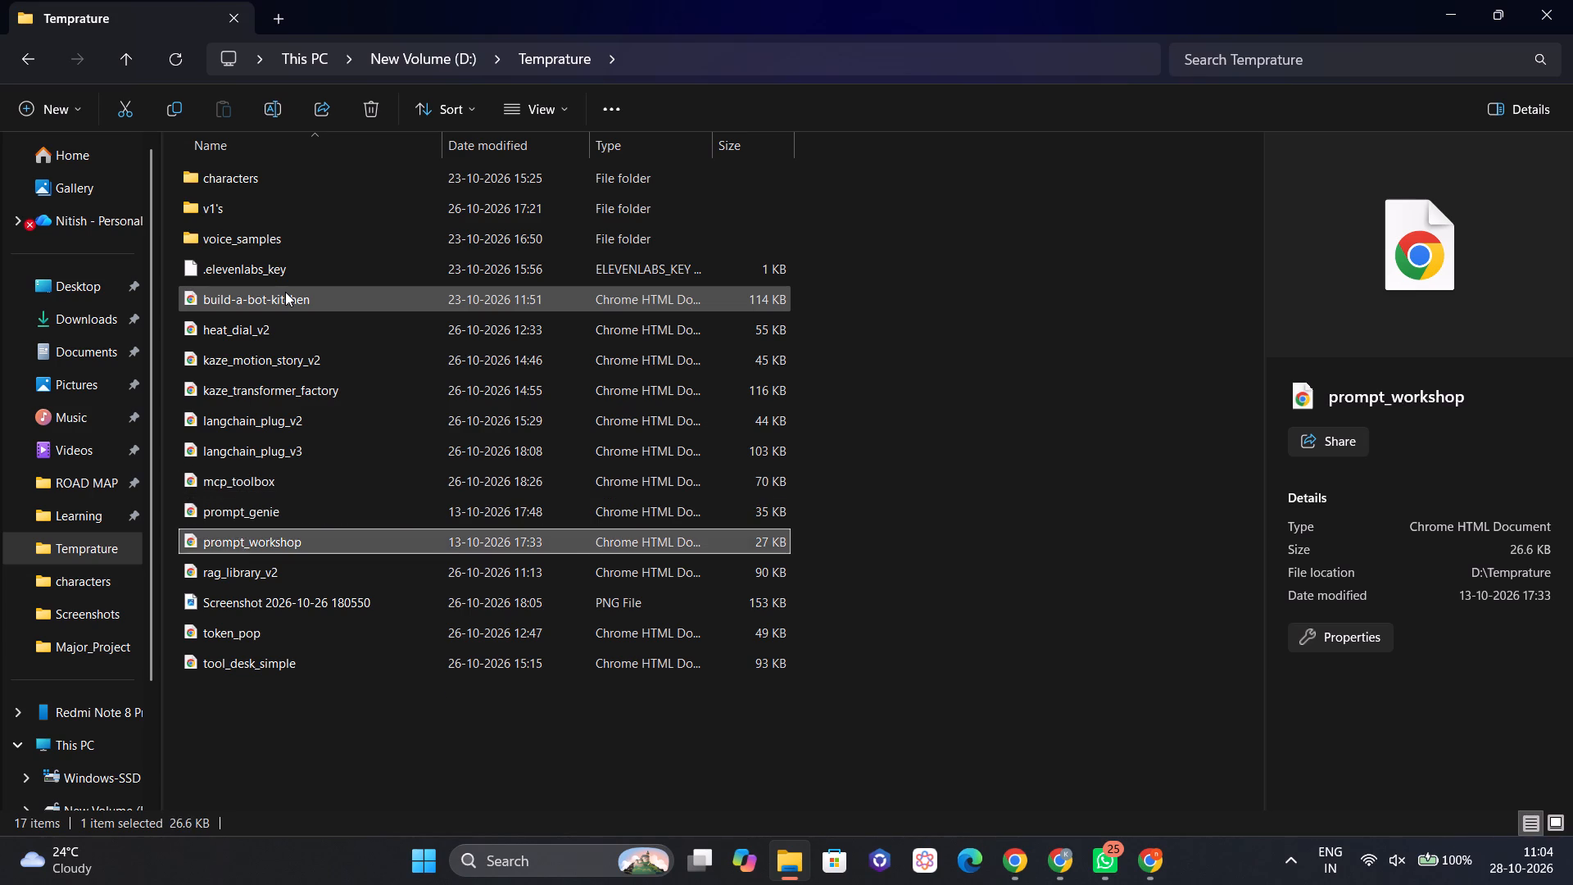
key(Down)
key(Down)
key(Down)
key(Down)
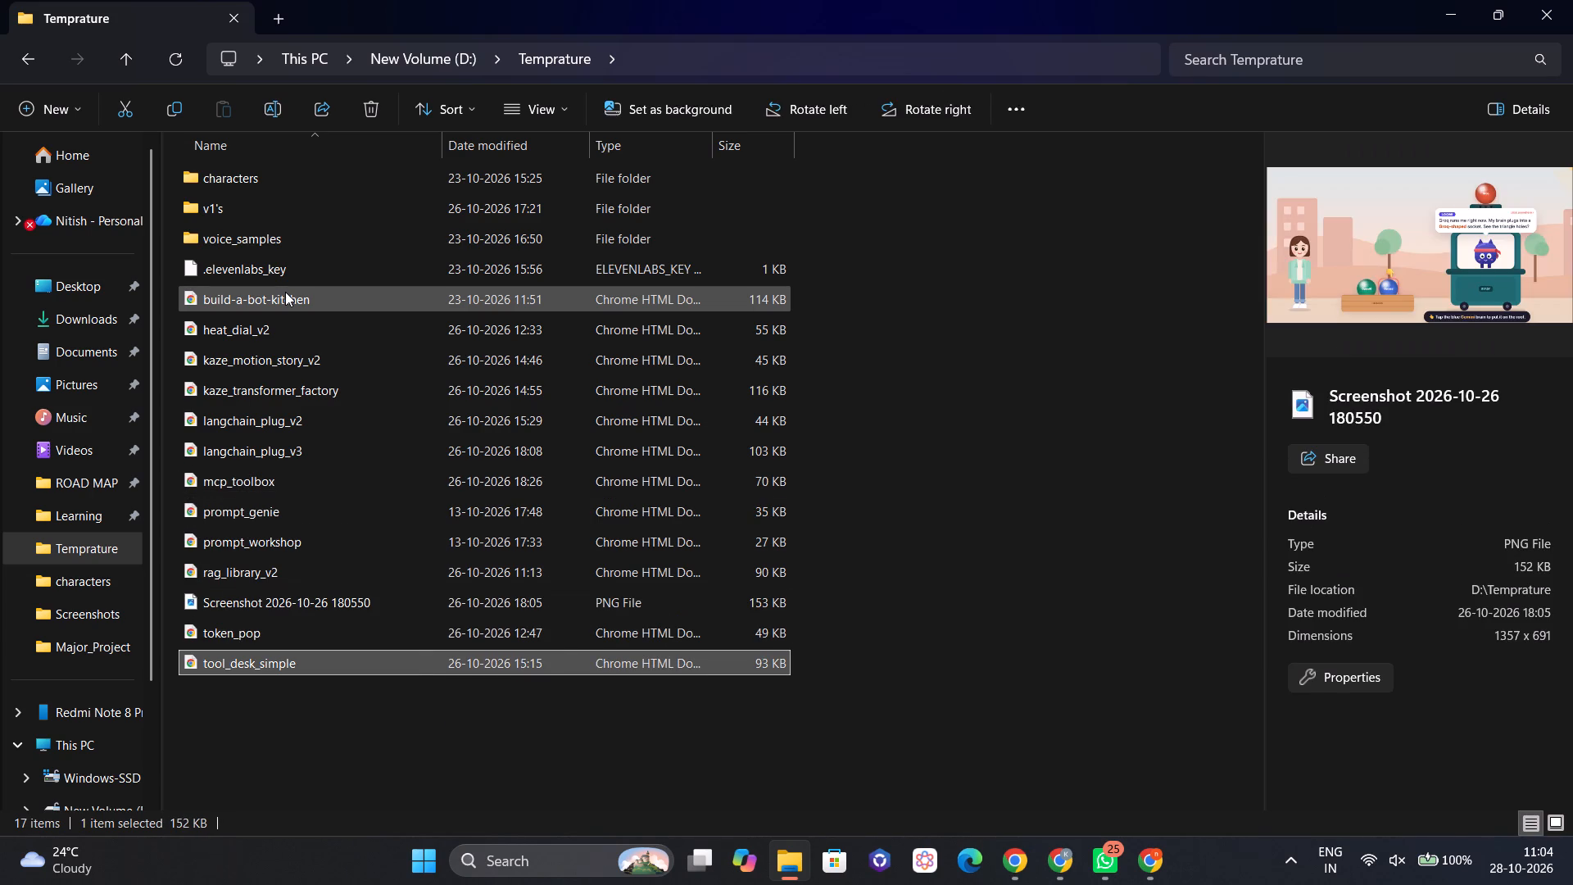
click(1572, 0)
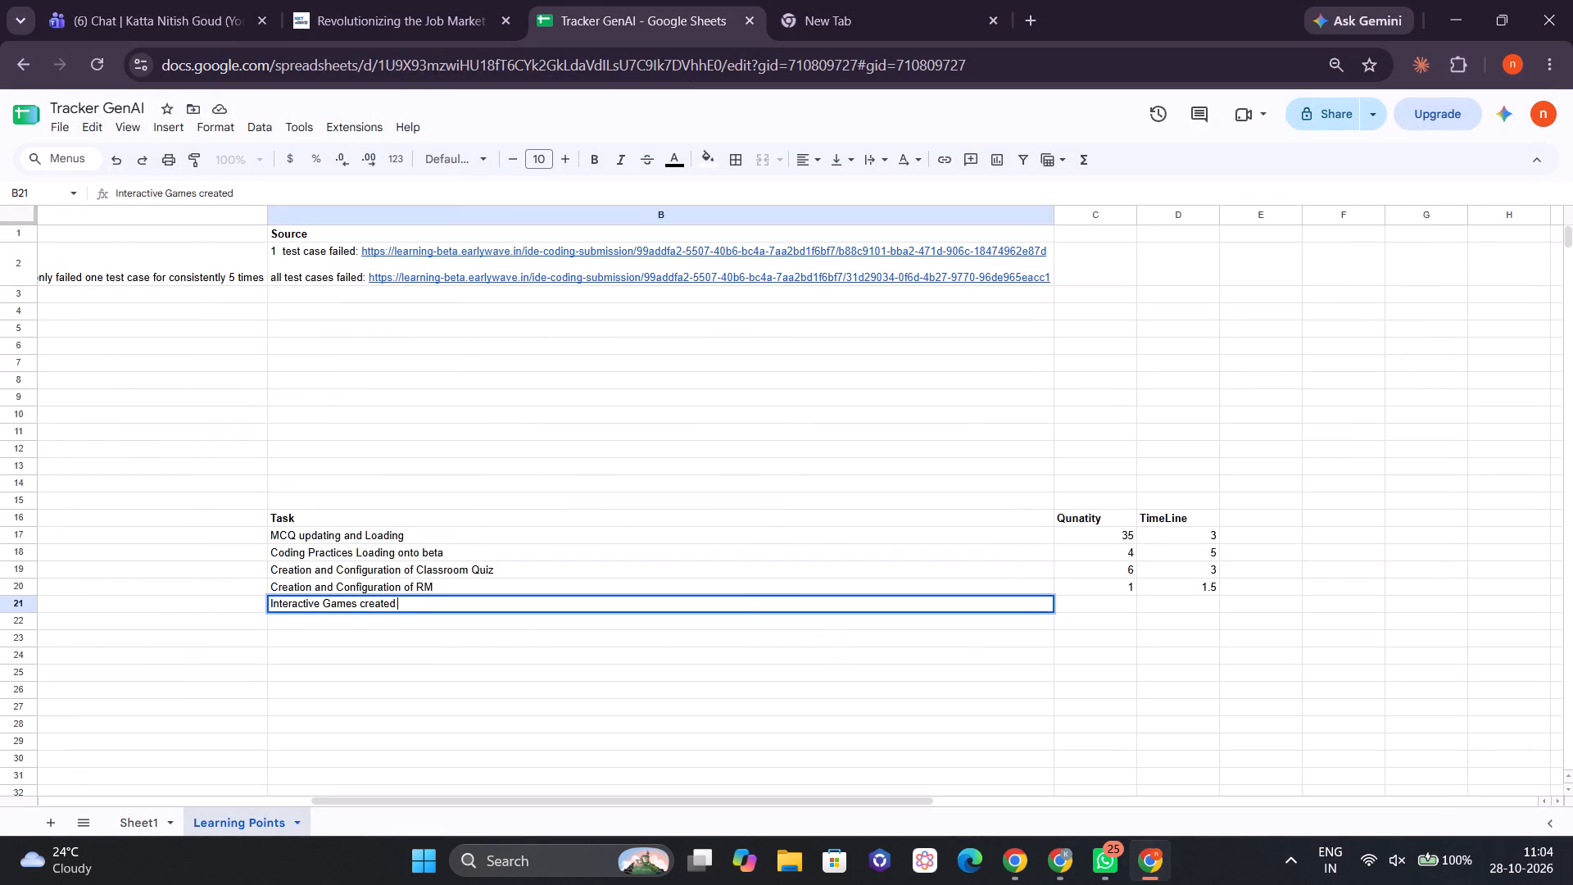
Reword the task in cell B21 as "Interactive Games creation (loaded 2 games to beta)".
key(BackSpace)
key(BackSpace)
key(BackSpace)
text(ion)
key(space)
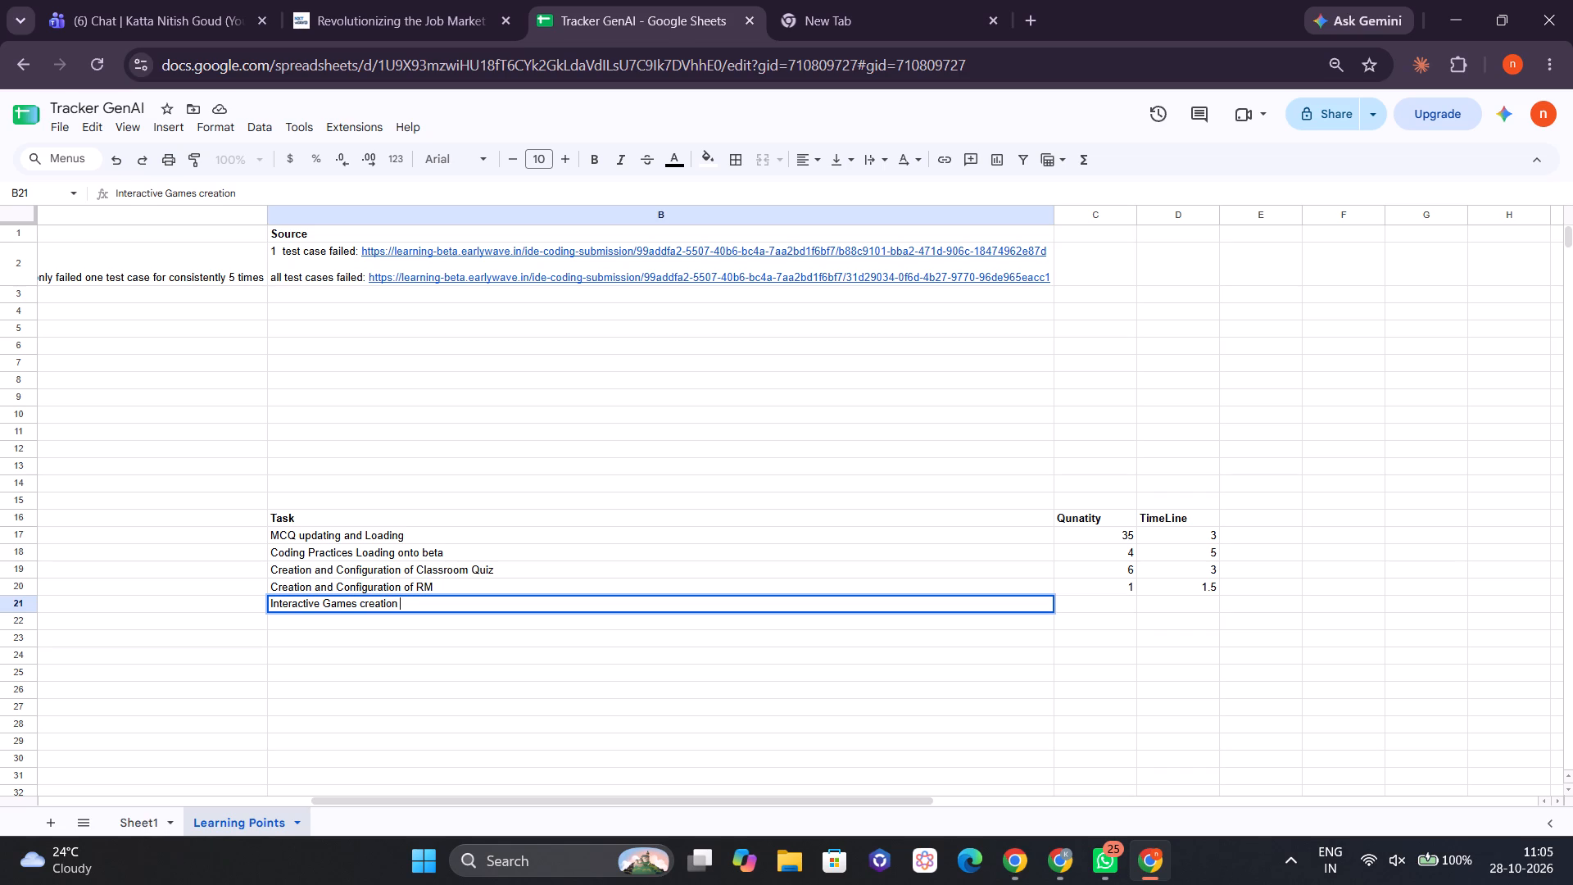
text((loaded 2 gams)
key(BackSpace)
text(es to beta)
key(shift+parenright)
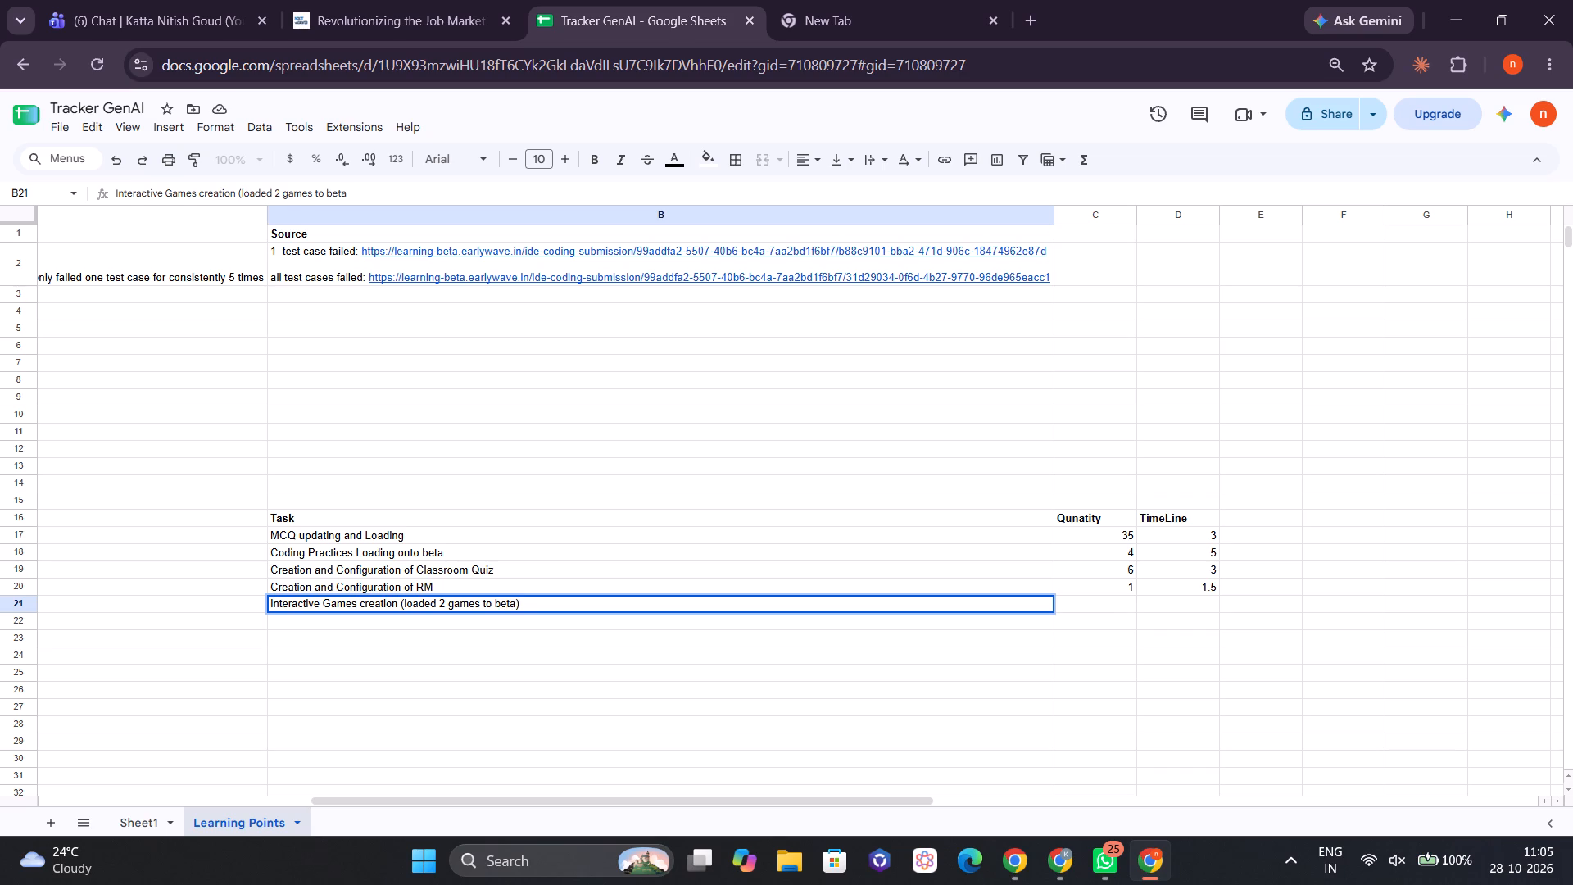
key(Return)
Set the interactive games task's quantity in cell C21 to 8.
click(1126, 607)
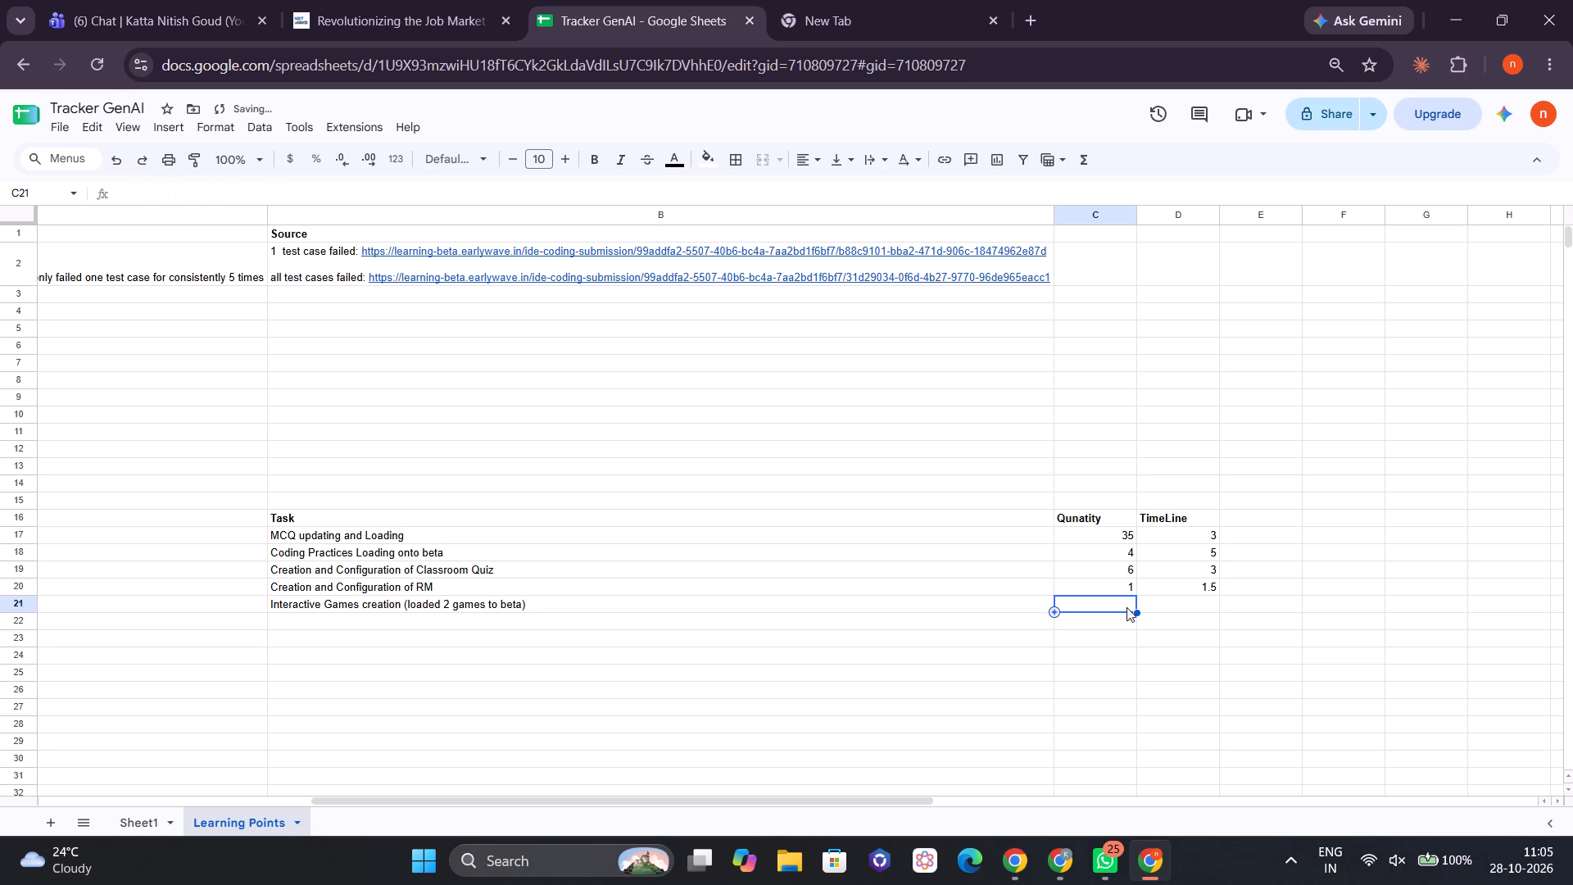
key(8)
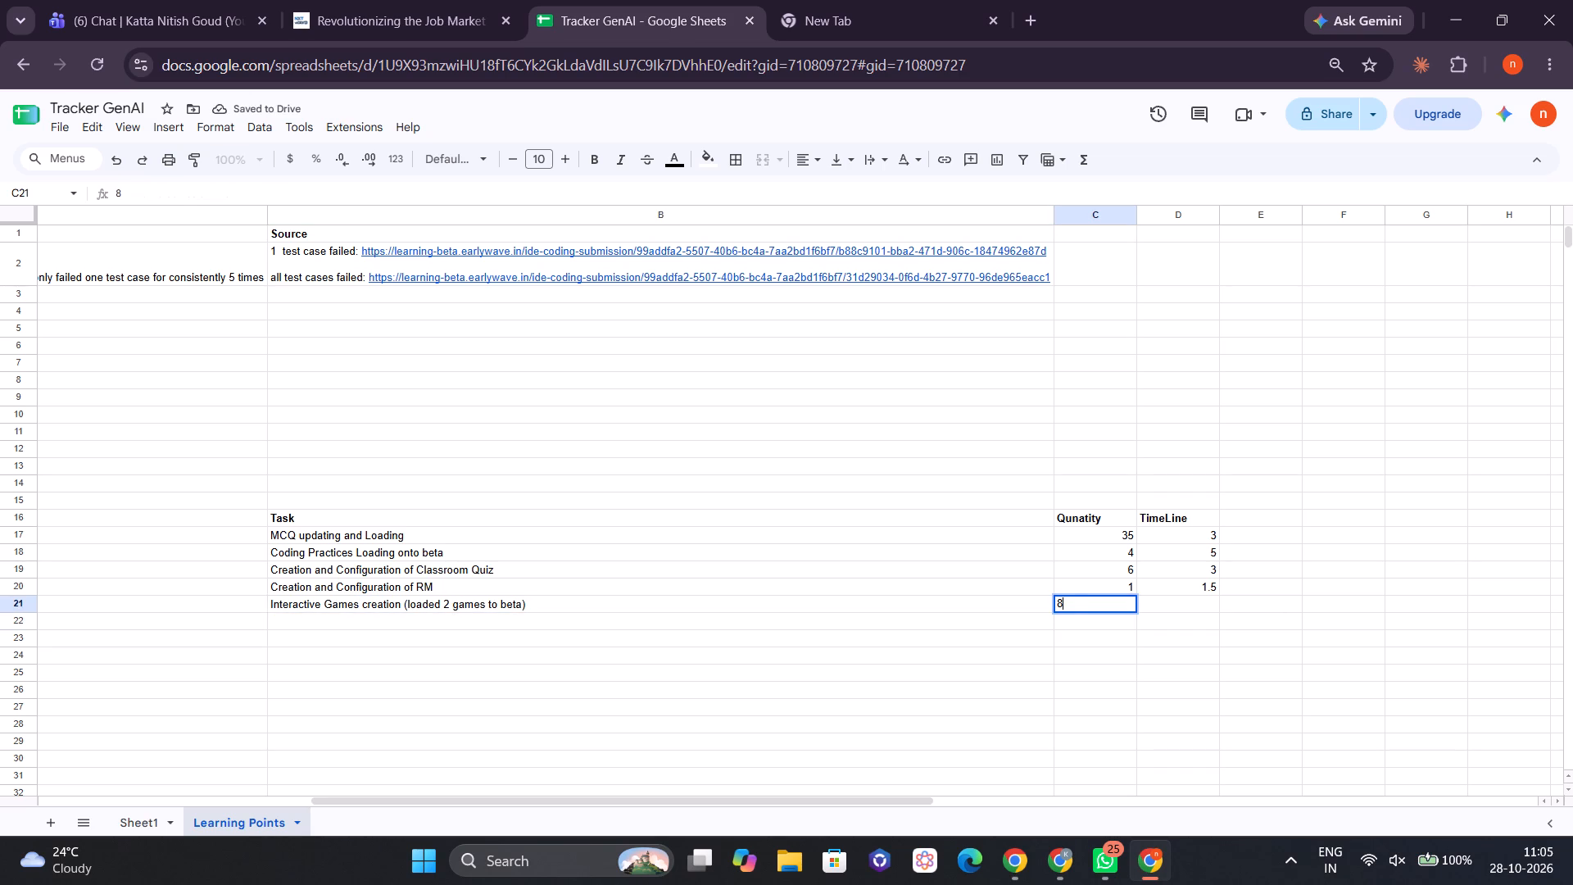
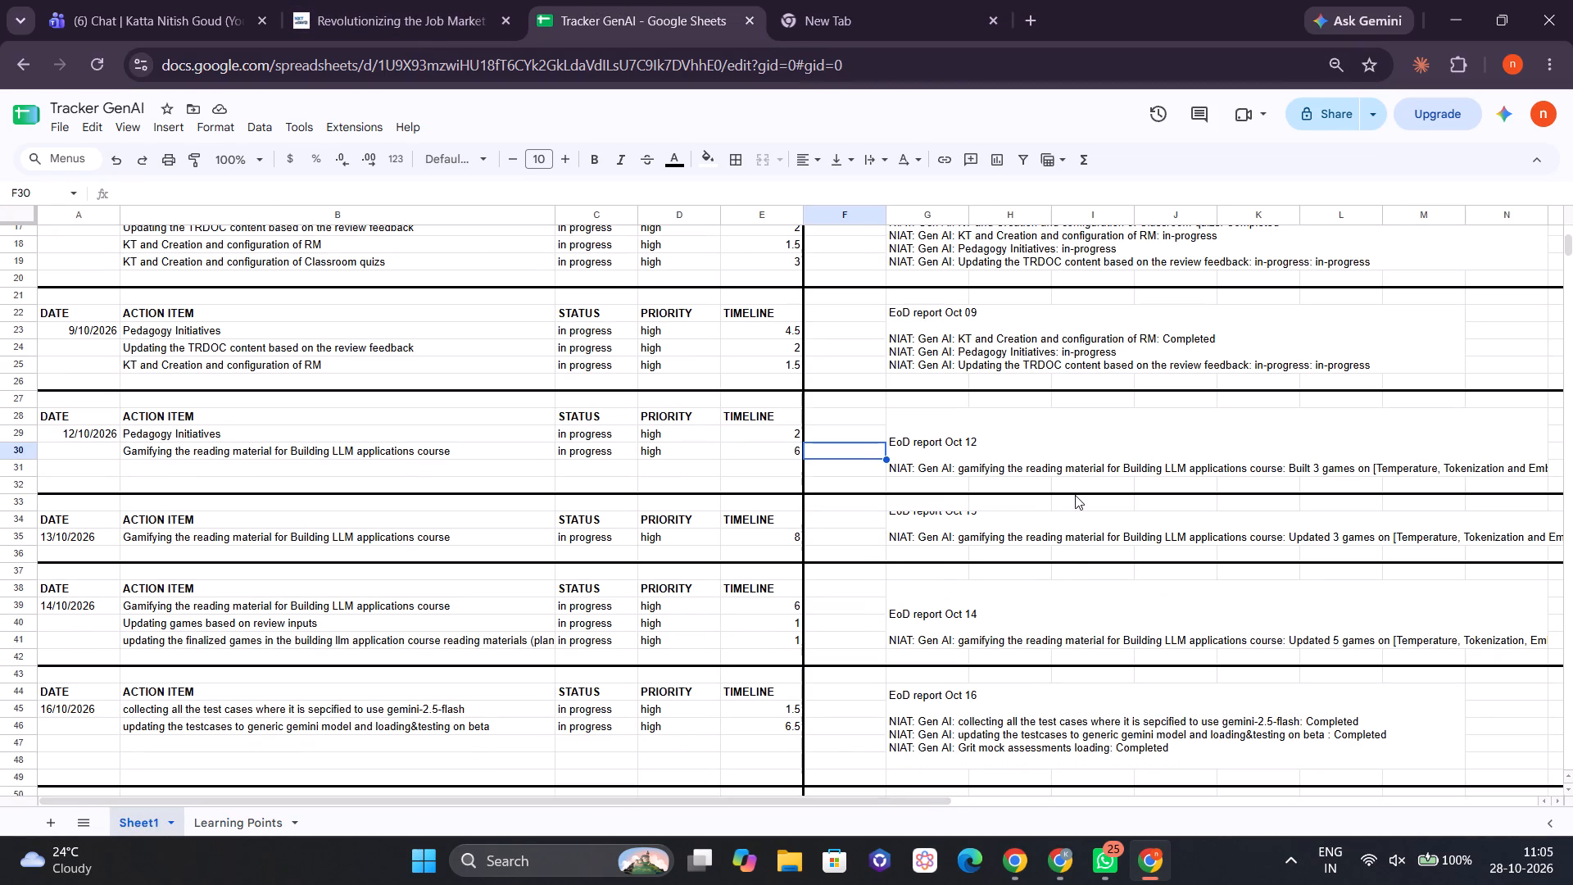
Review Sheet1's October 12 to 16 action items and EoD reports to find further tasks for the table.
scroll(1058, 607, left, 1)
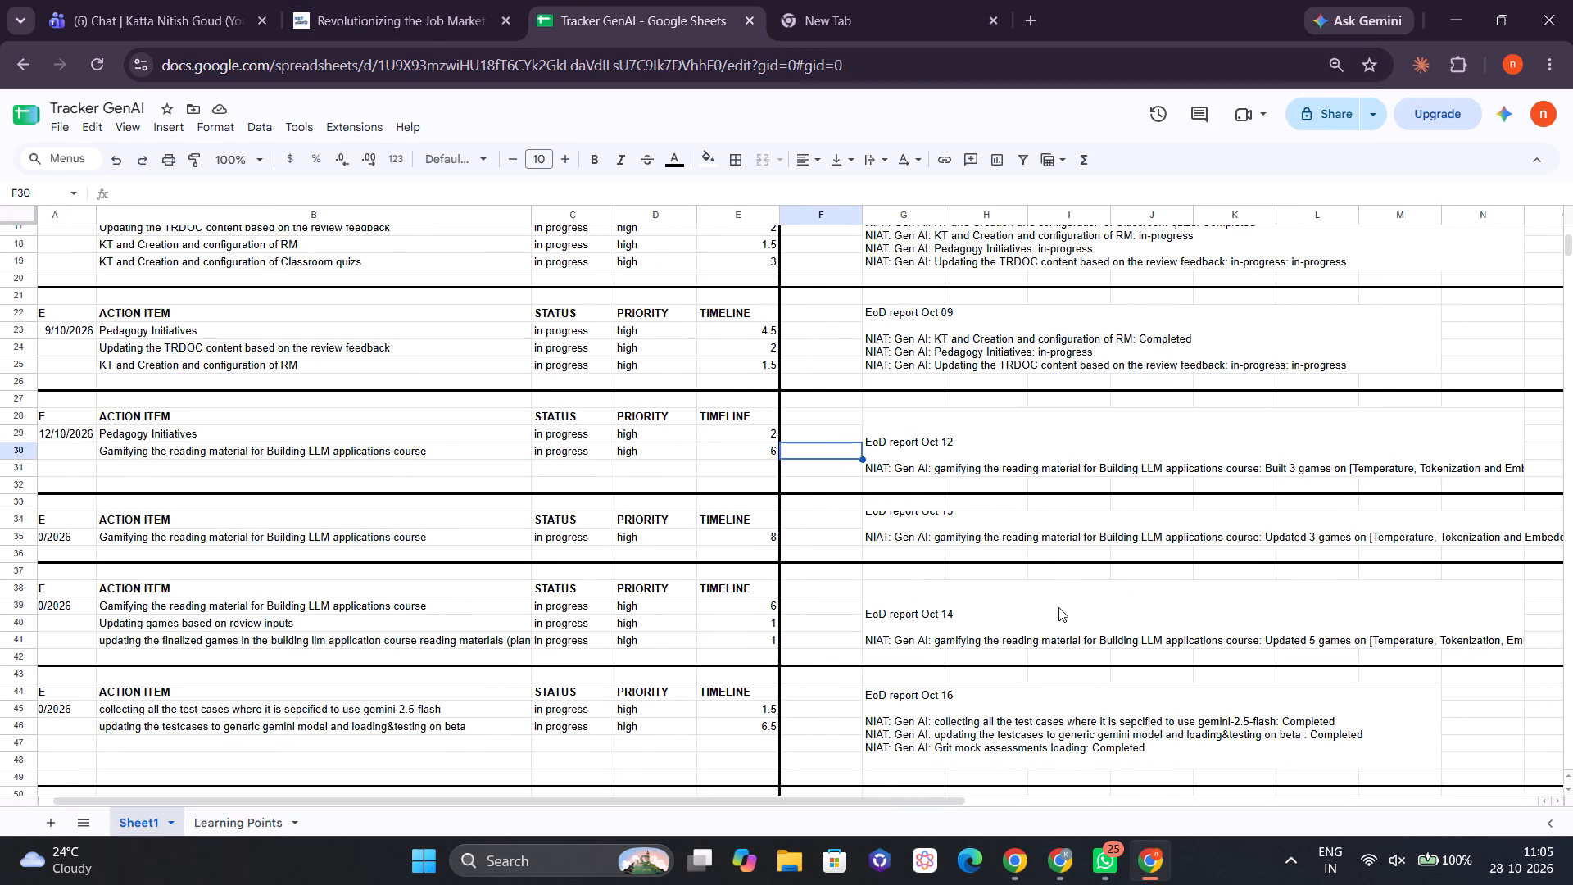
scroll(1058, 607, left, 1)
scroll(1058, 607, right, 2)
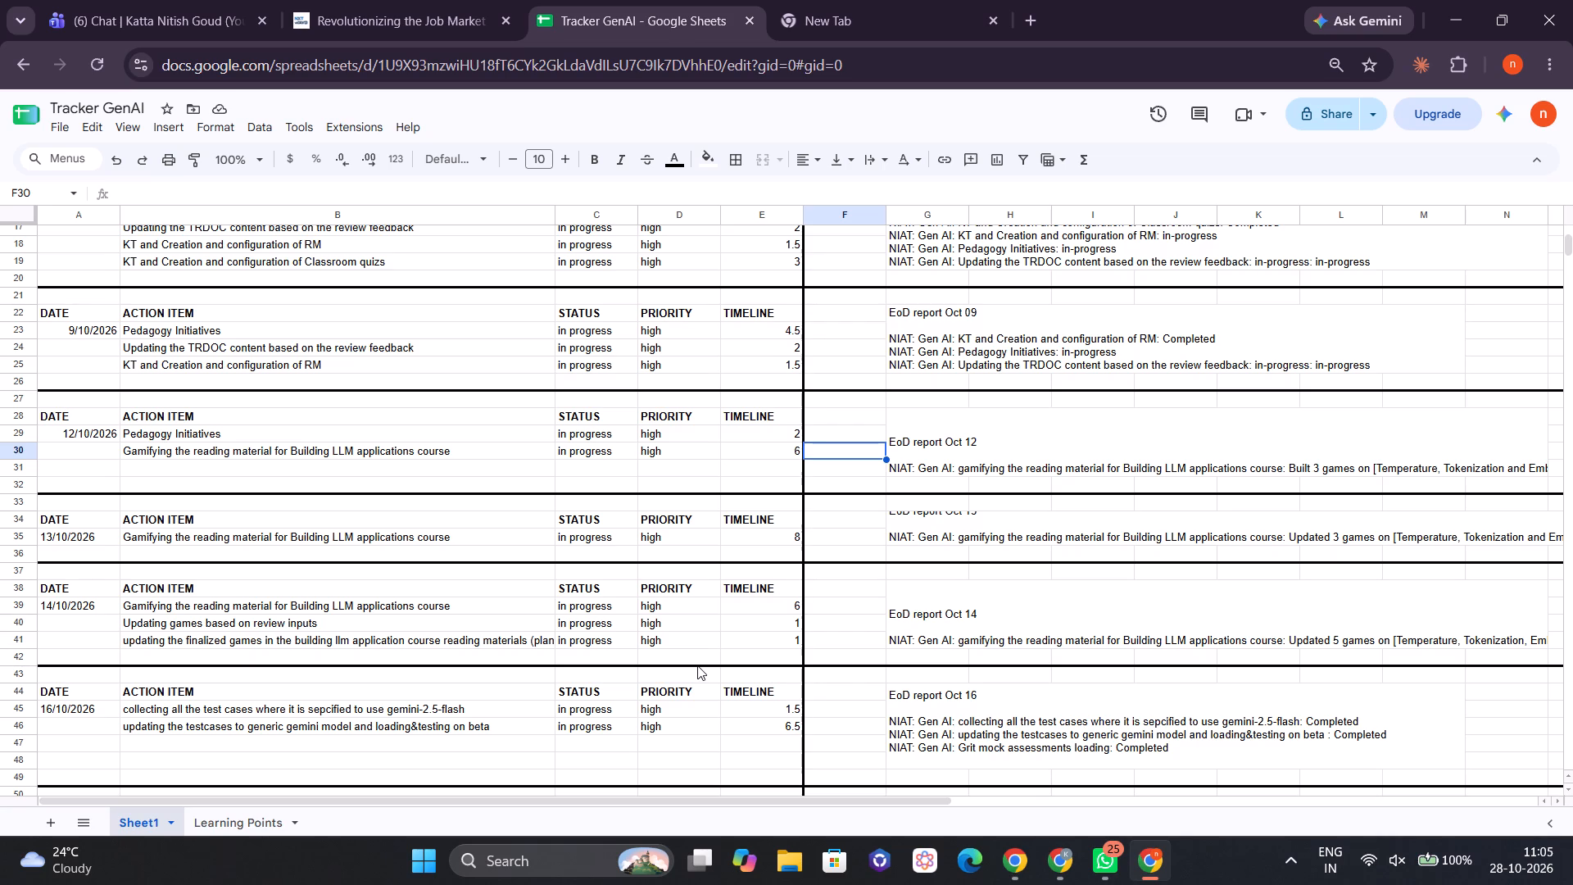
scroll(697, 665, down, 1)
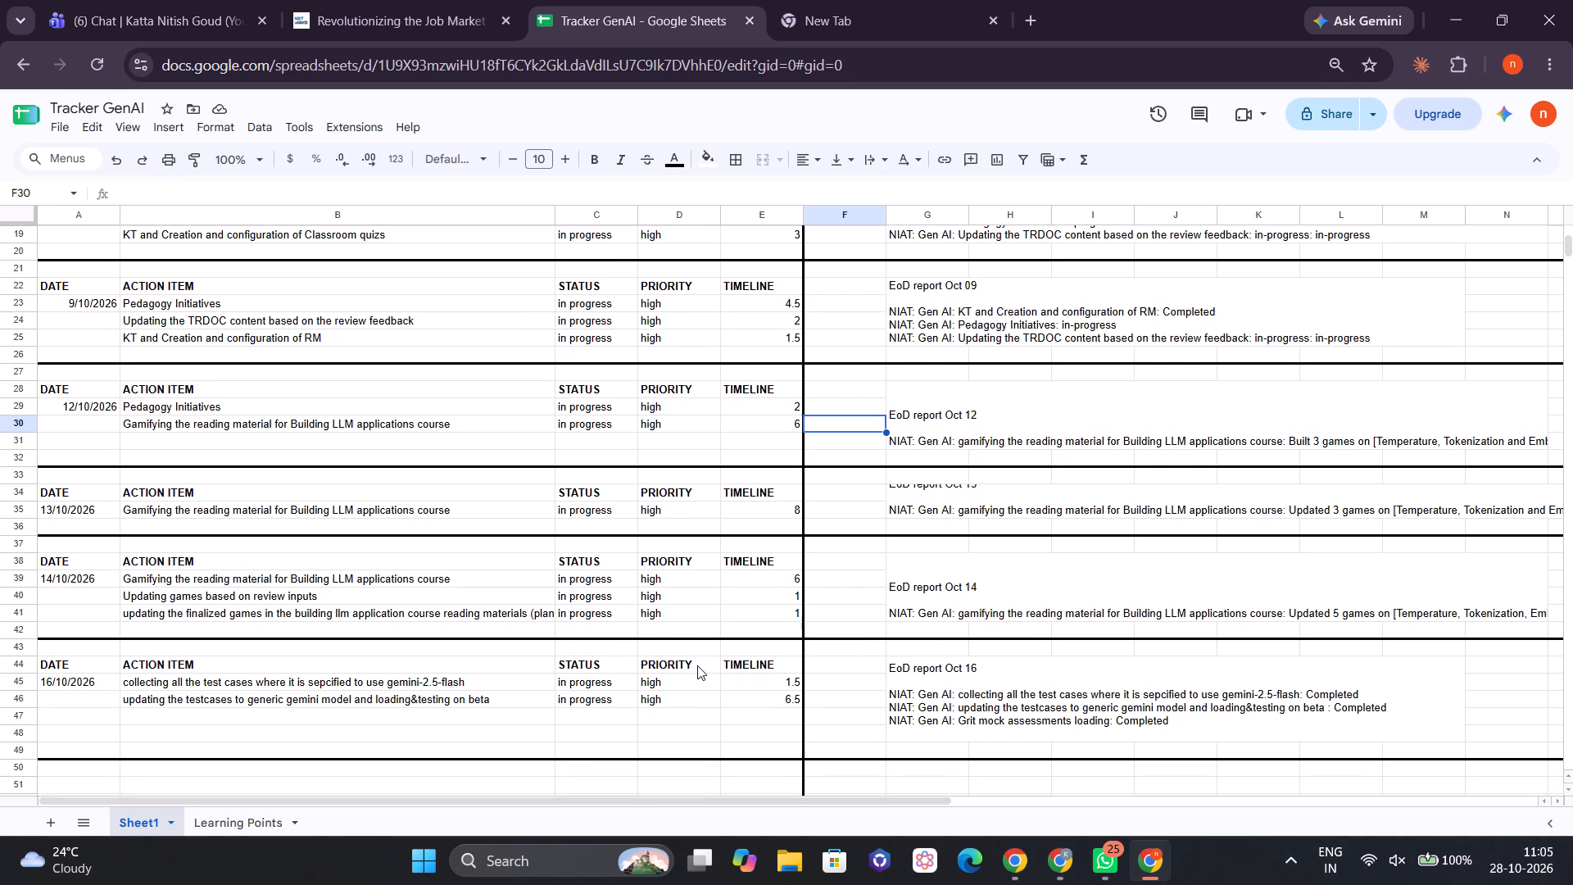
scroll(697, 665, down, 2)
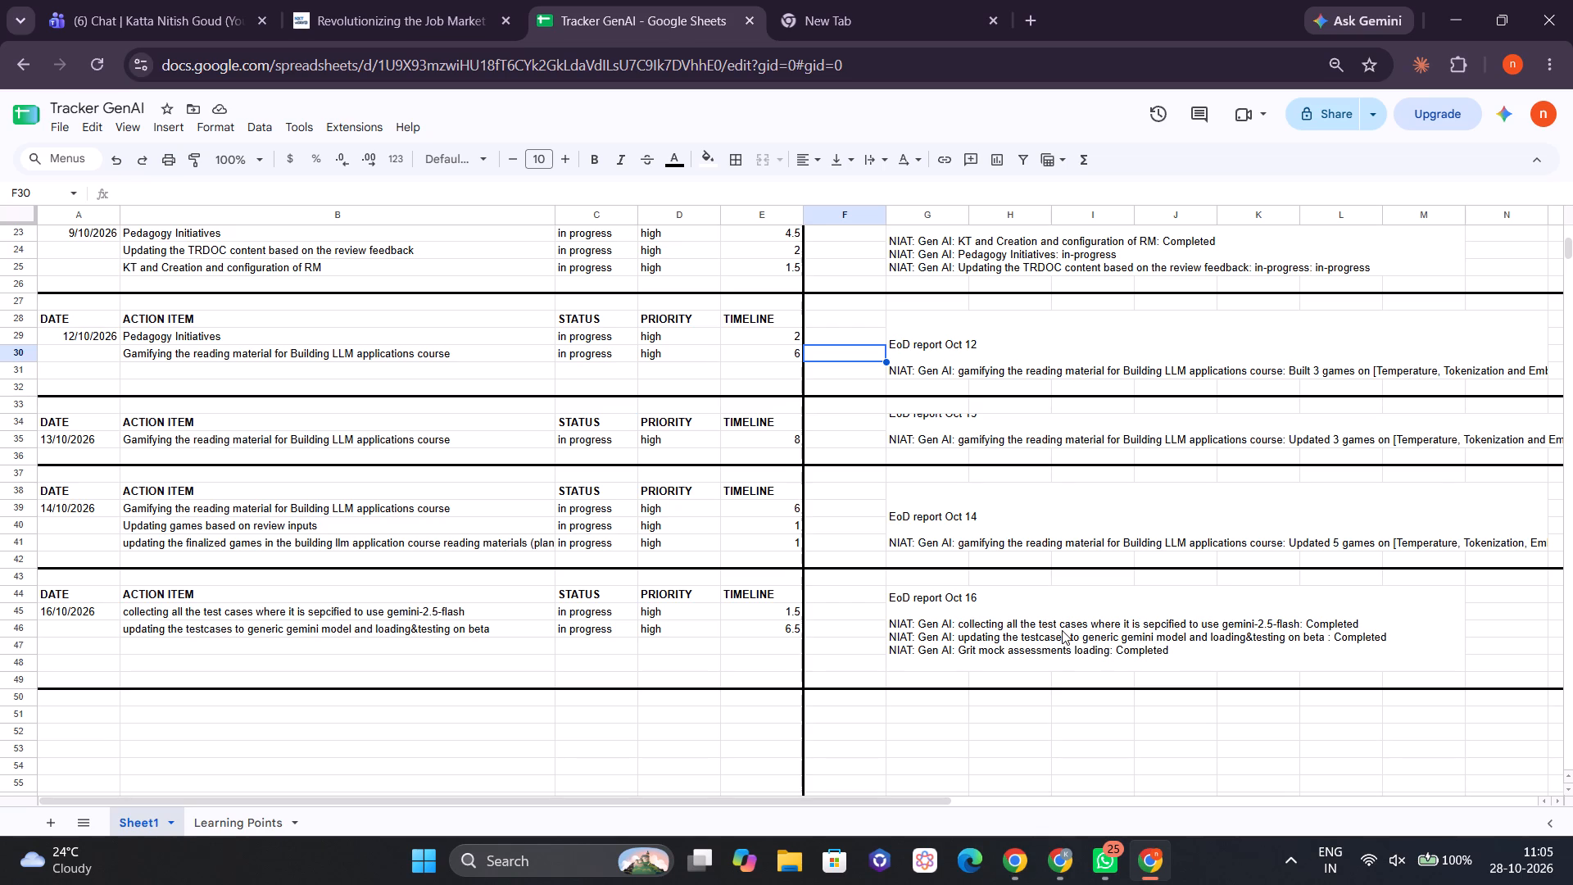
click(932, 0)
click(735, 0)
Enter the task "Rewamp of Building LLm appplication course" in cell B22 of the Learning Points sheet.
click(251, 815)
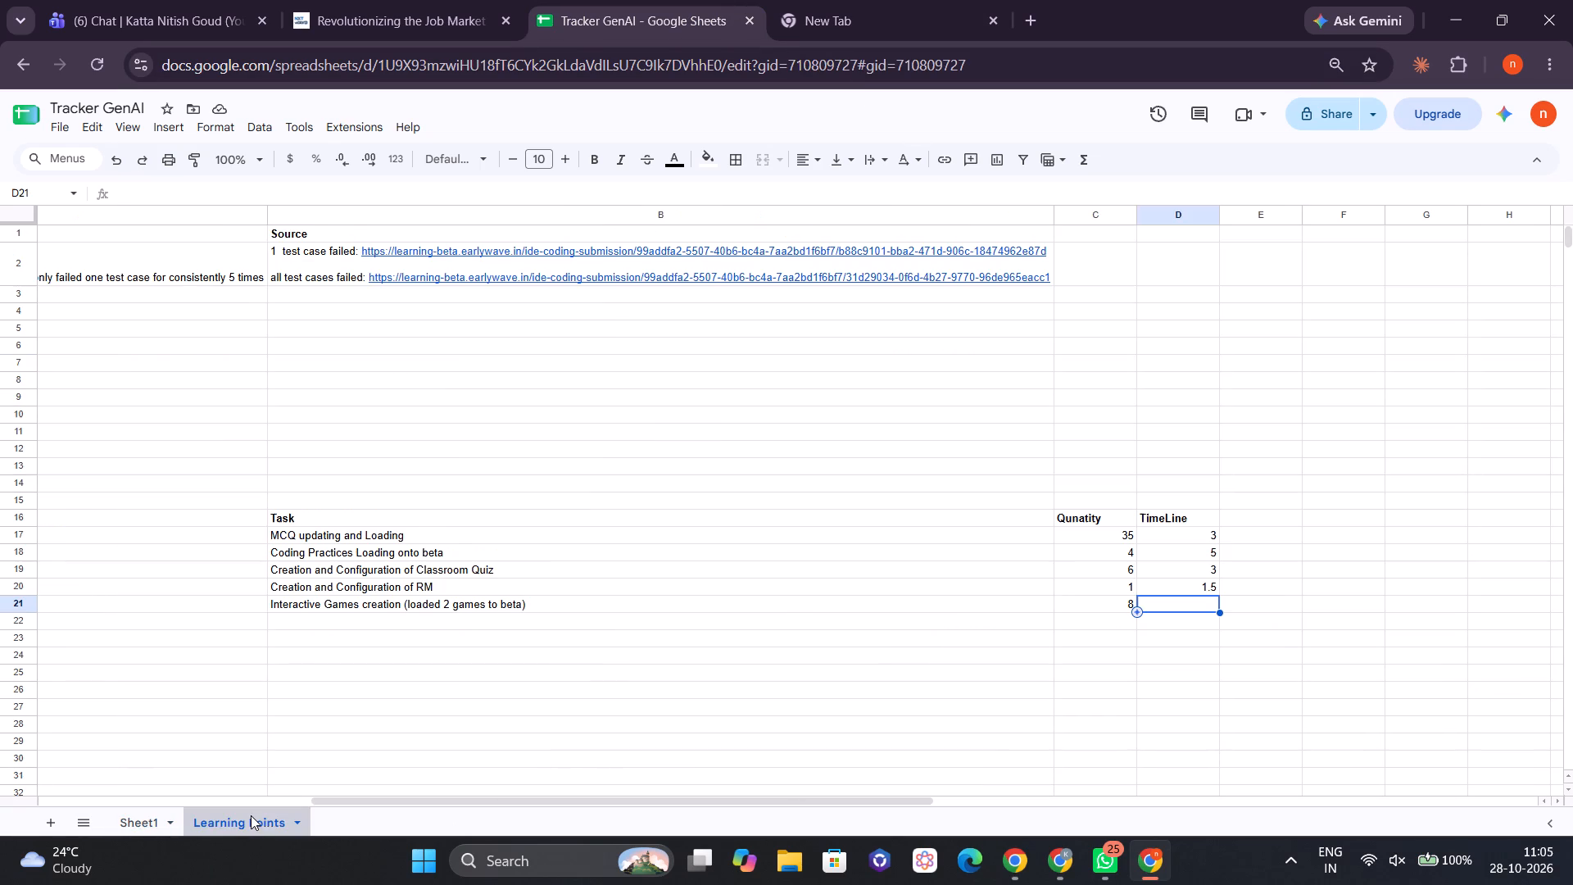
double_click(350, 626)
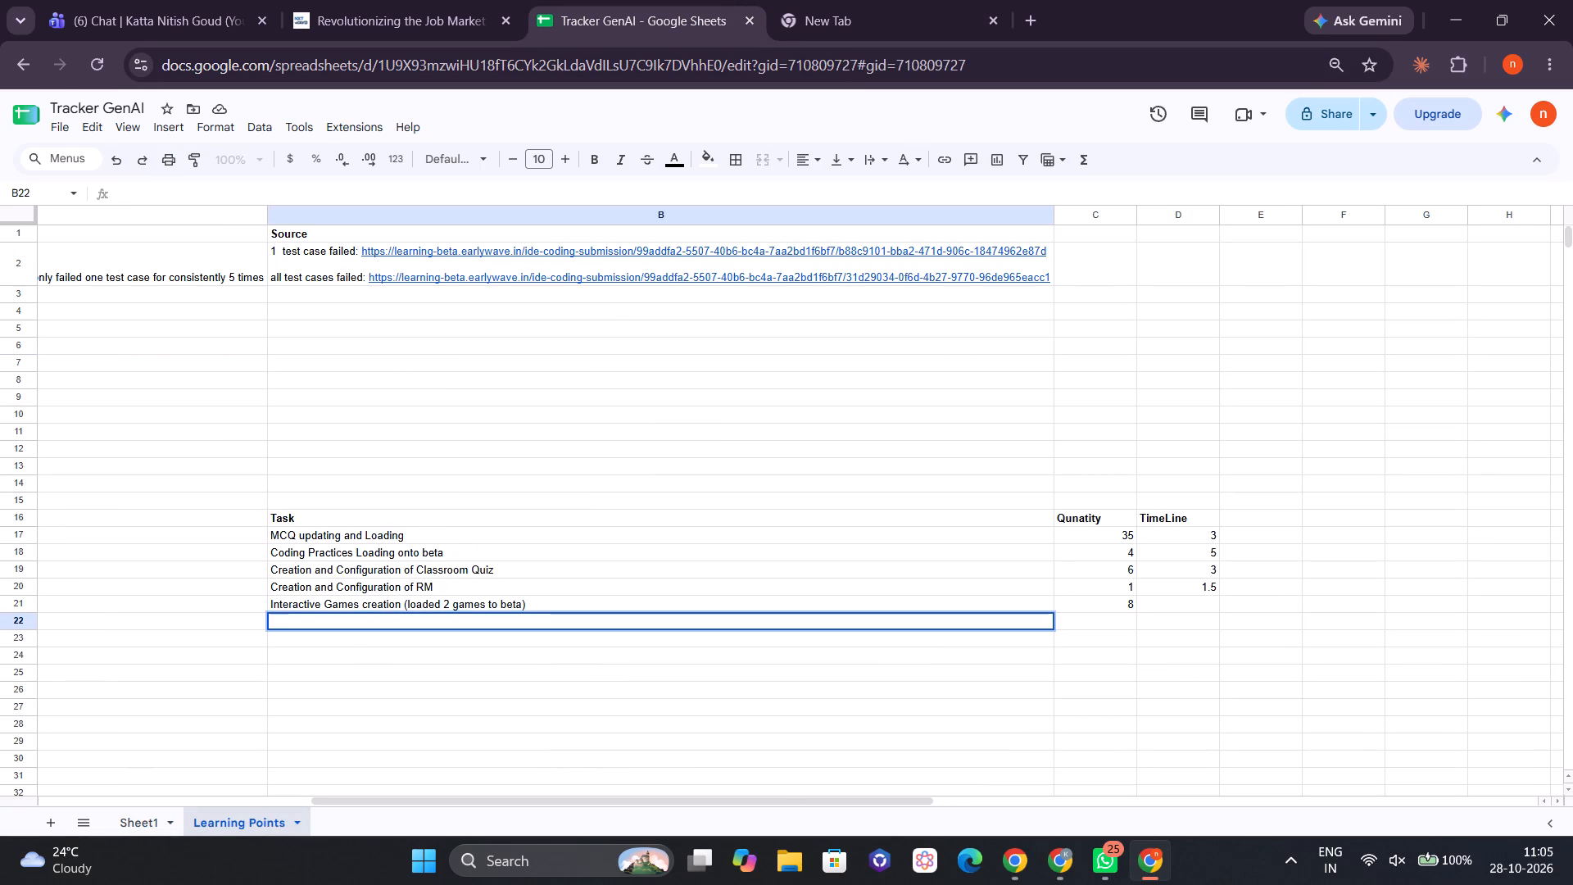
text(Rewamp)
key(space)
text(of BEu)
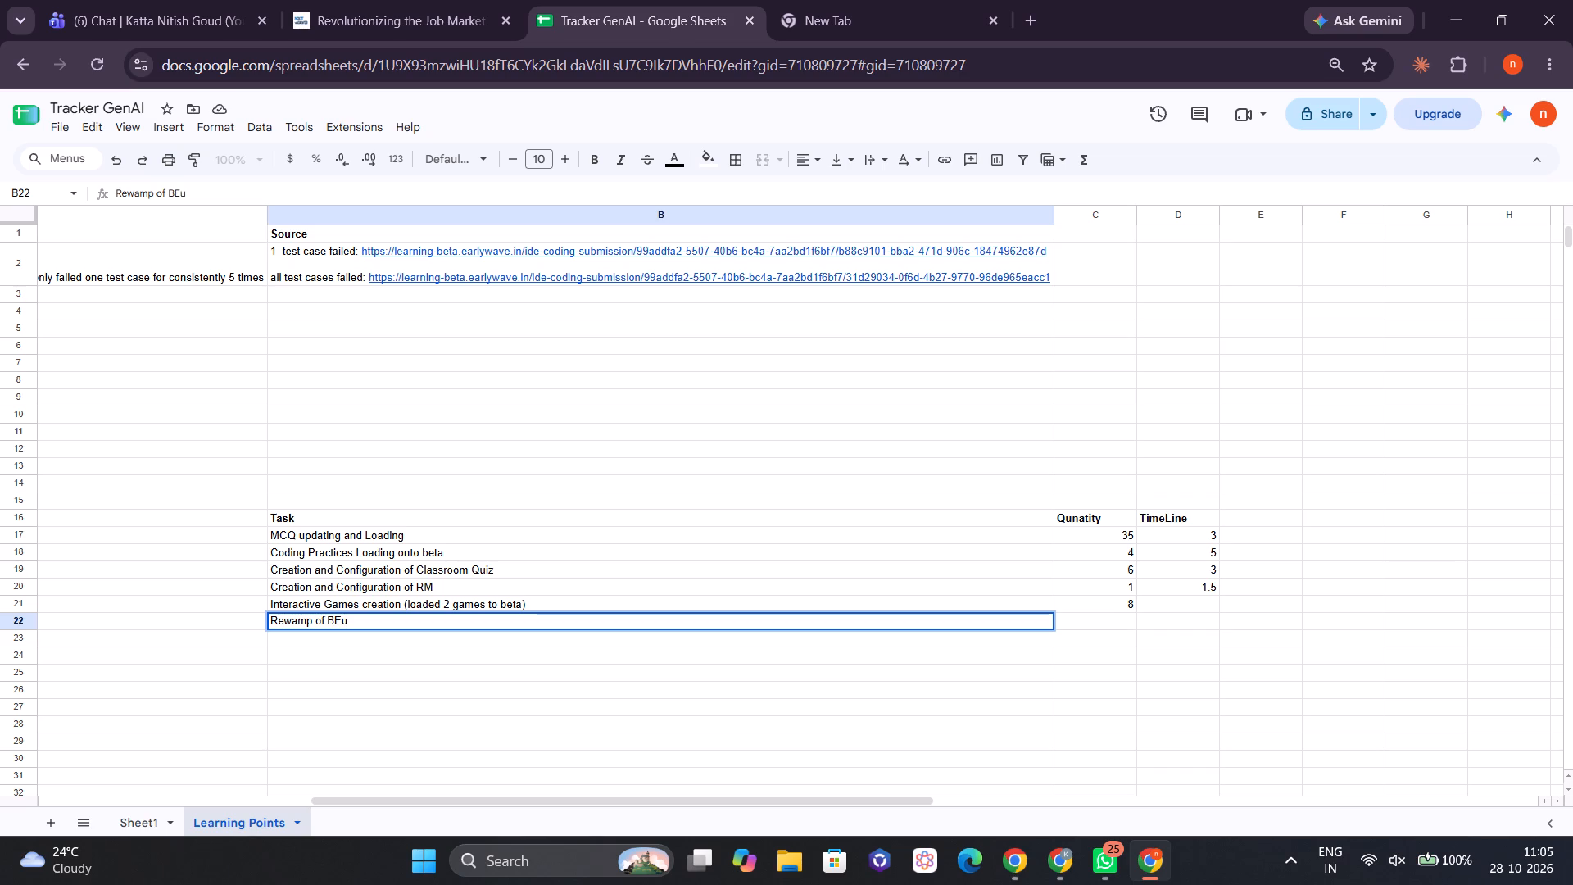
key(BackSpace)
key(BackSpace)
text(uilding LLm appplication cot)
key(BackSpace)
text(urce)
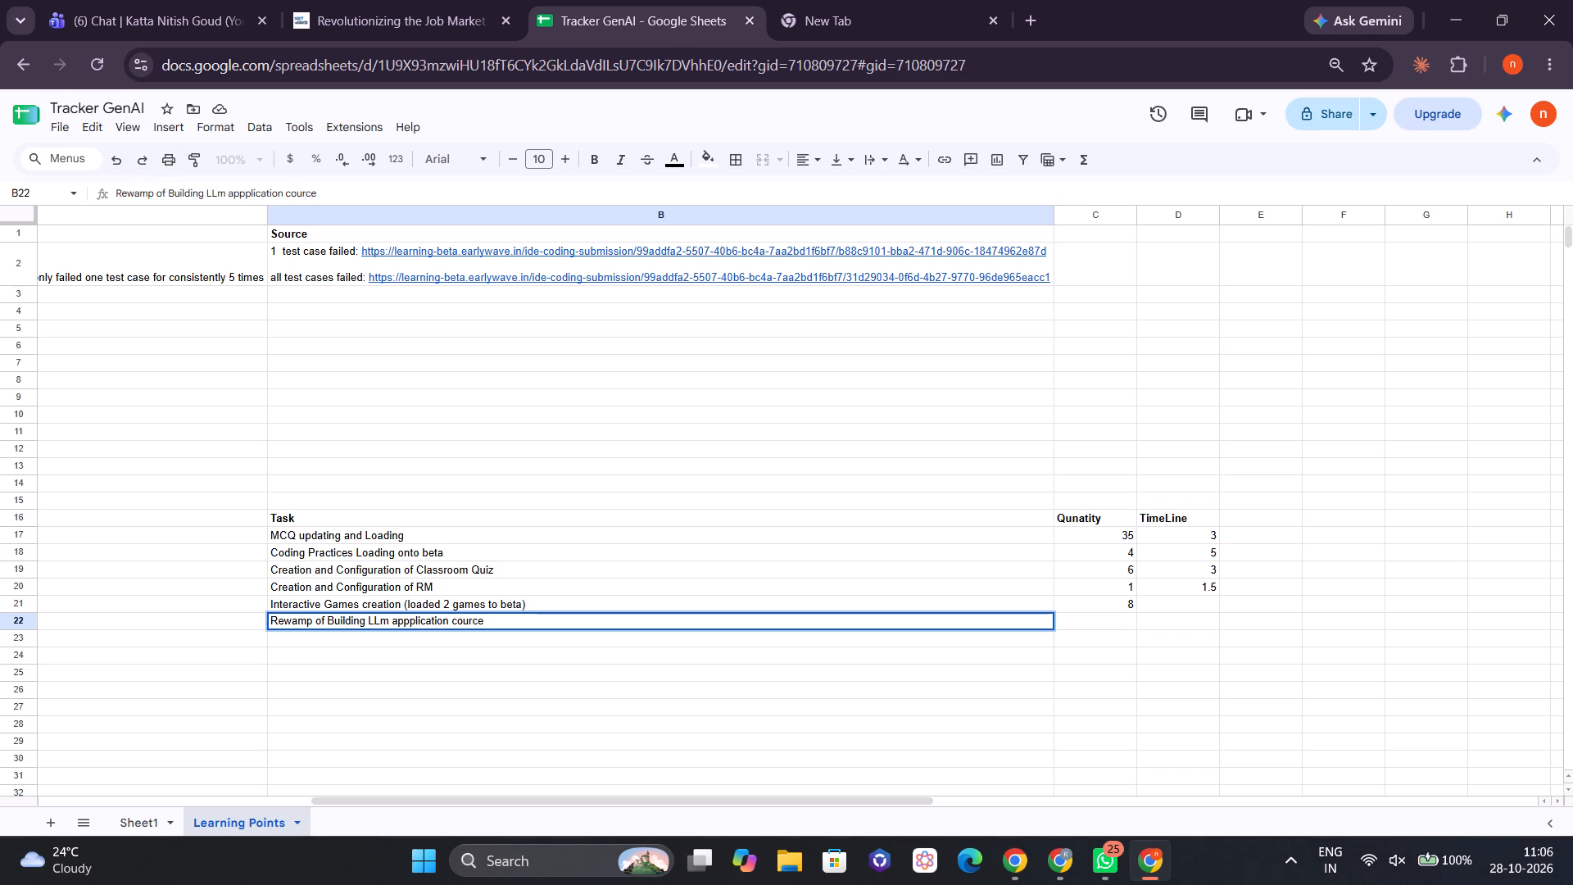
key(Return)
double_click(567, 619)
key(Left)
key(BackSpace)
key(s)
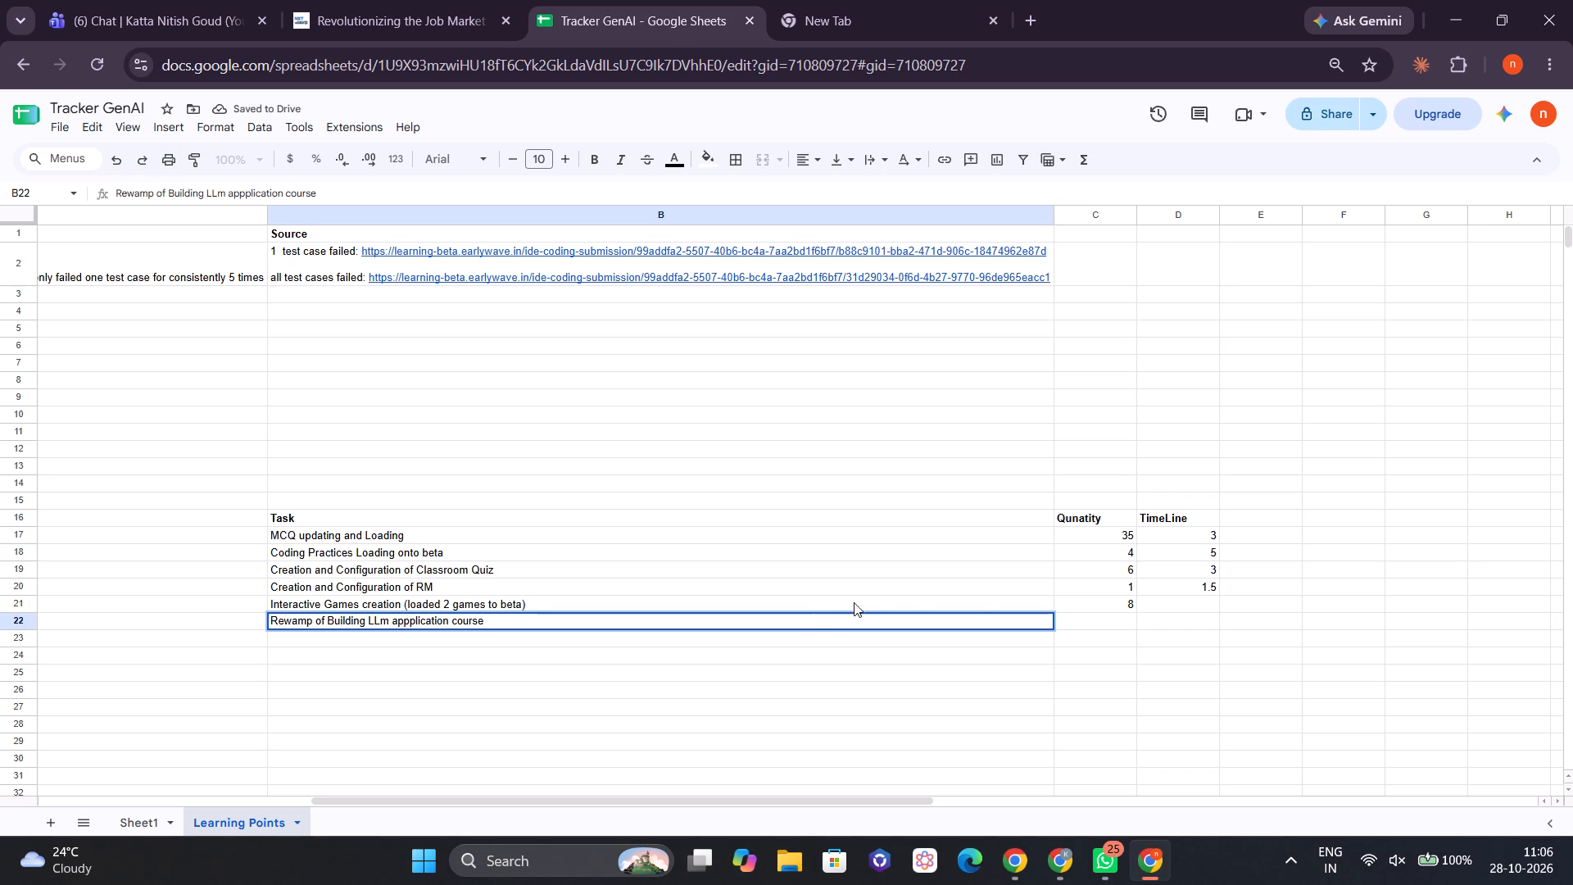
click(1141, 619)
Enter "5(test cases)" as the course rewamp task's quantity in cell C22.
click(1106, 607)
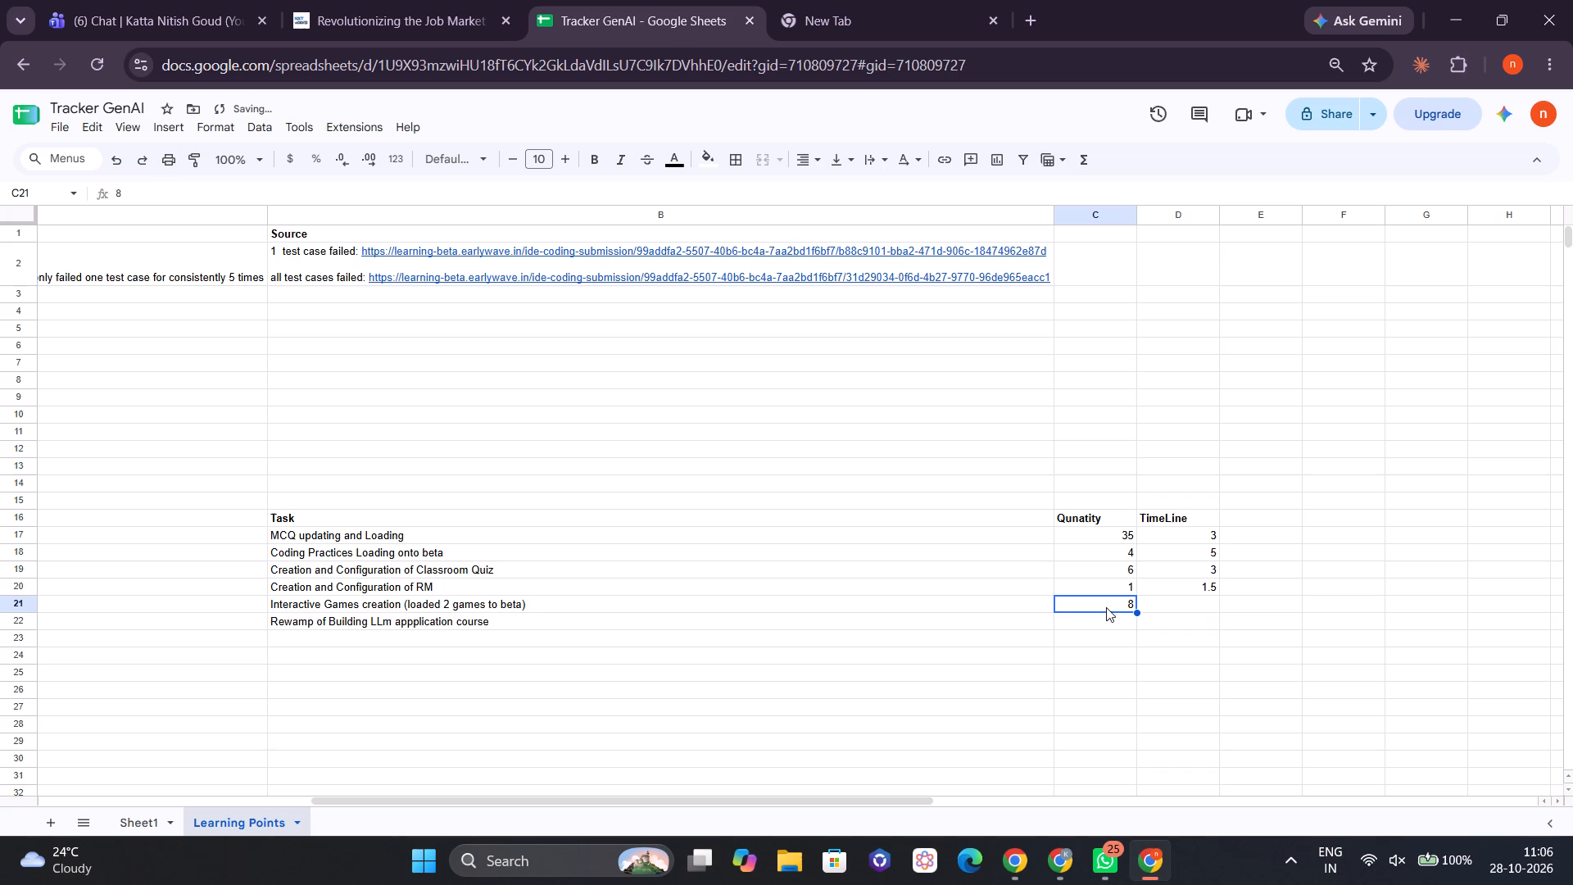
click(1086, 609)
click(1090, 615)
click(1108, 626)
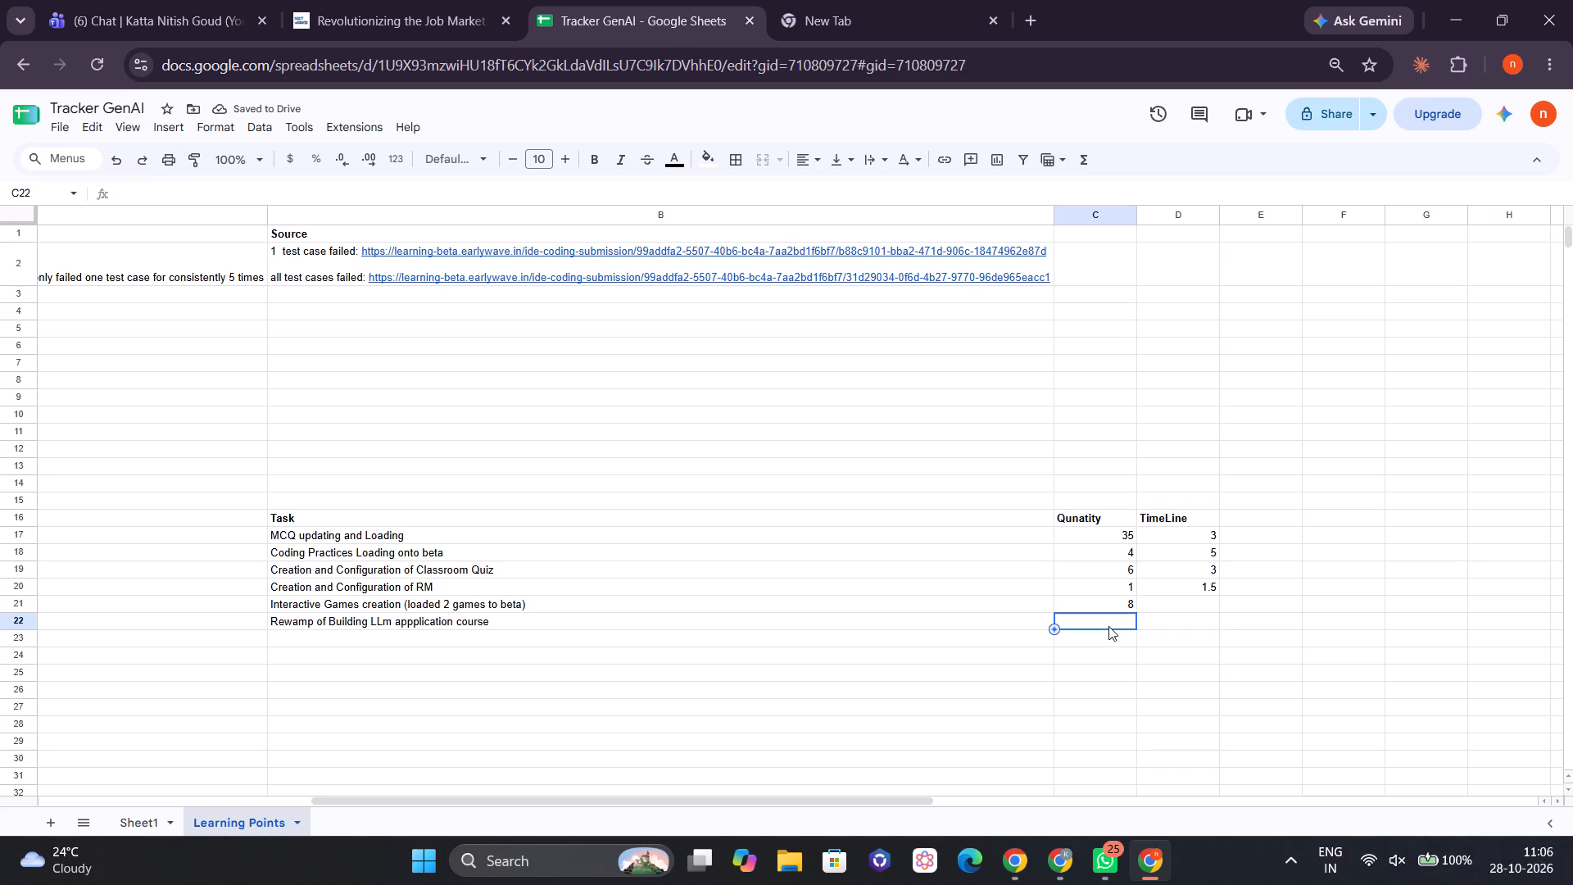
click(1198, 612)
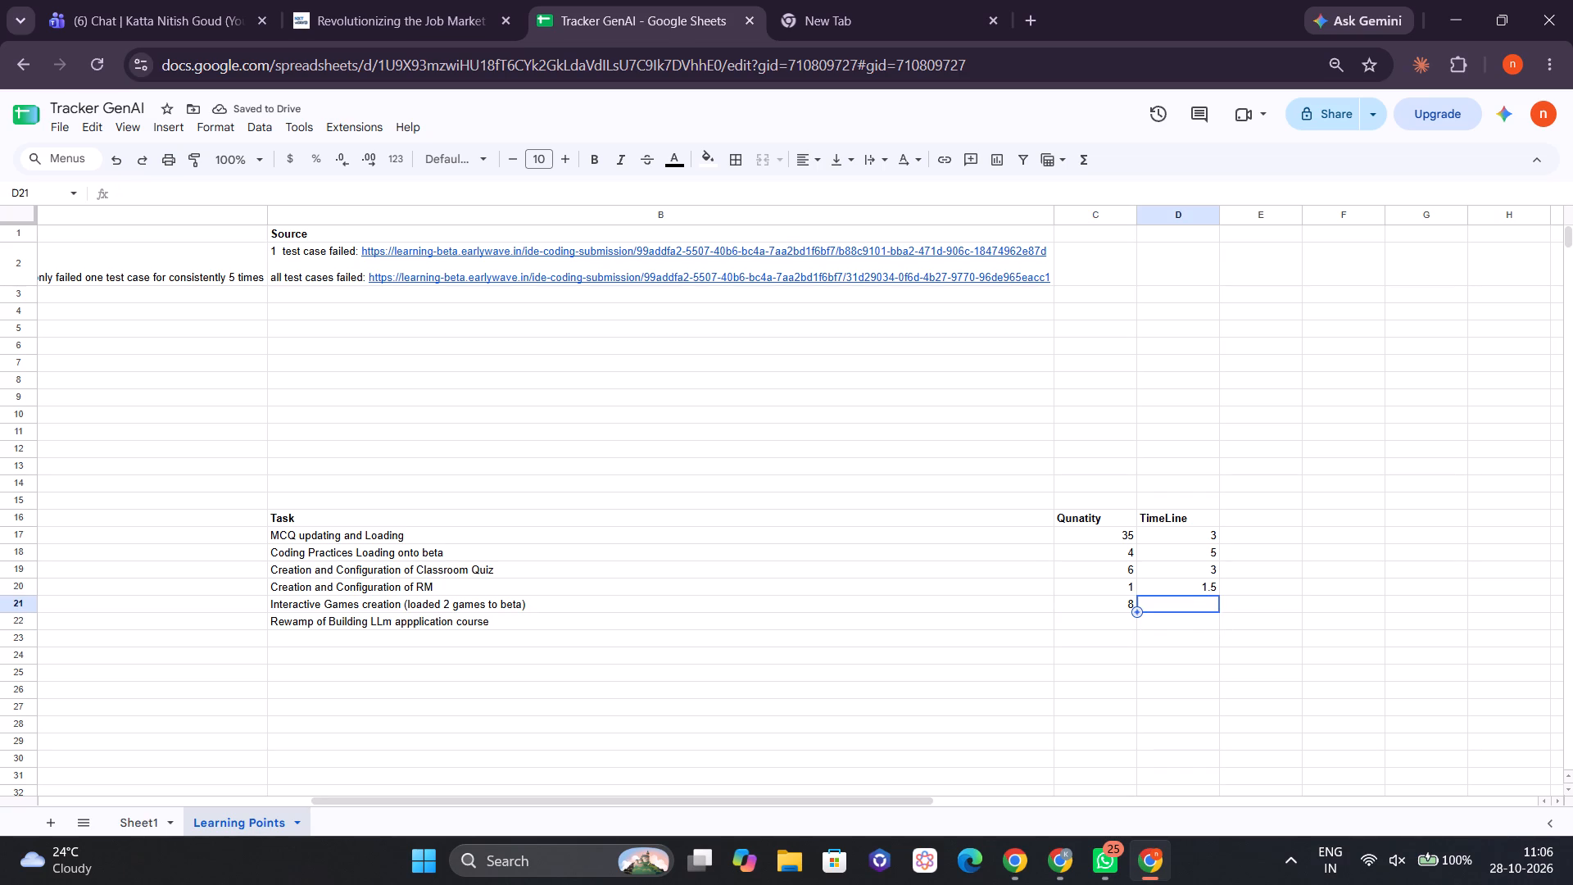
click(1090, 625)
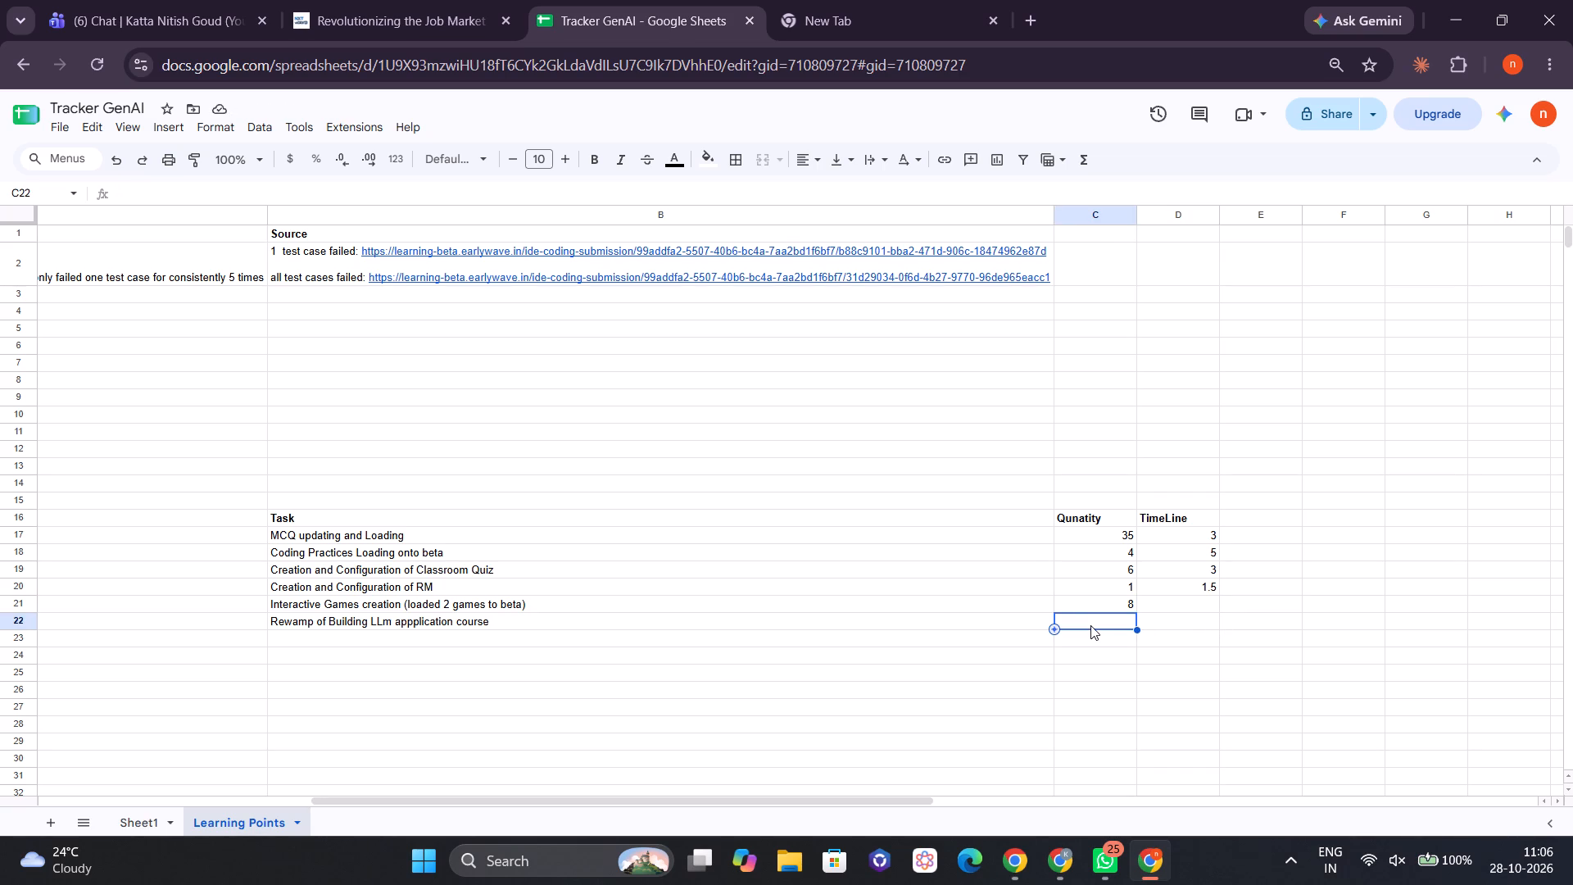
key(5)
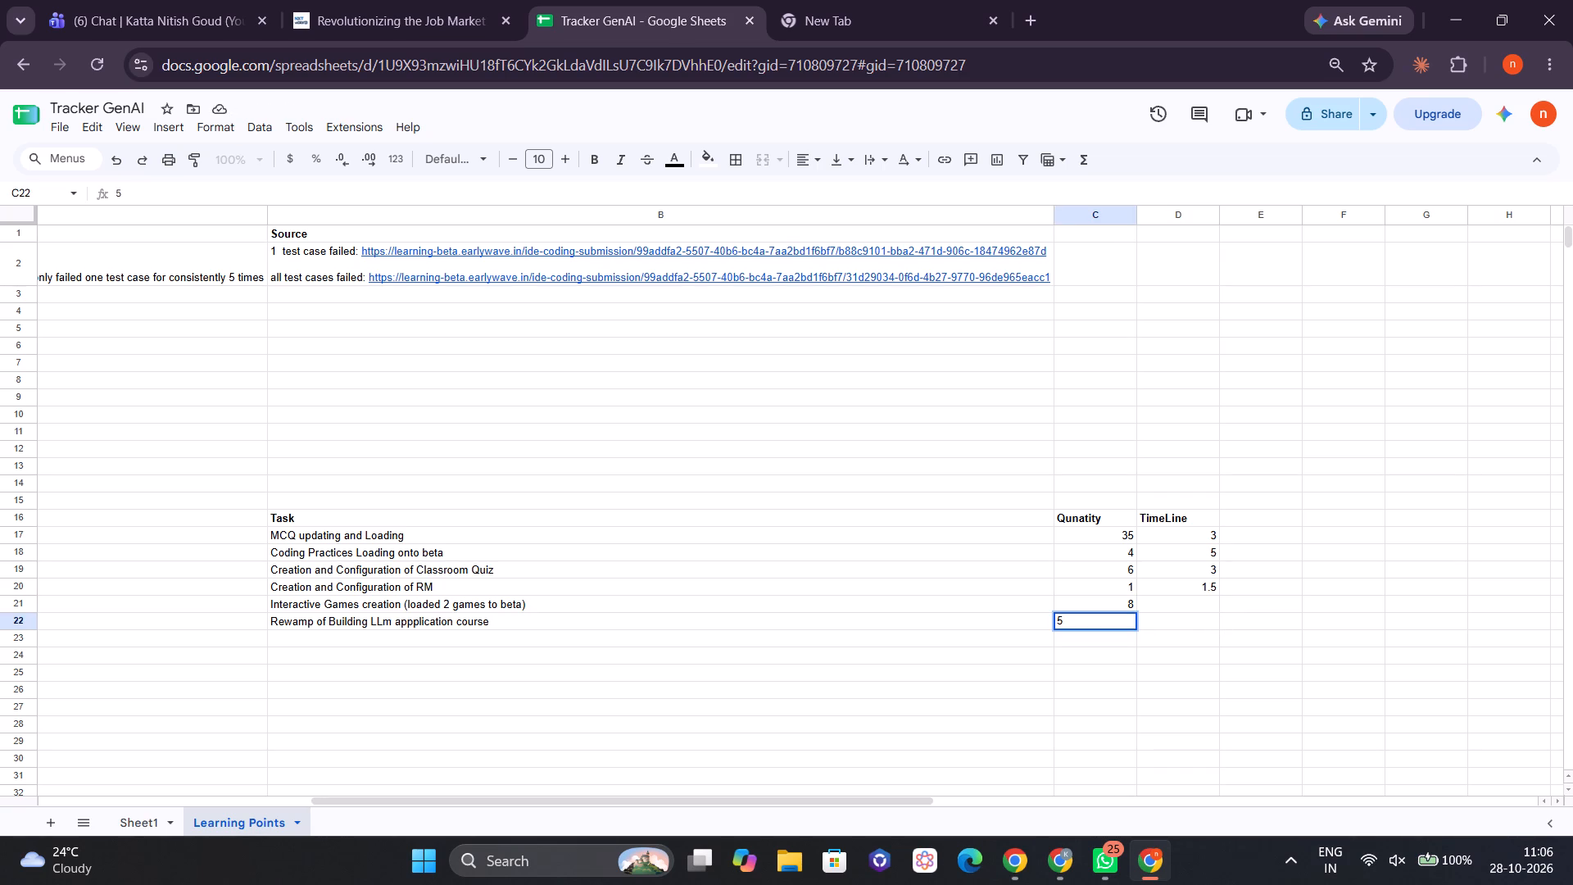
key(1)
key(Delete)
key(BackSpace)
text((test cases))
key(Return)
Set the course rewamp task's timeline in cell D22 to 4.
click(1172, 622)
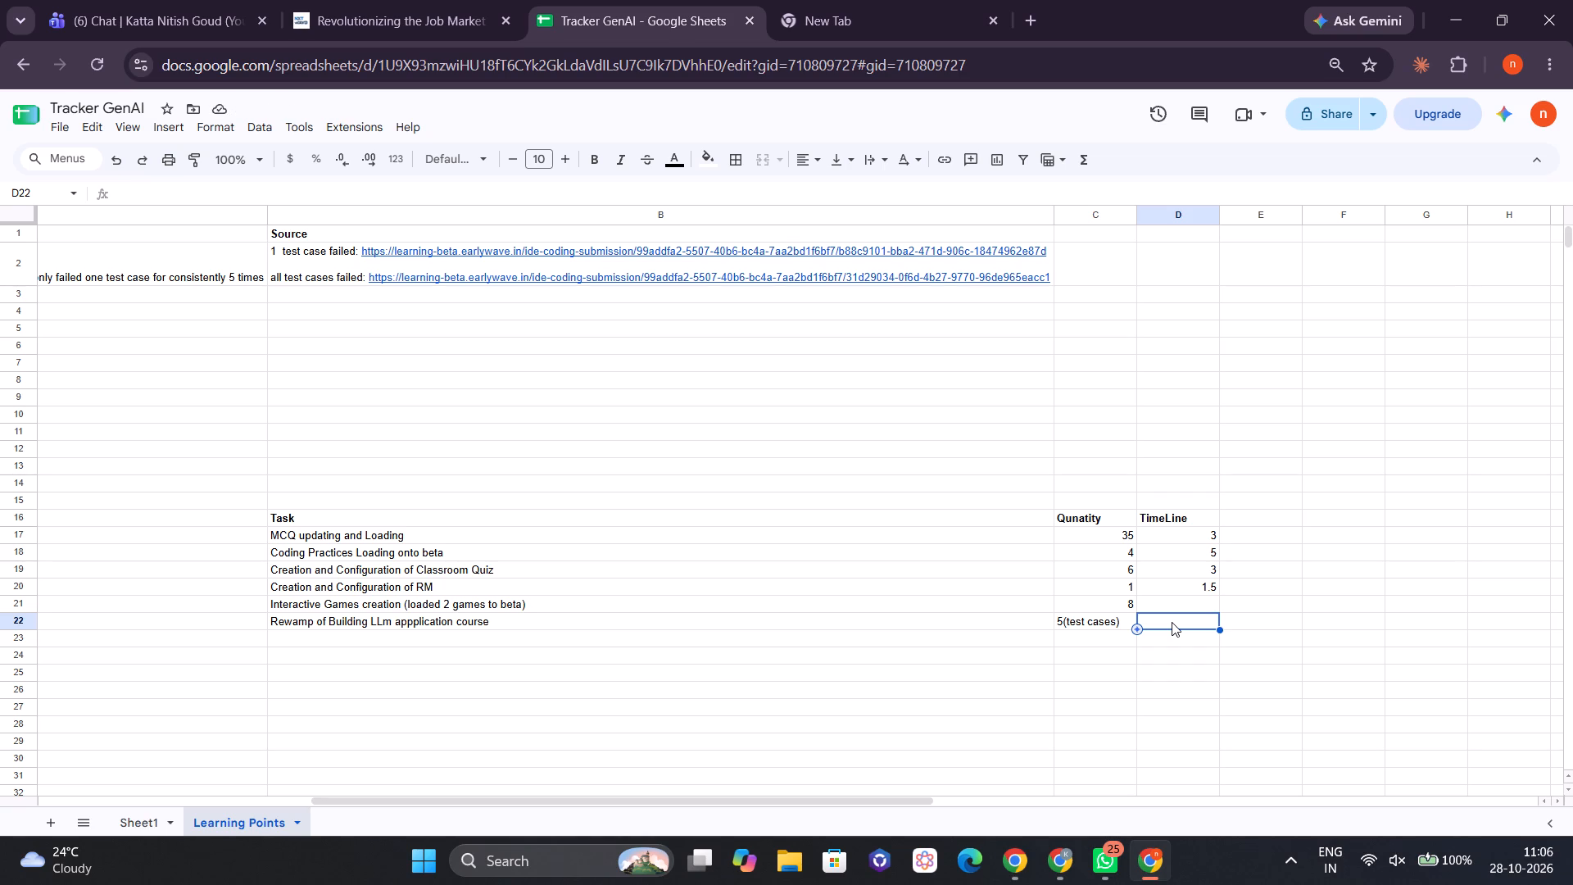
key(5)
key(Return)
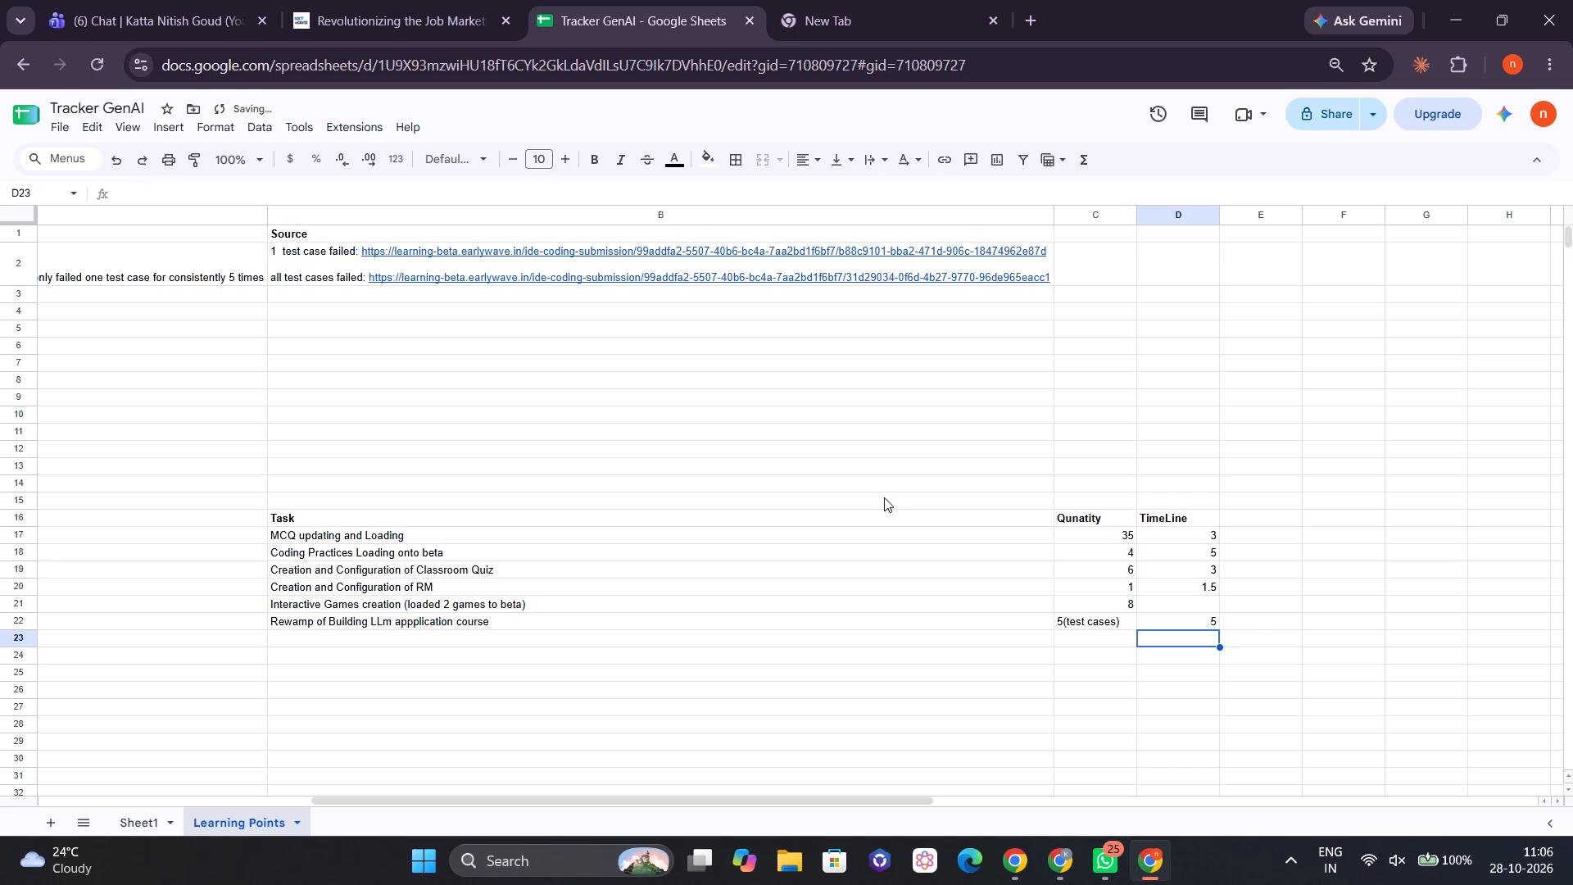
double_click(1211, 629)
double_click(1199, 623)
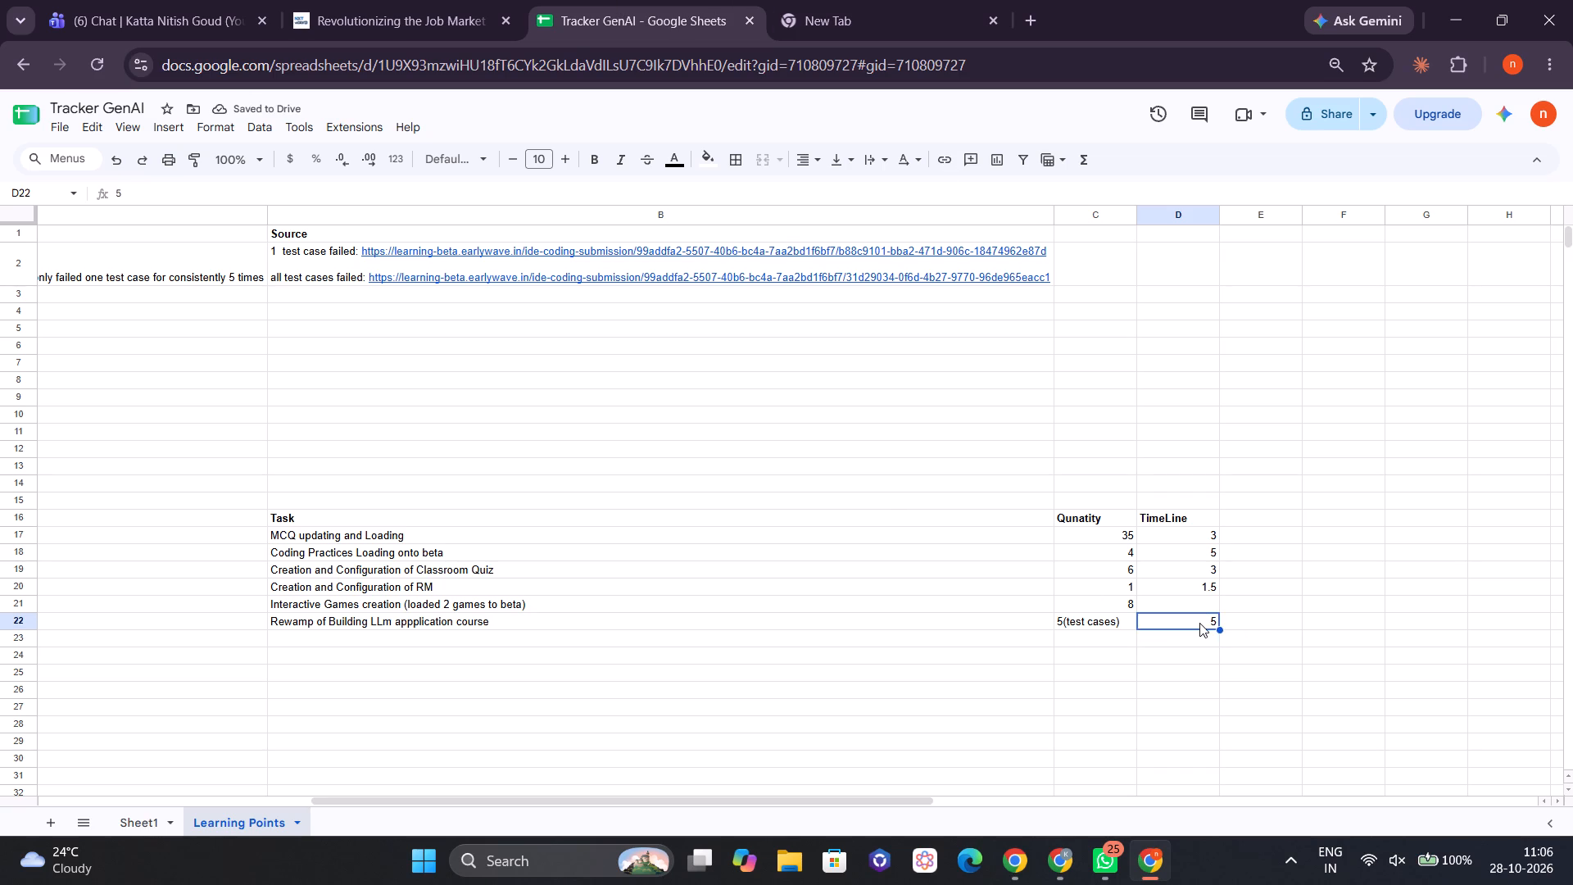
key(BackSpace)
key(4)
key(Return)
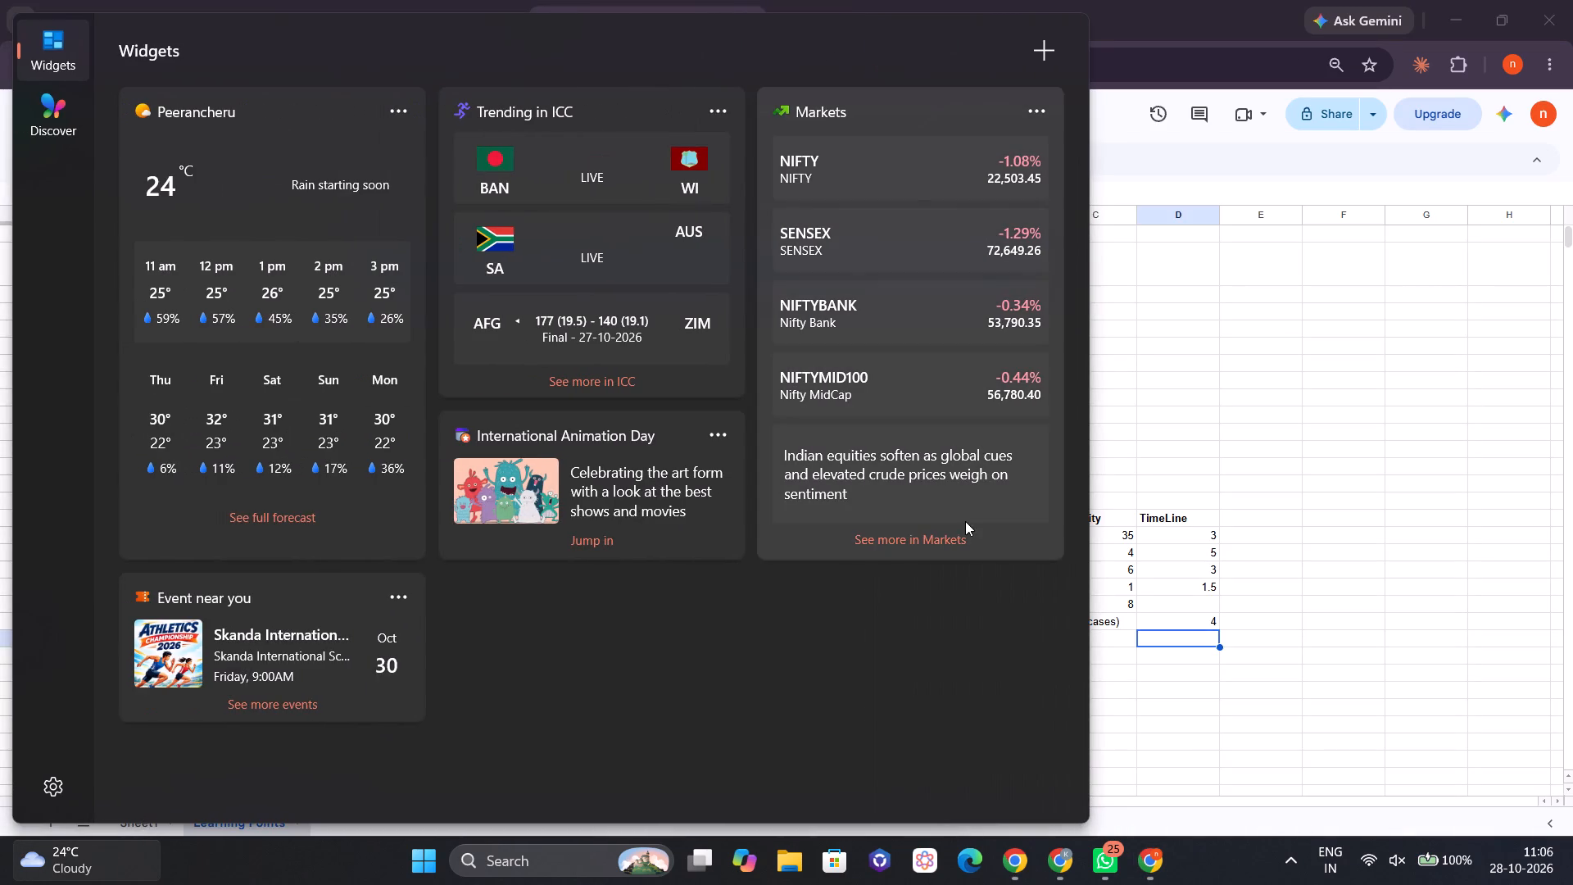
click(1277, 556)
Consult Sheet1's October 16 report and add the task "GRIT mock assesment loading" in cell B23 of the Learning Points sheet.
click(139, 829)
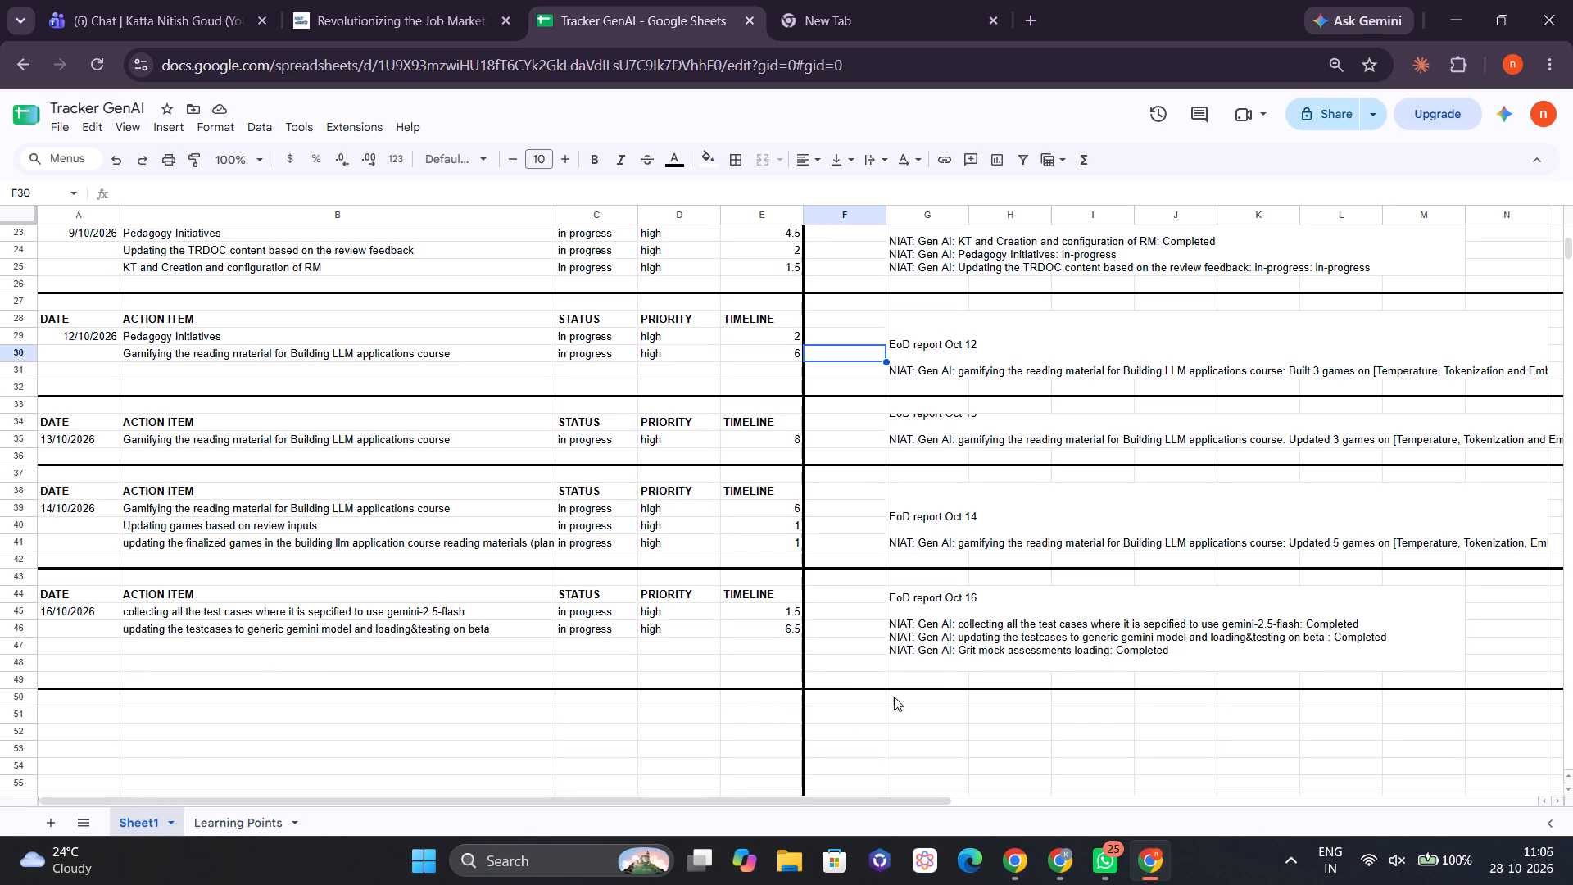
click(235, 829)
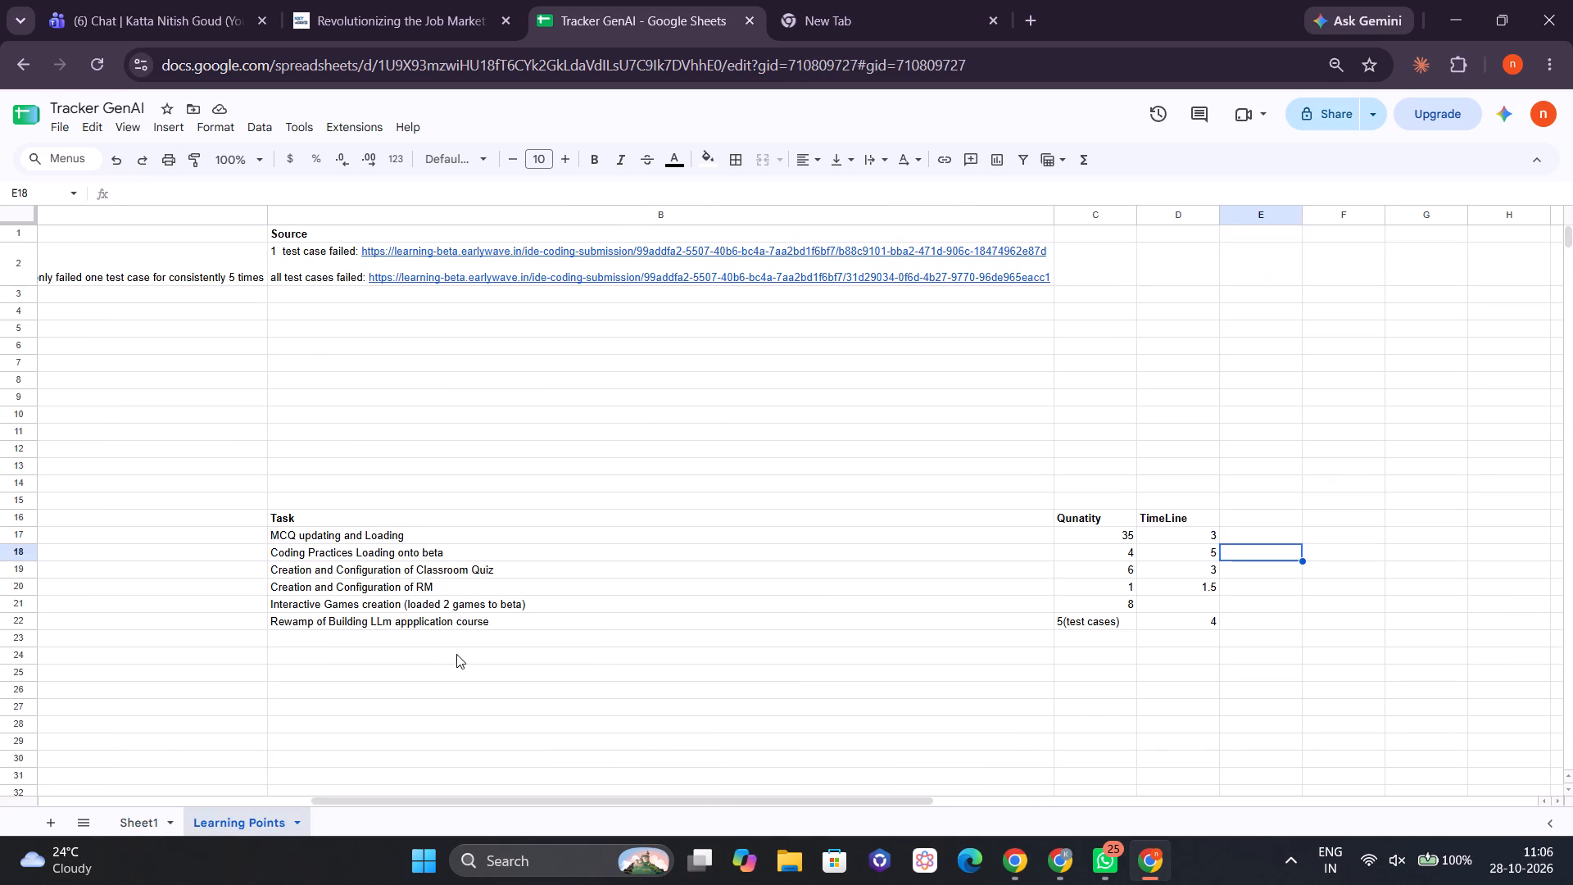
double_click(438, 638)
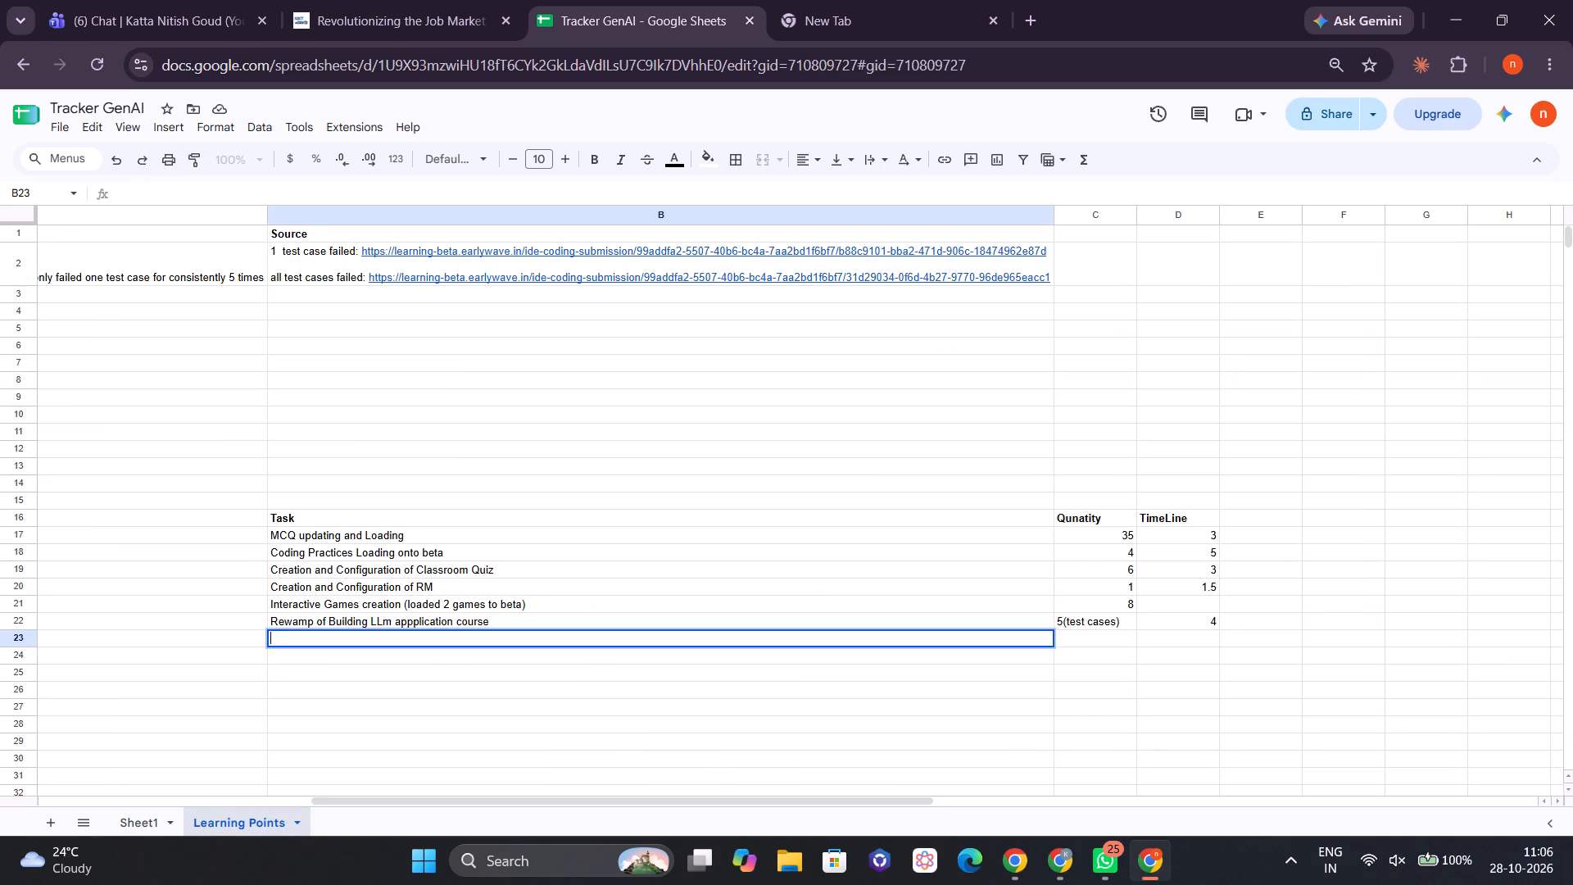
text(GRIT)
key(space)
text(mock assesment loading)
key(Return)
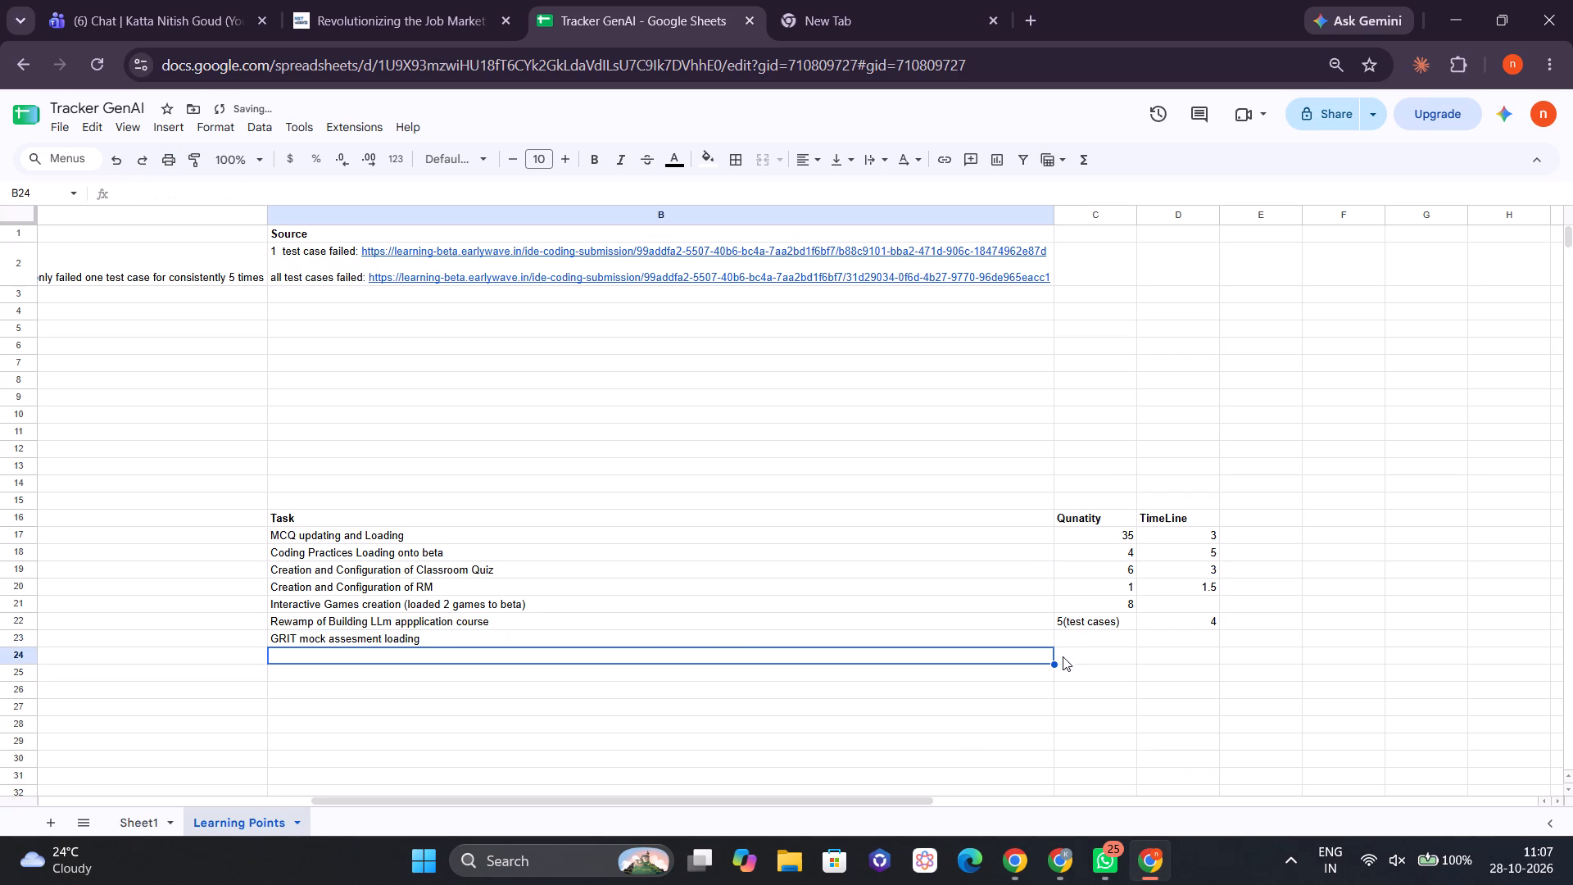
Fill in the GRIT mock task's row with quantity "3 assesments" in C23 and timeline 4 in D23.
click(1064, 645)
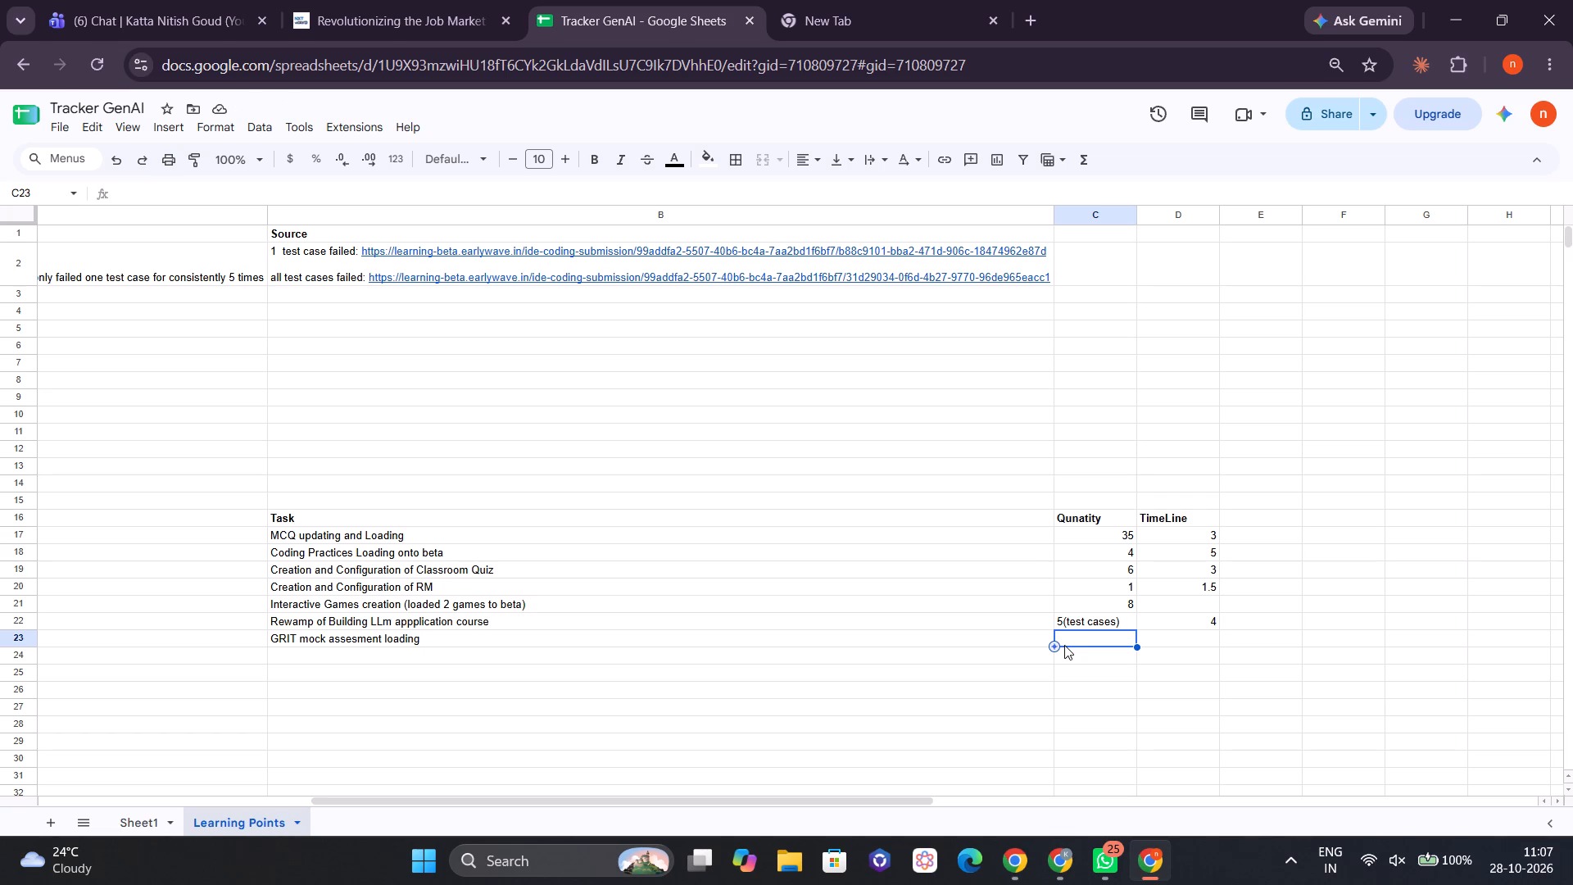
text(3 assesments)
key(Return)
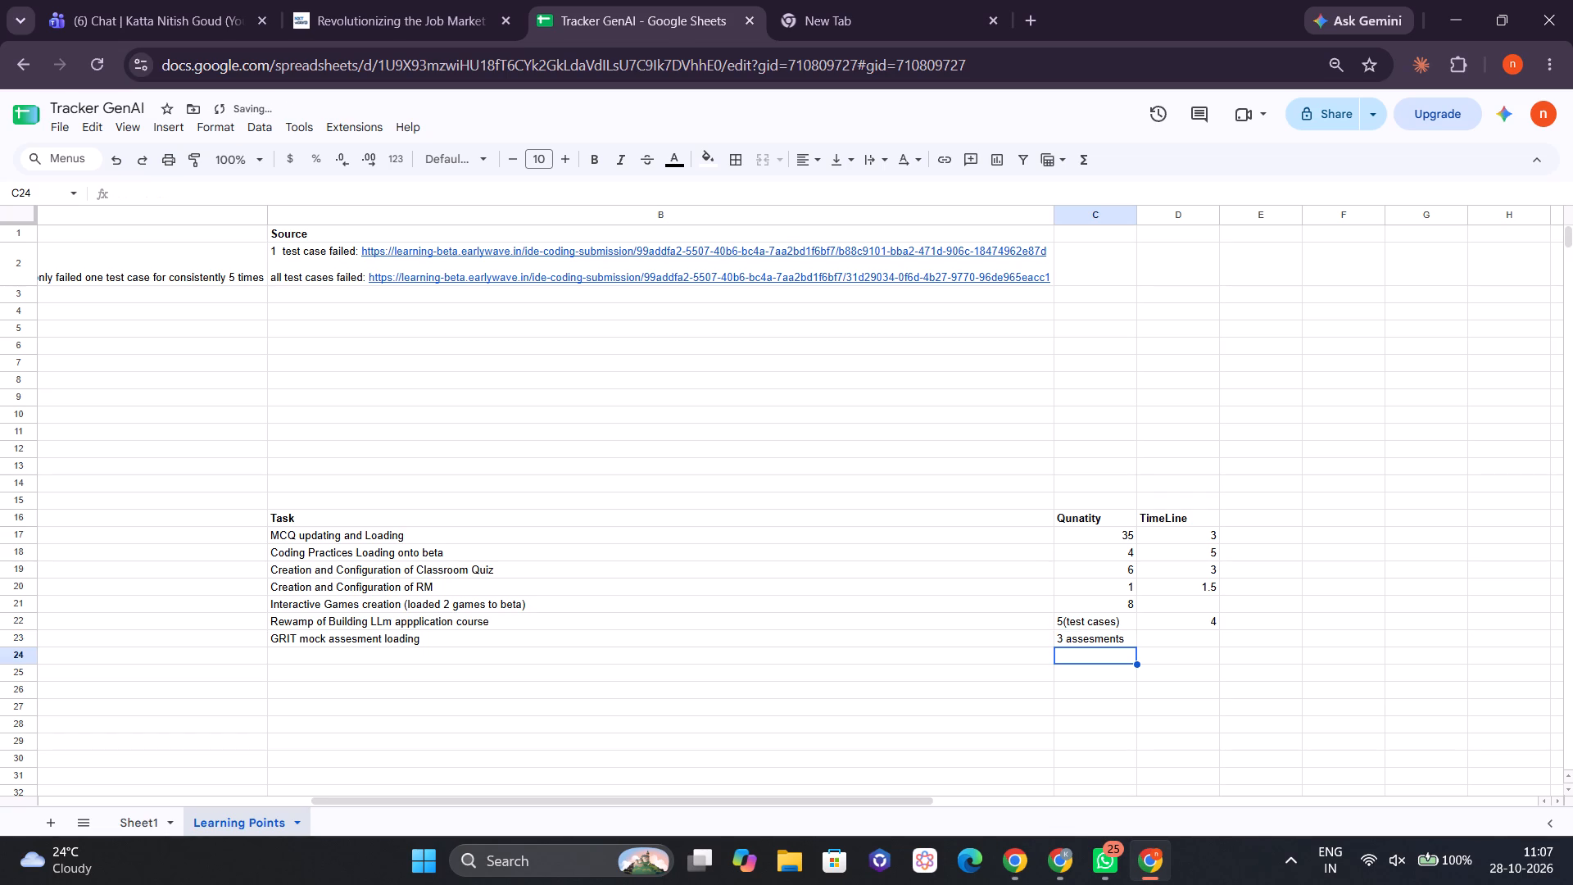
key(Up)
key(Right)
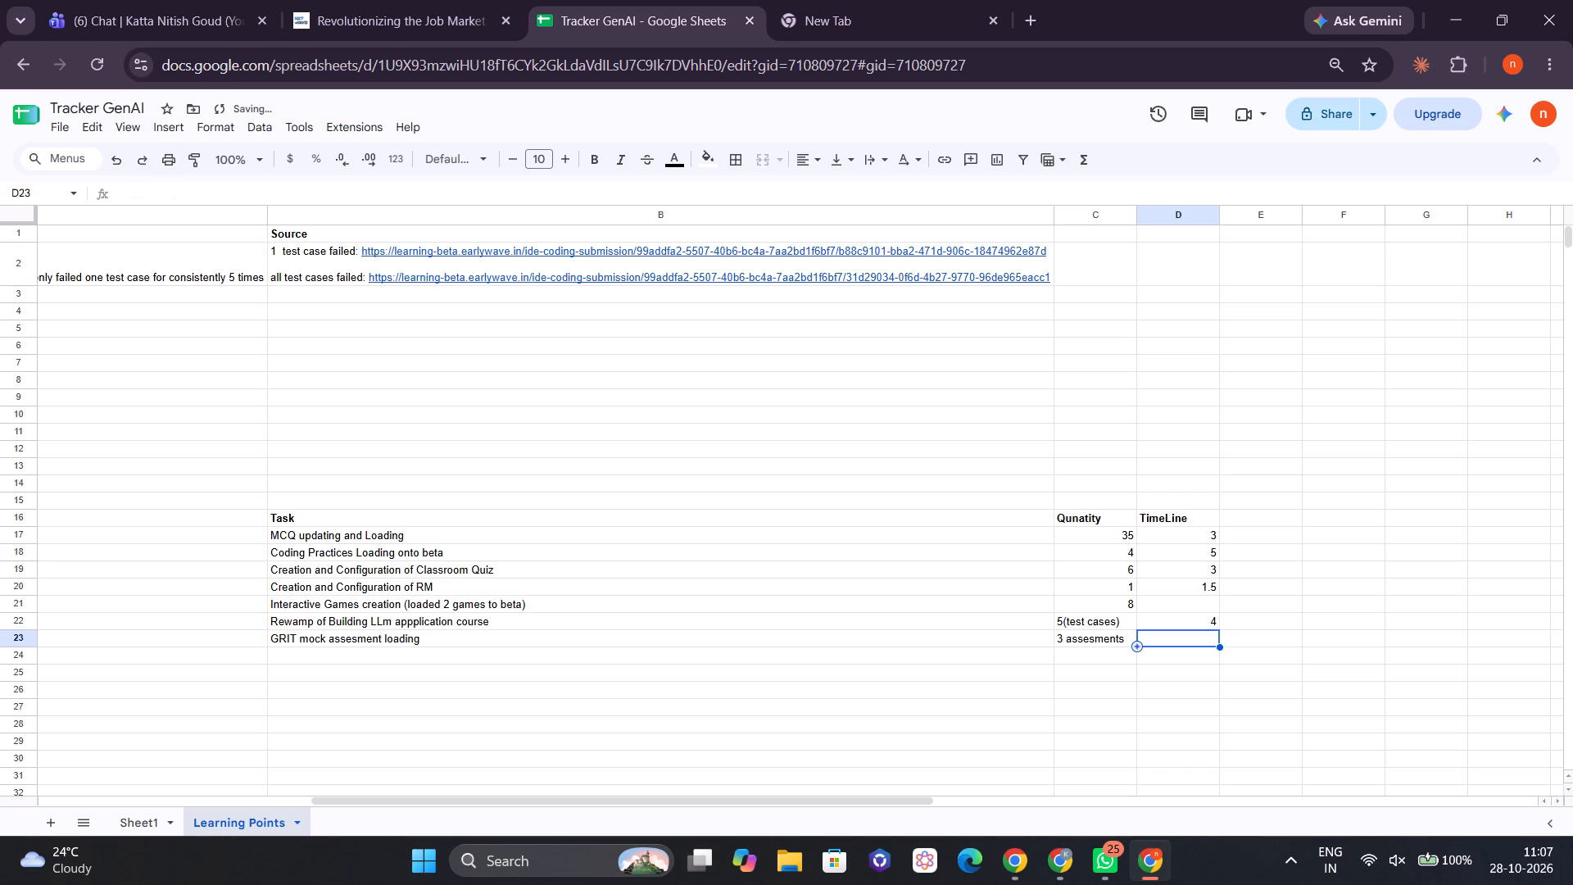
key(4)
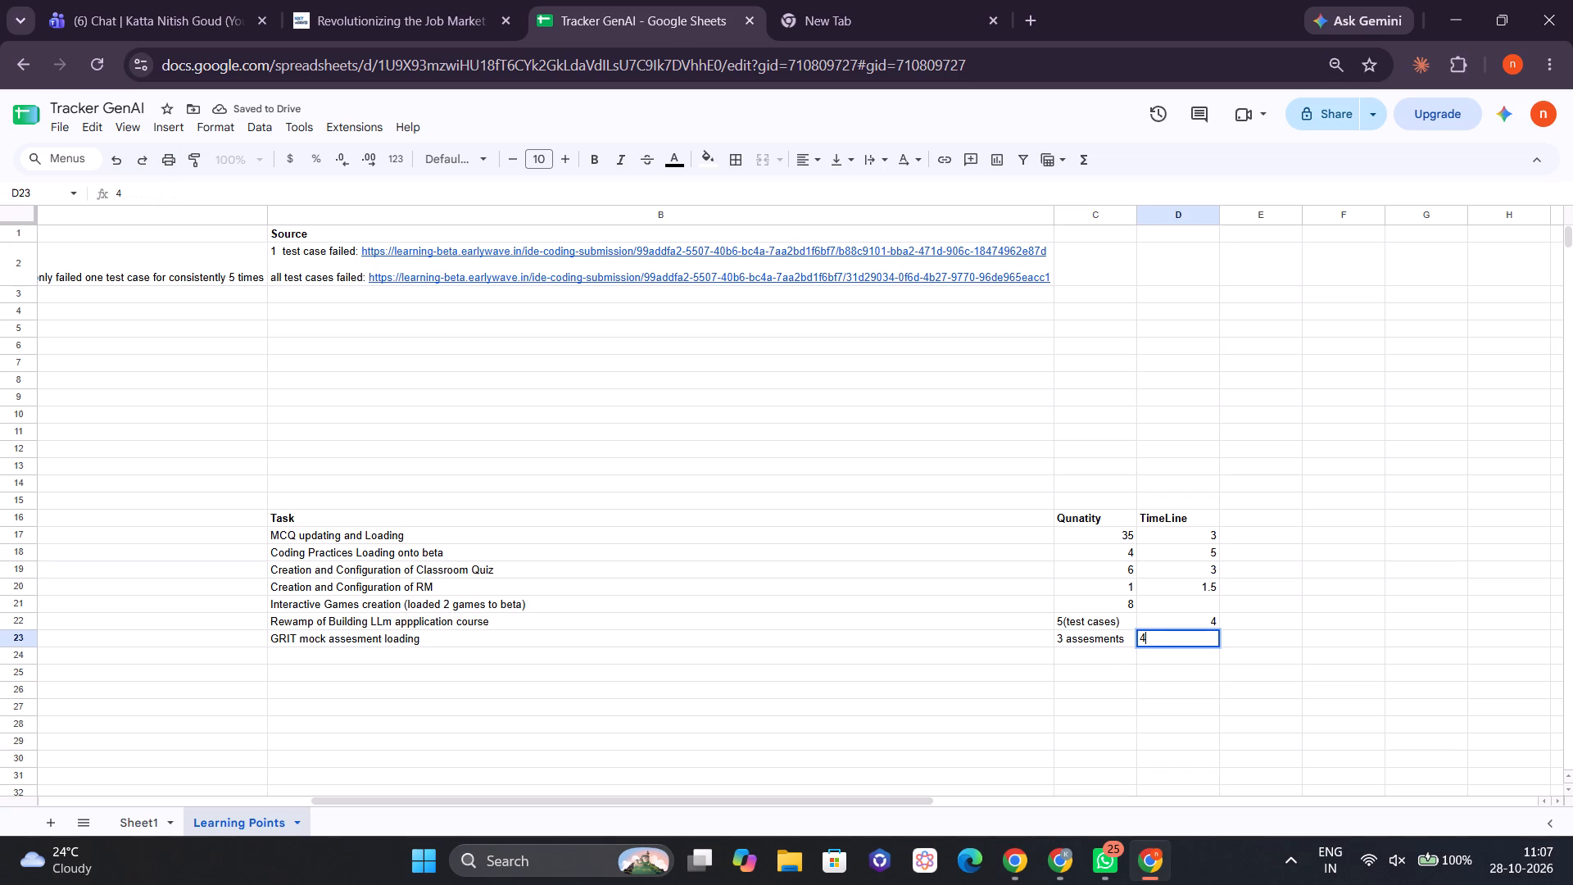
key(BackSpace)
key(4)
key(Return)
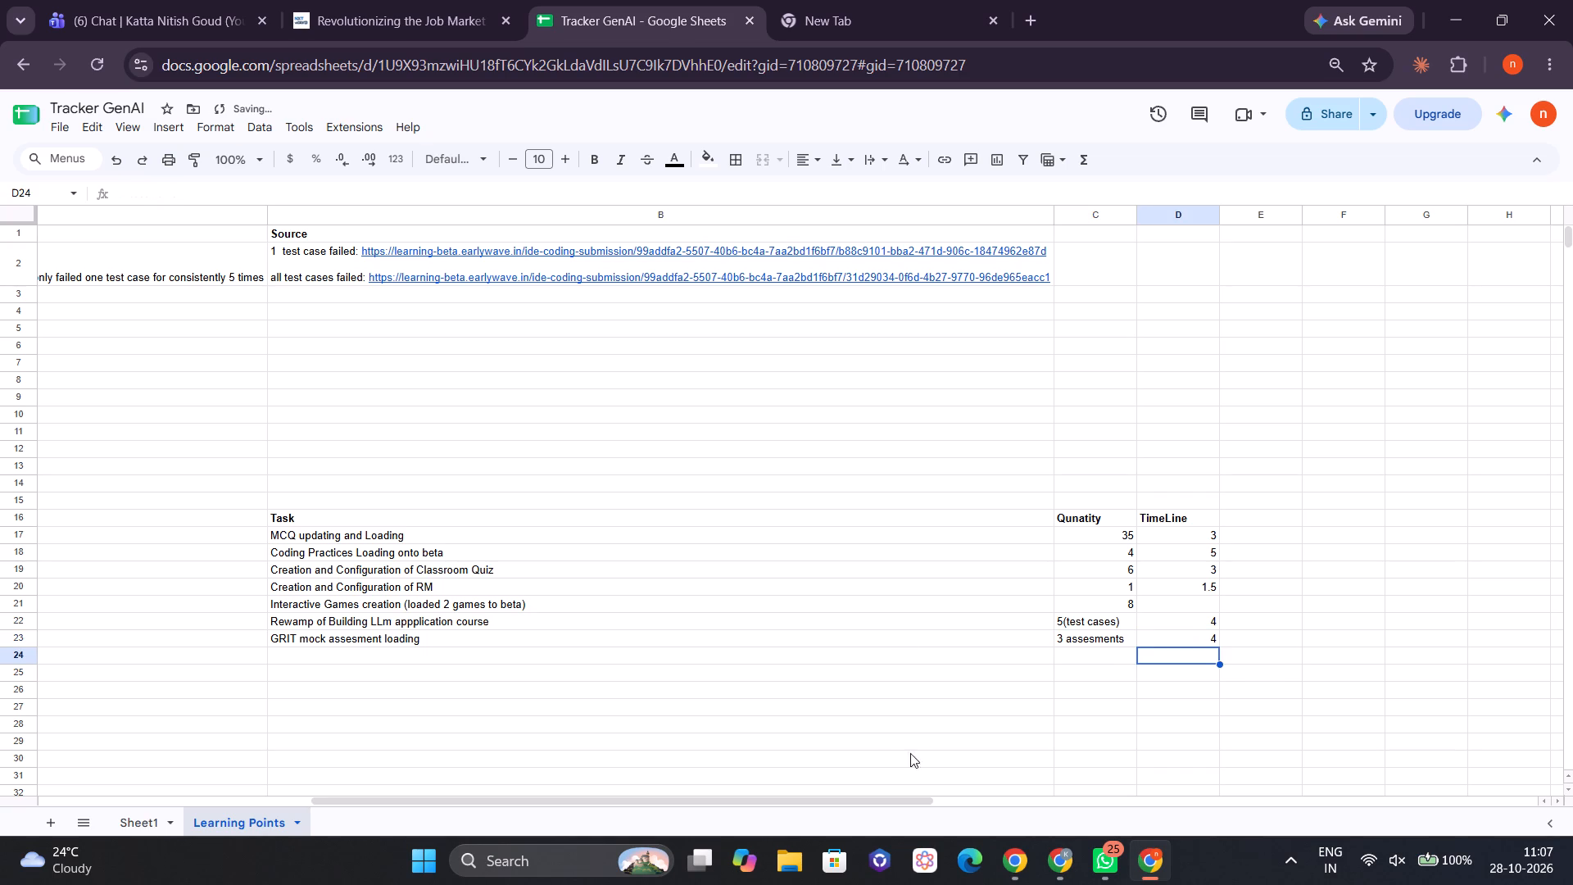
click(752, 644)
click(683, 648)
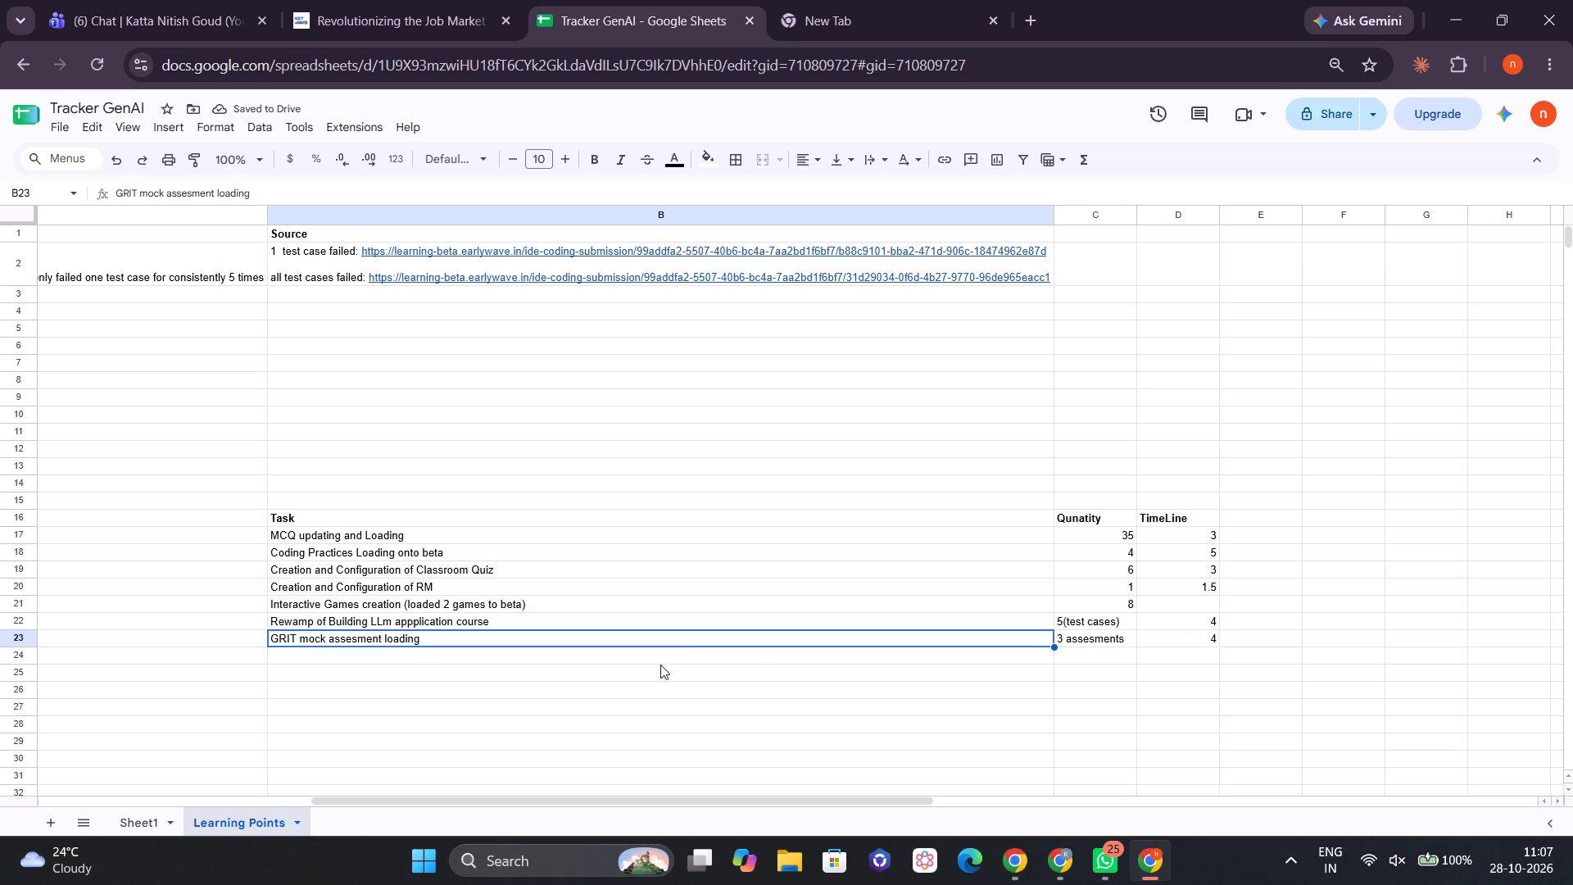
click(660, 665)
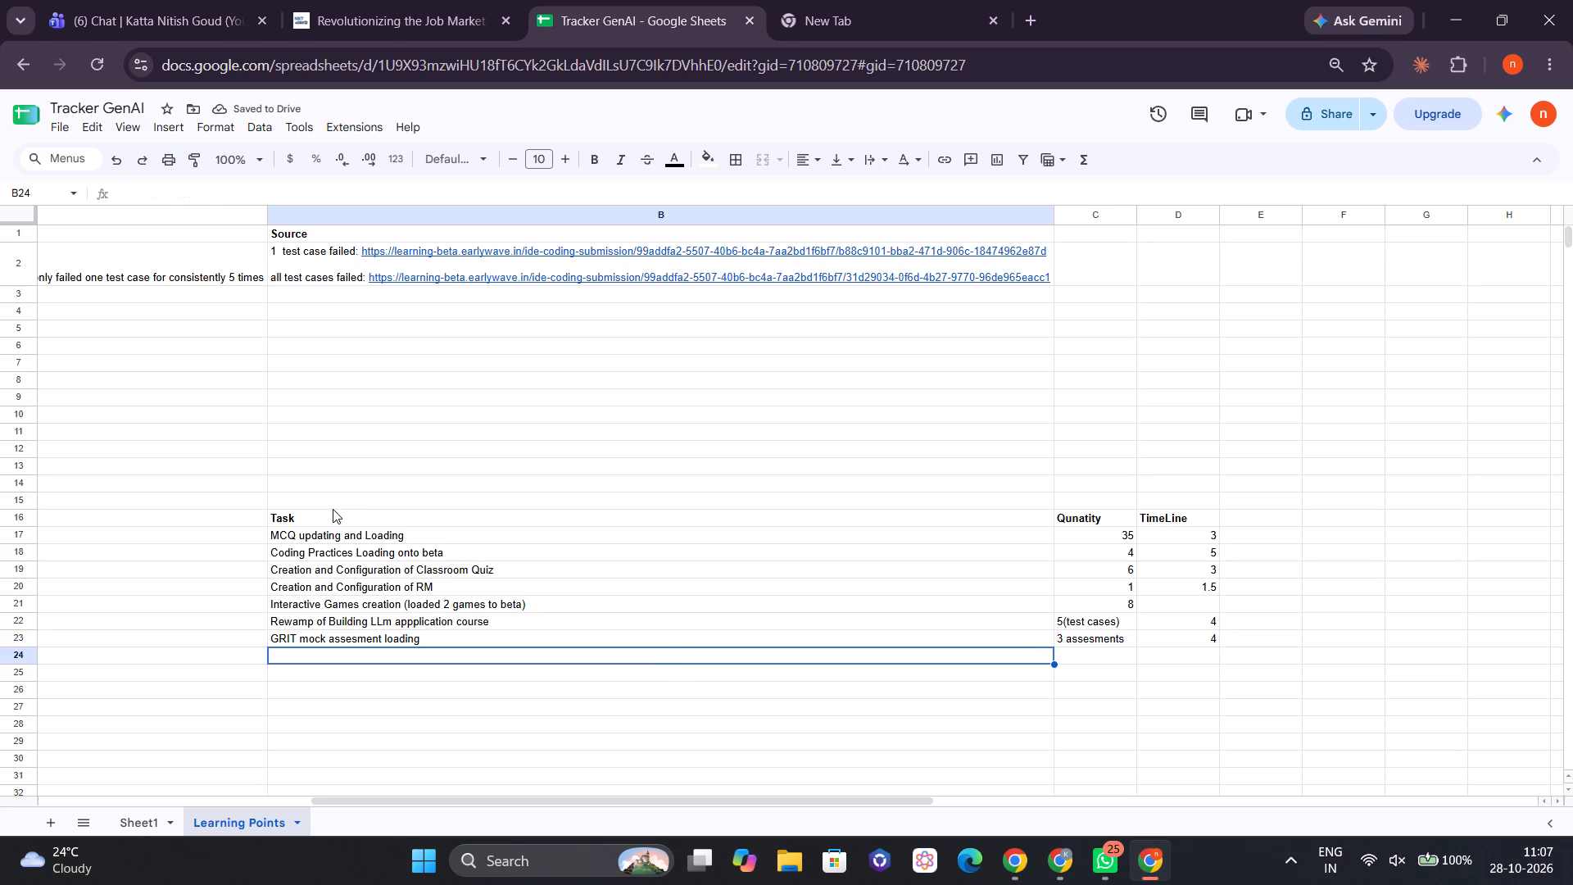
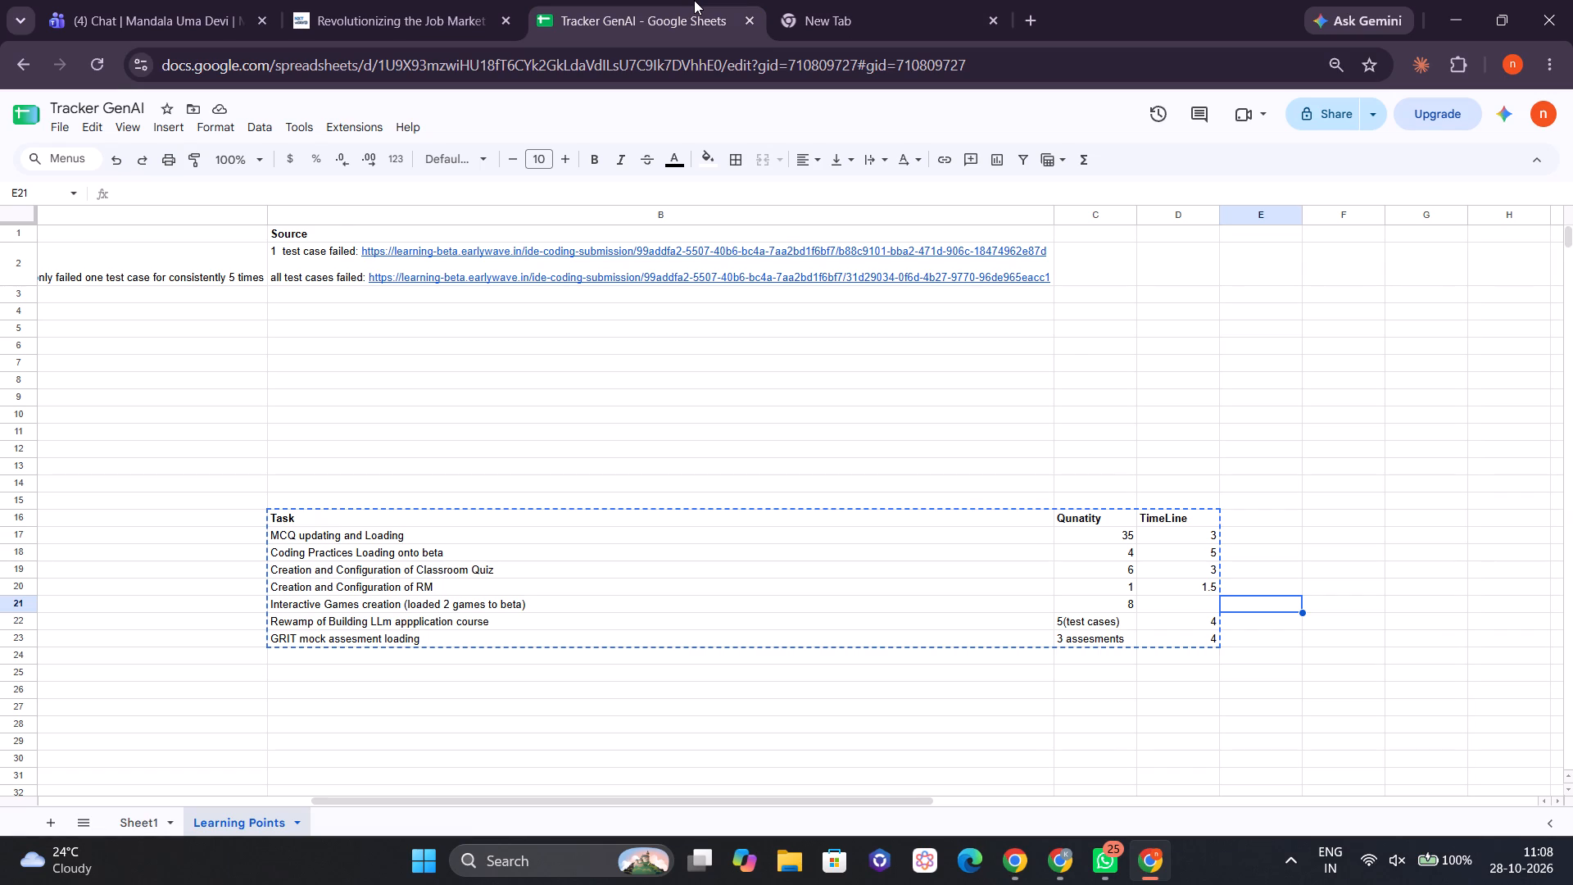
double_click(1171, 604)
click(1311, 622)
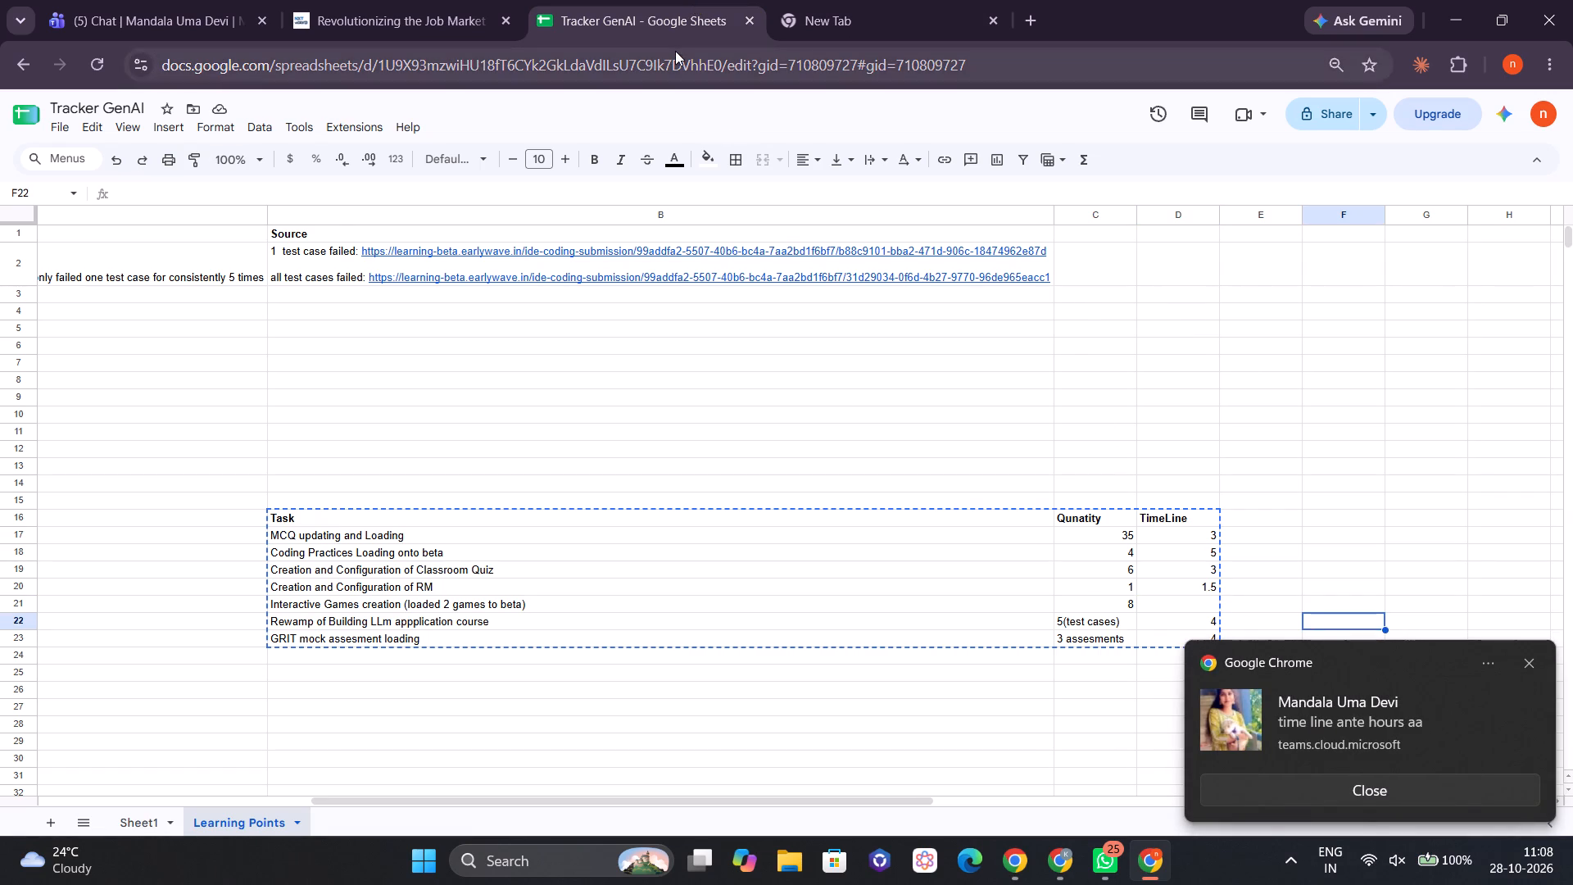
Switch to the learning-beta course page showing Classroom Quiz A.
click(375, 0)
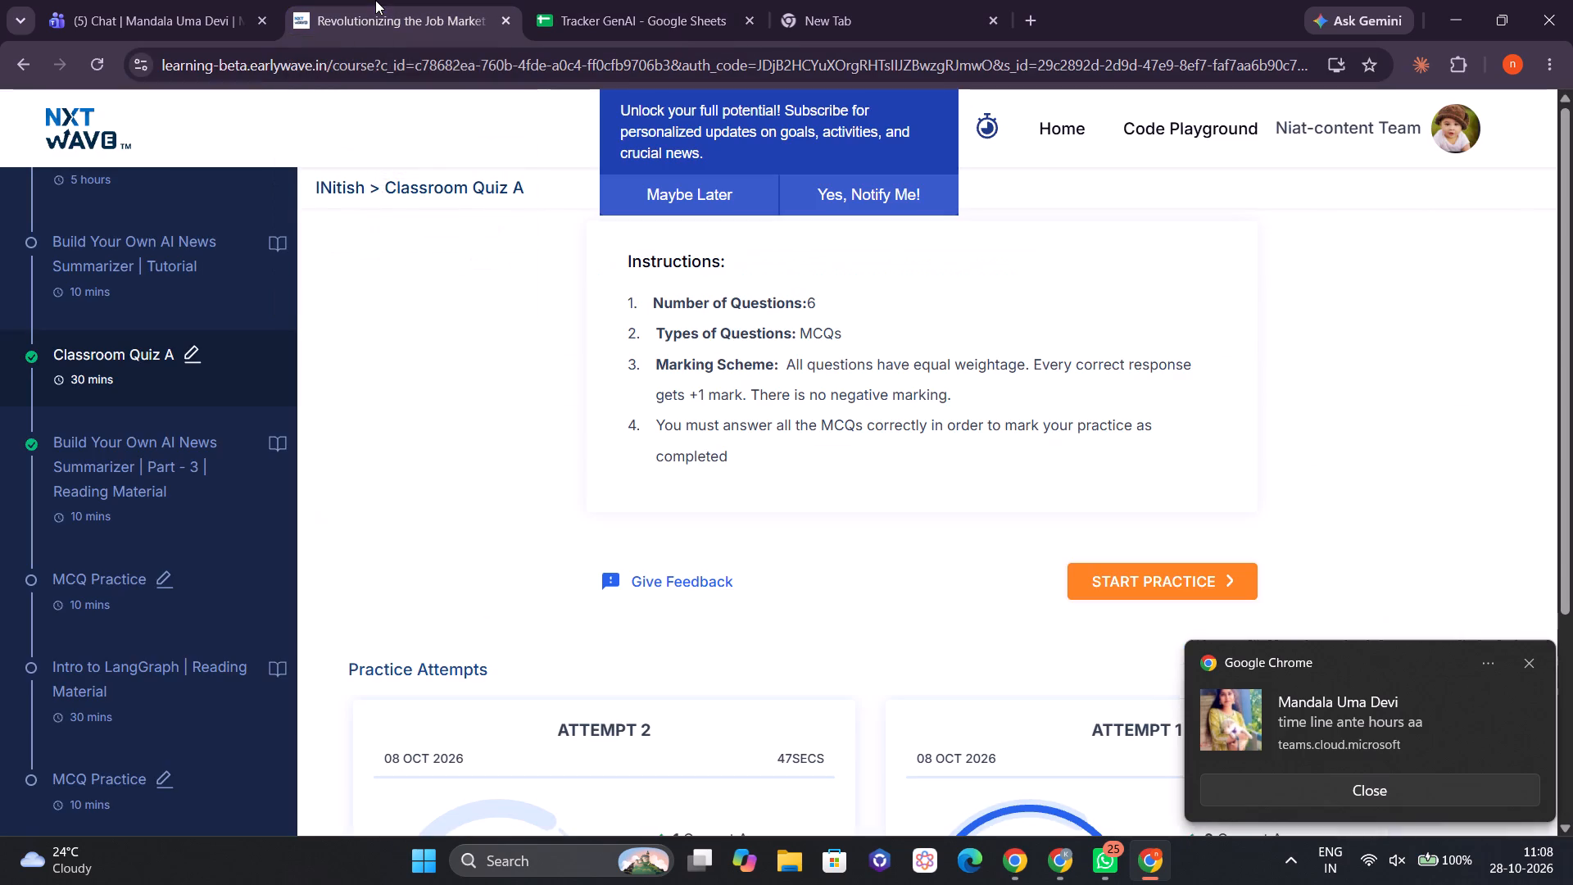
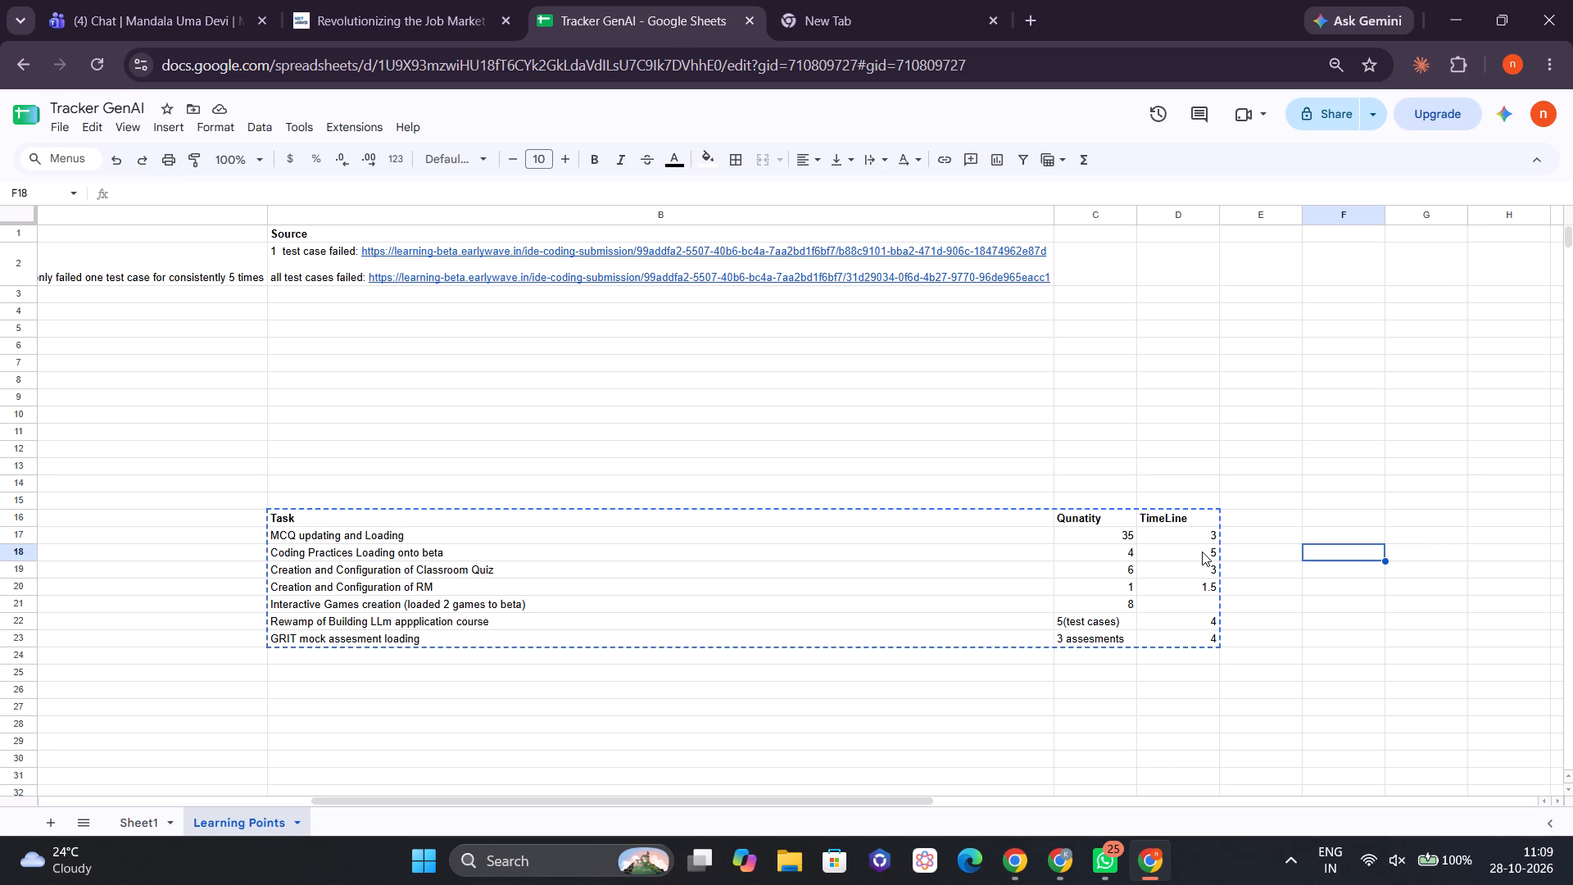
Check the TimeLine entries for the MCQ, coding practices, Classroom Quiz and RM tasks in the Learning Points table.
click(1198, 548)
click(1192, 537)
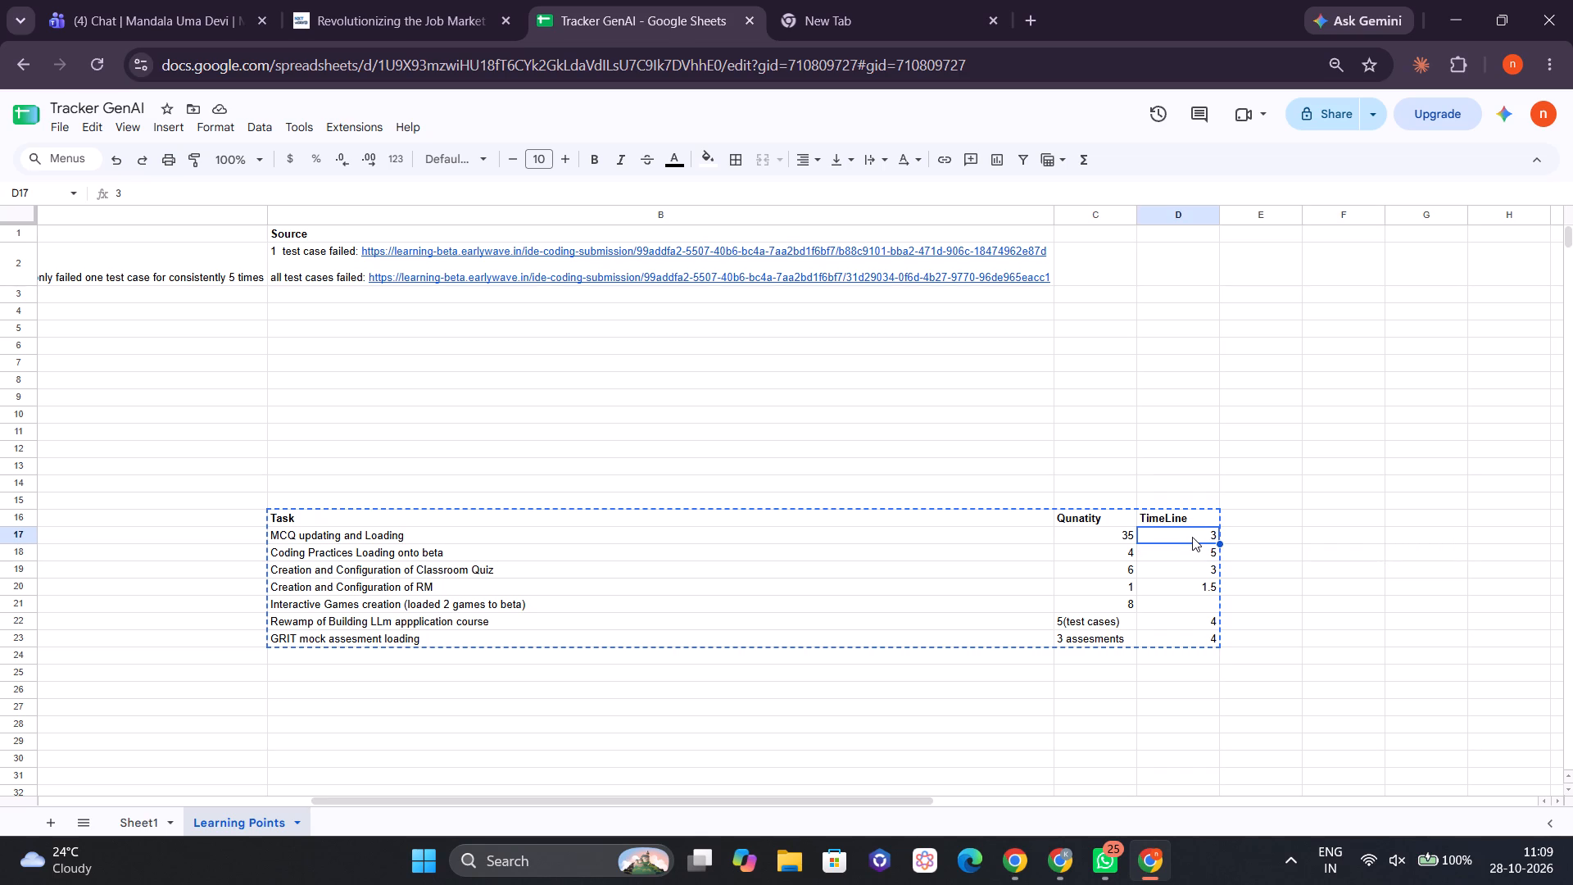
click(1205, 542)
click(1198, 553)
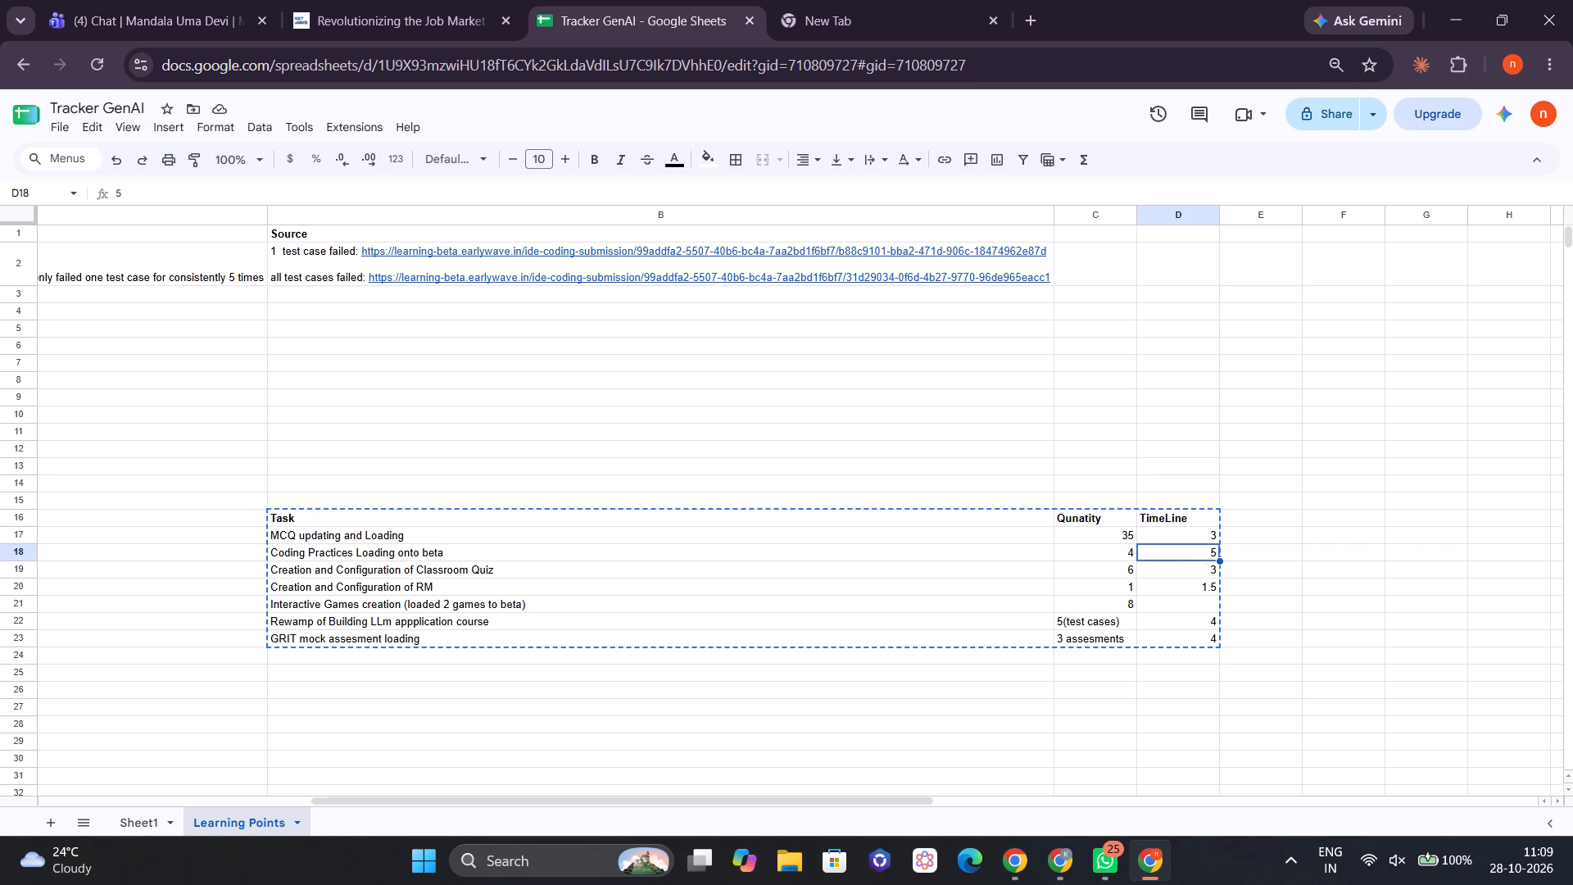
click(1200, 568)
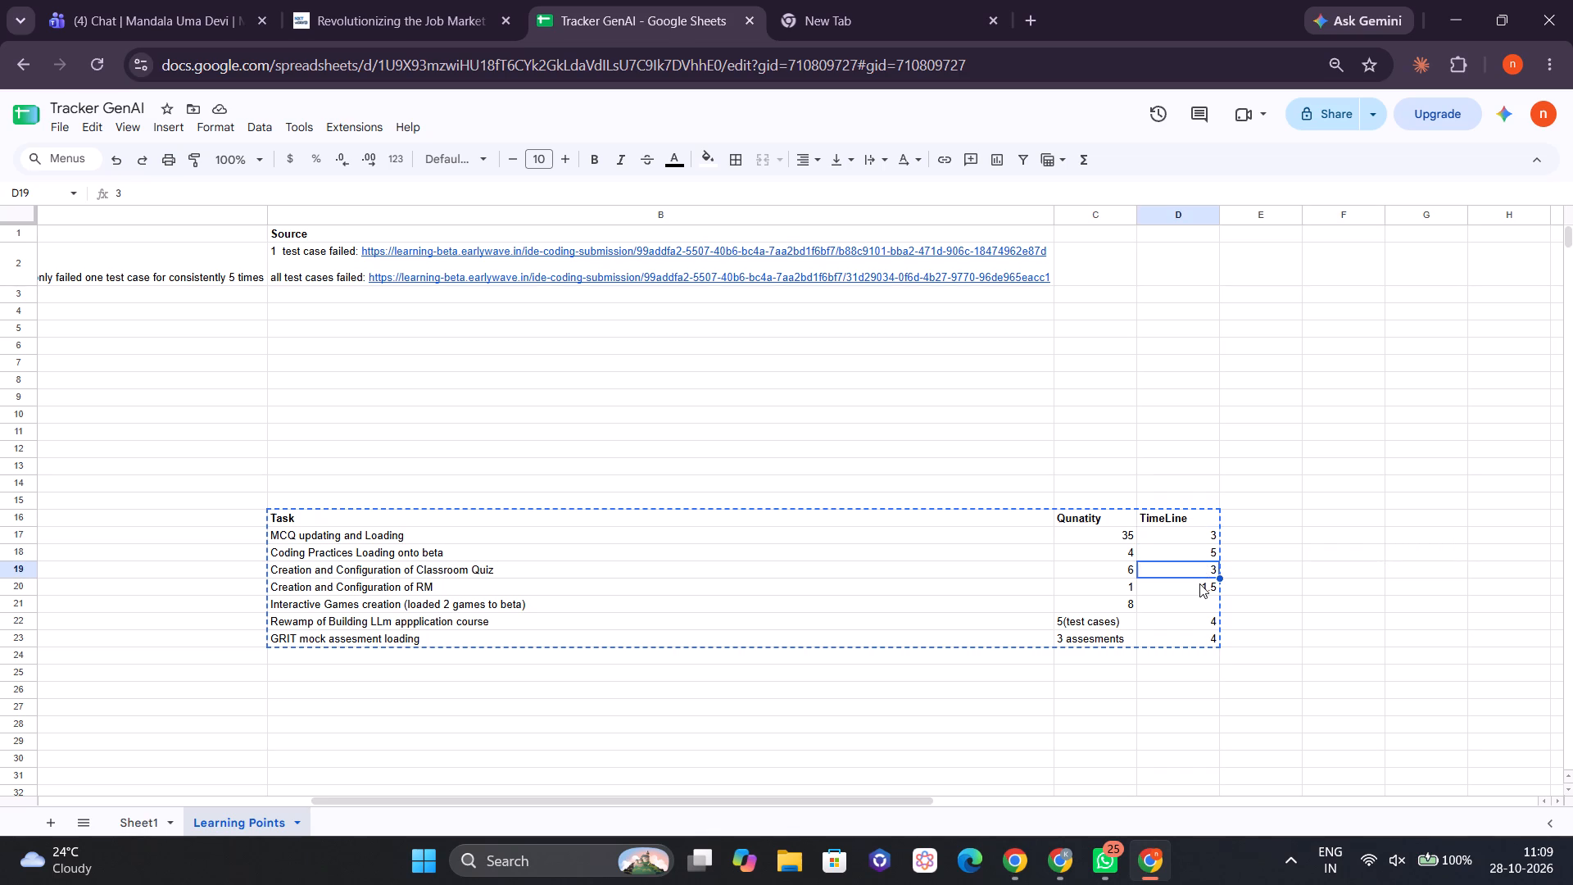
click(1199, 583)
click(1278, 442)
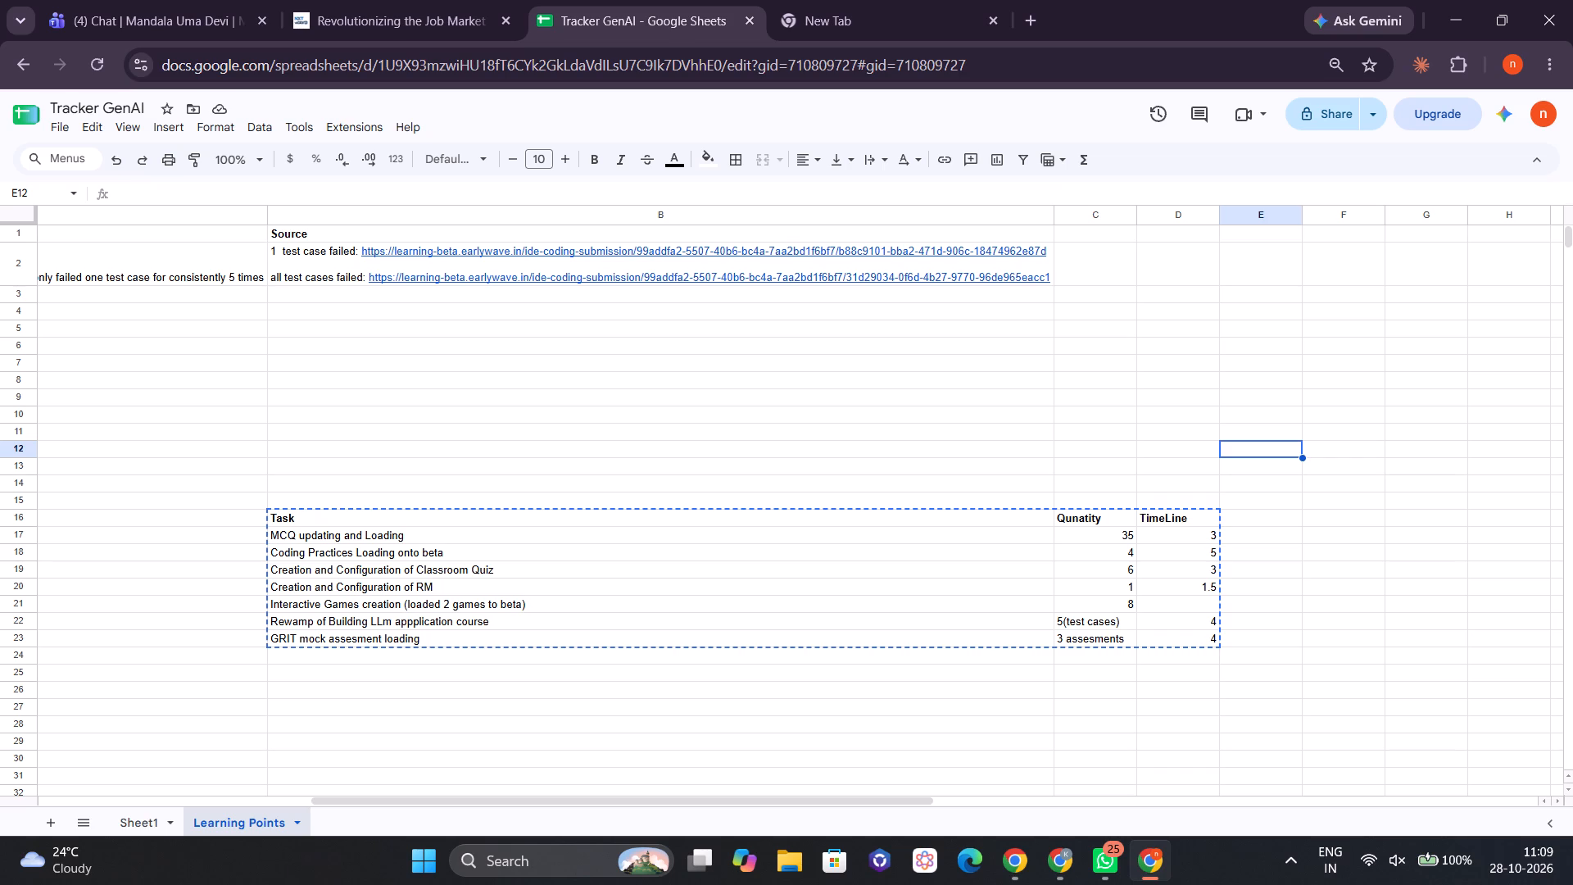
click(415, 0)
click(605, 0)
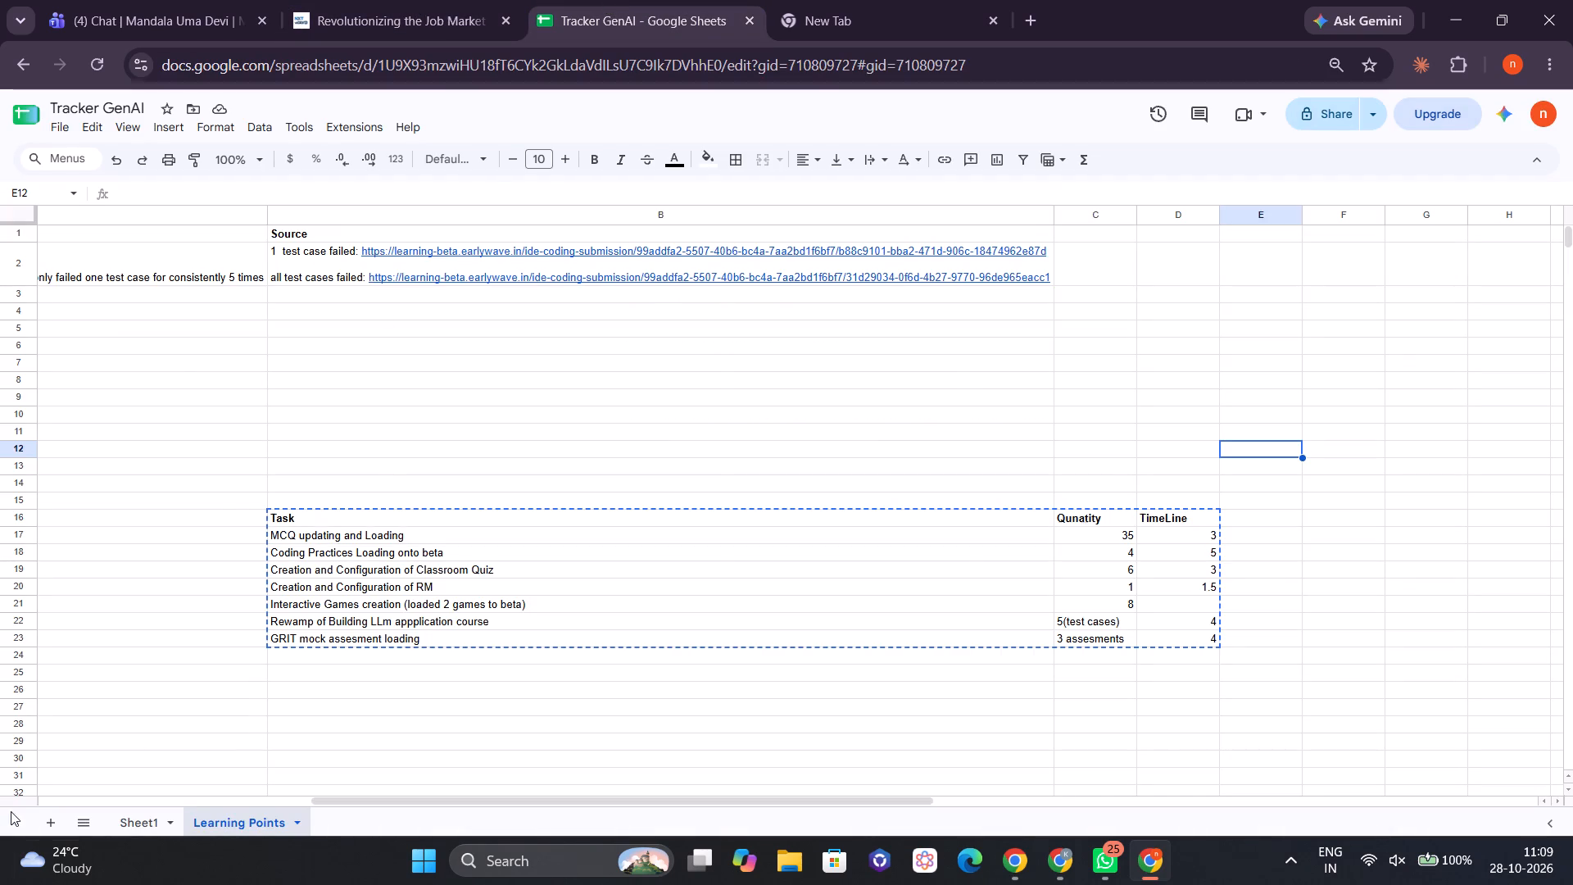
Examine the action items, timelines and EoD reports for October 12 to 16 on Sheet1, including the gamification work.
click(153, 821)
scroll(788, 585, up, 1)
scroll(788, 585, right, 1)
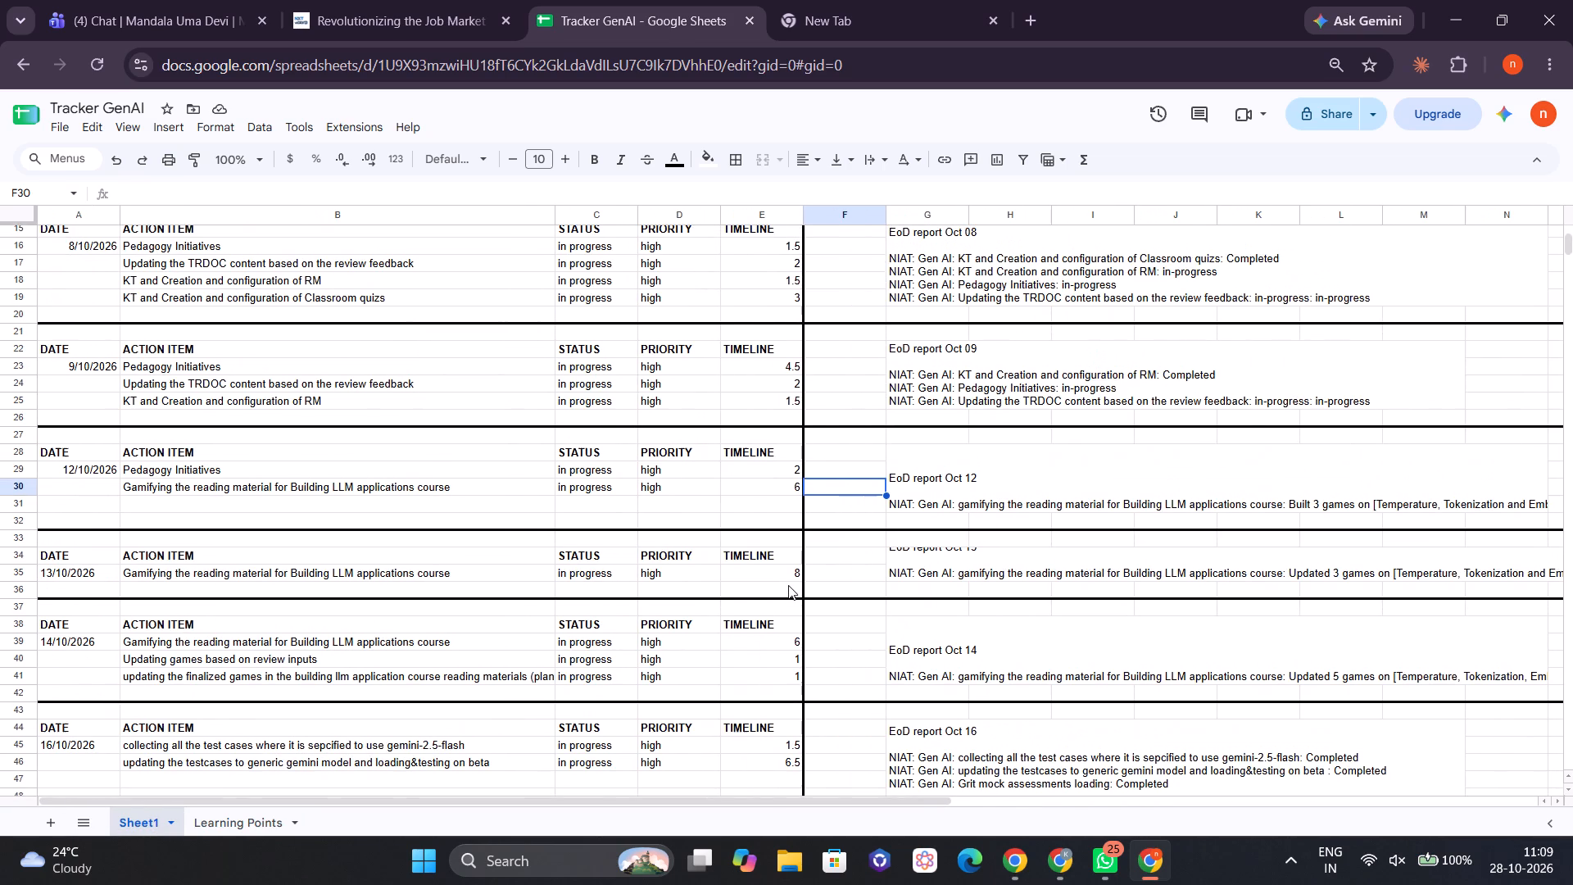
click(971, 474)
click(1037, 554)
scroll(1037, 554, down, 1)
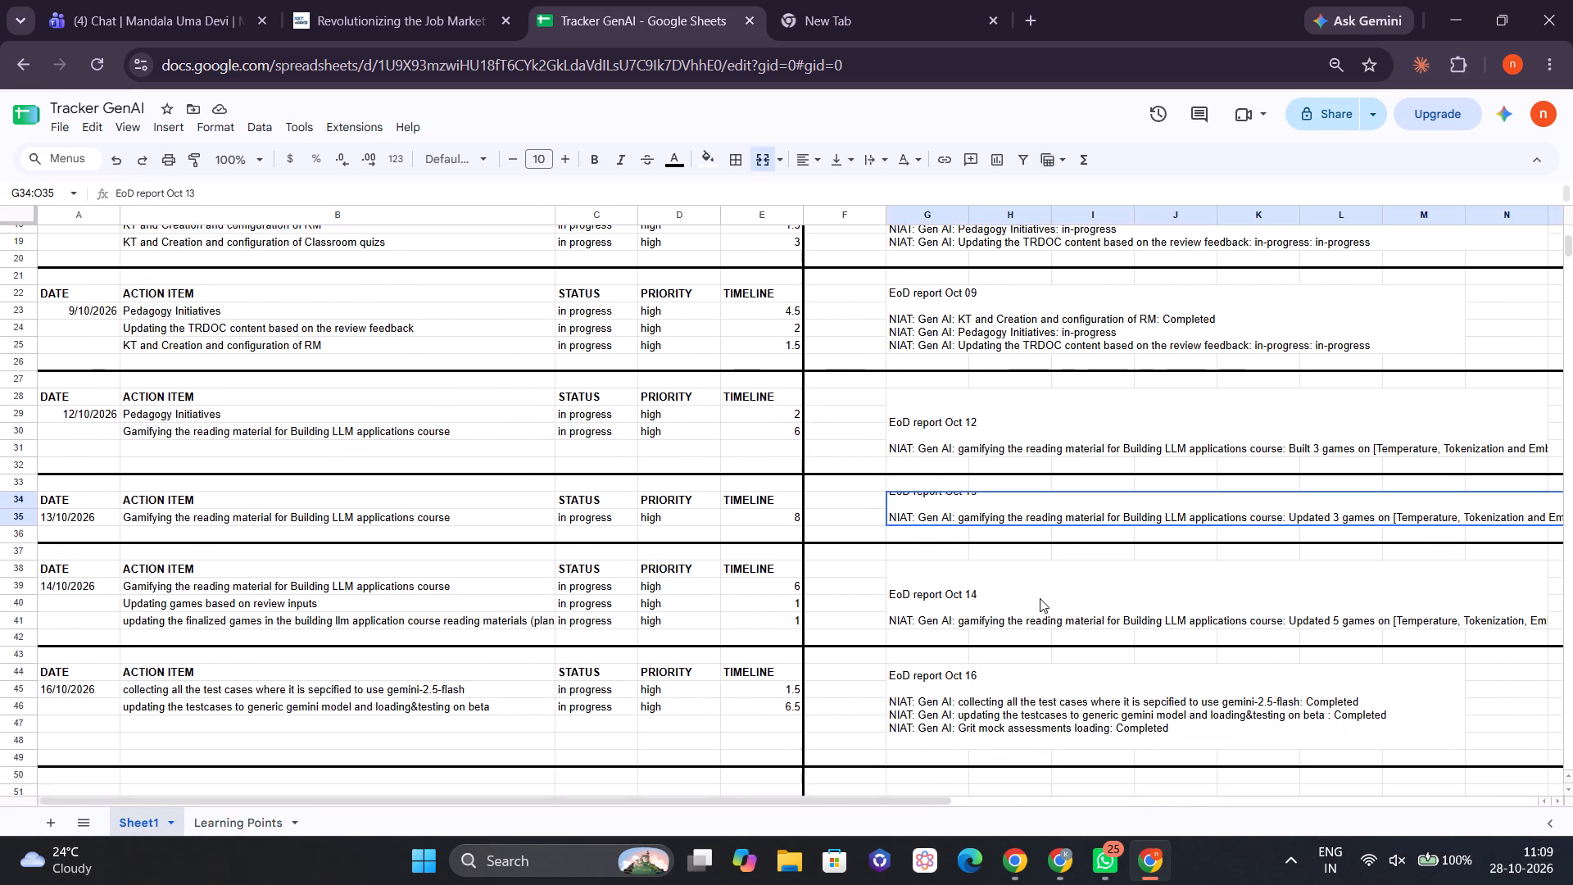
click(1040, 601)
scroll(1040, 601, down, 1)
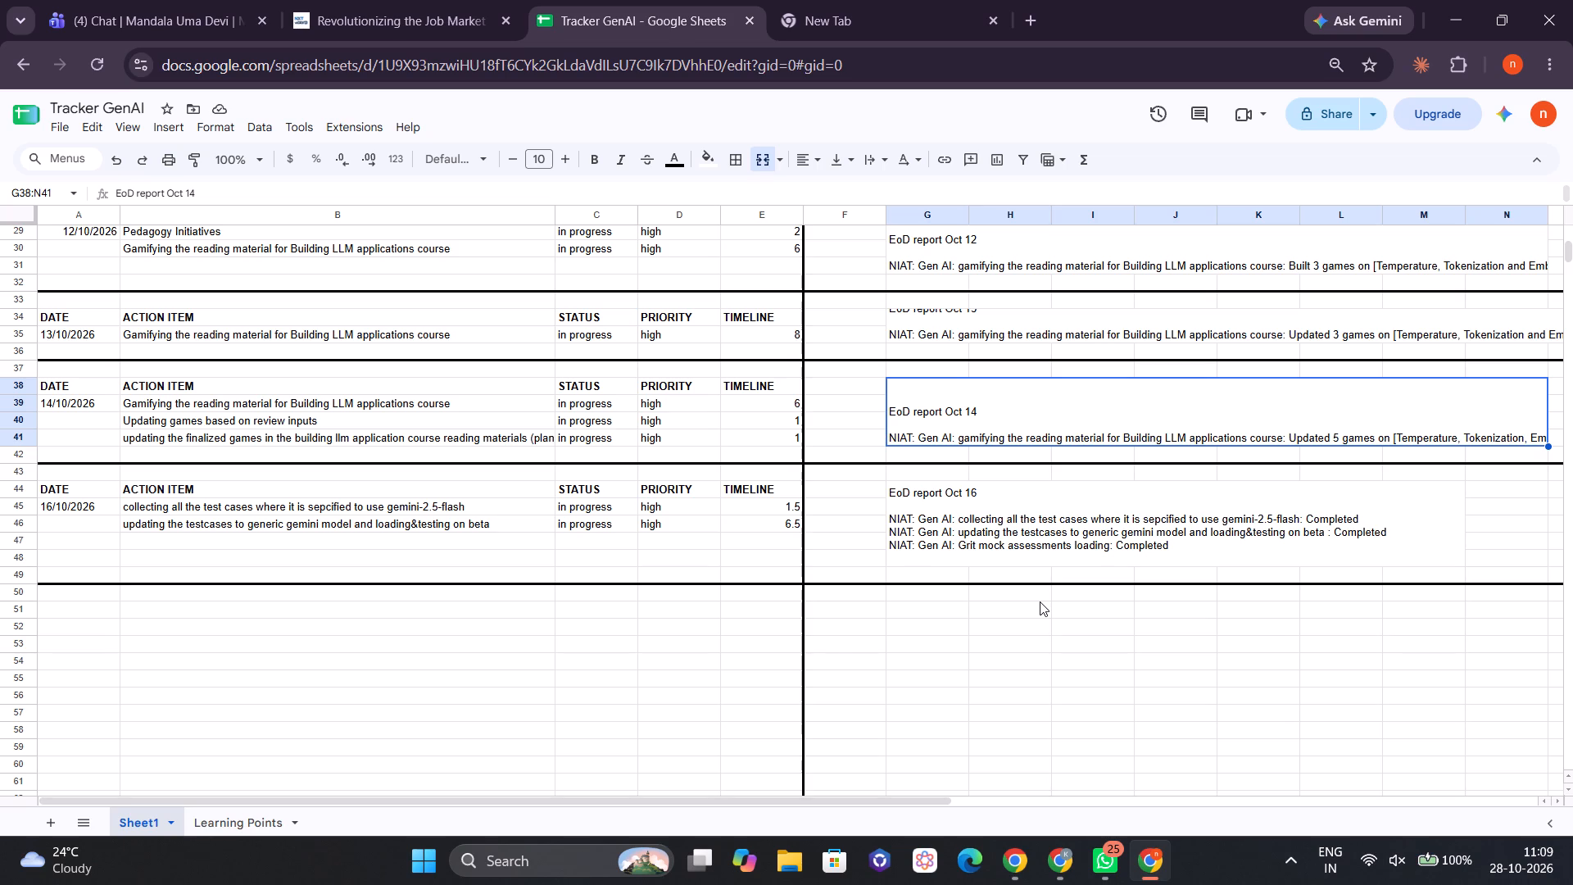
right_click(935, 610)
click(935, 610)
click(913, 613)
drag(913, 613, 1183, 745)
click(1183, 745)
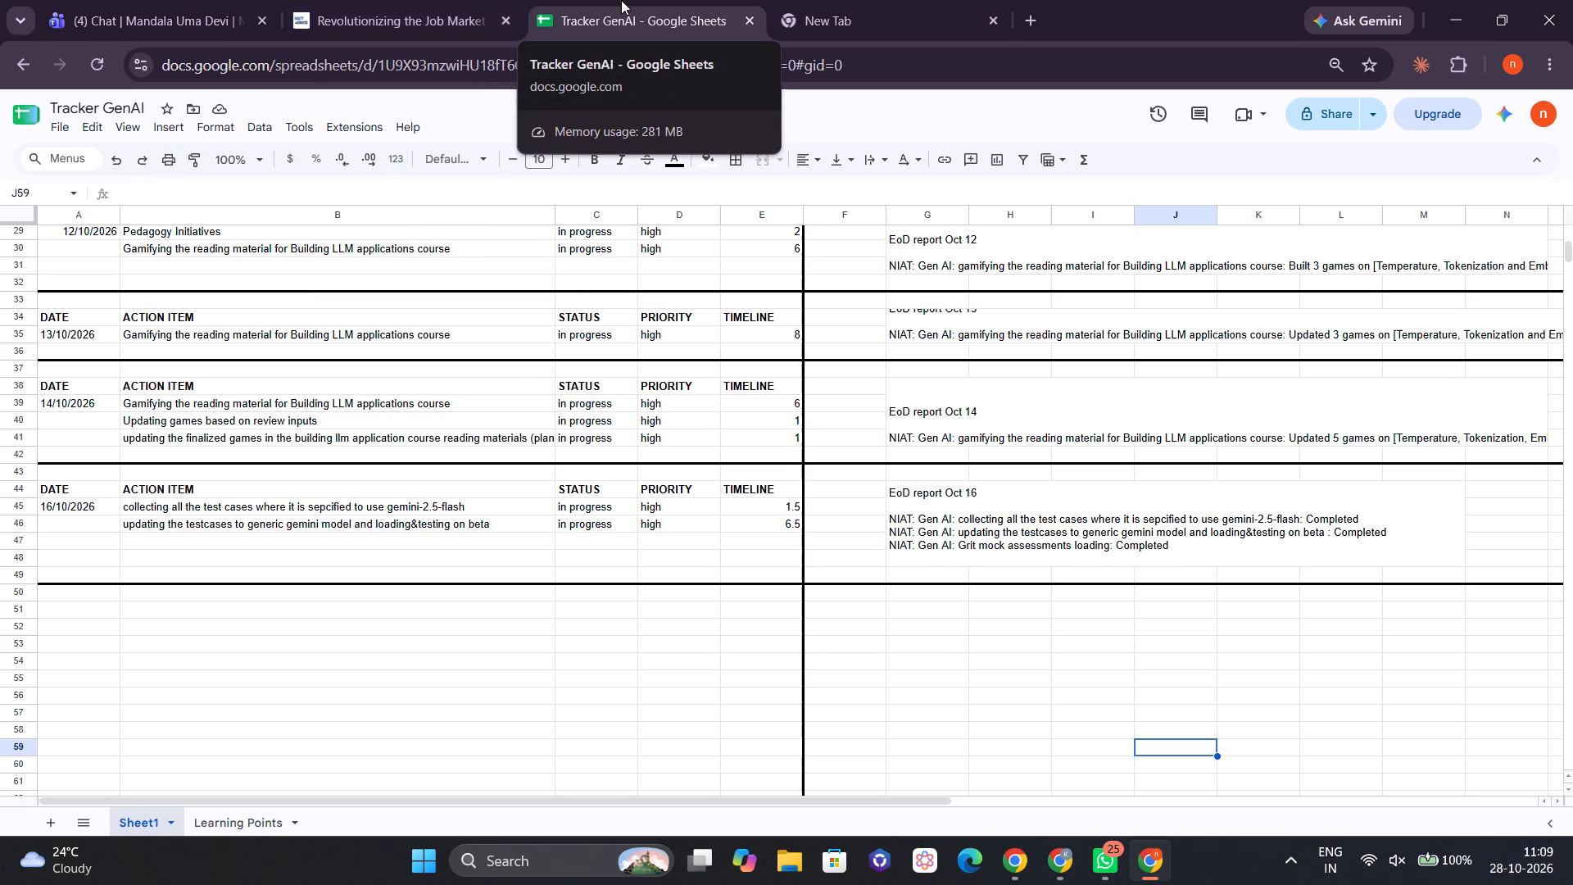
On the Learning Points sheet, enter 36 as the TimeLine for Interactive Games creation.
click(242, 819)
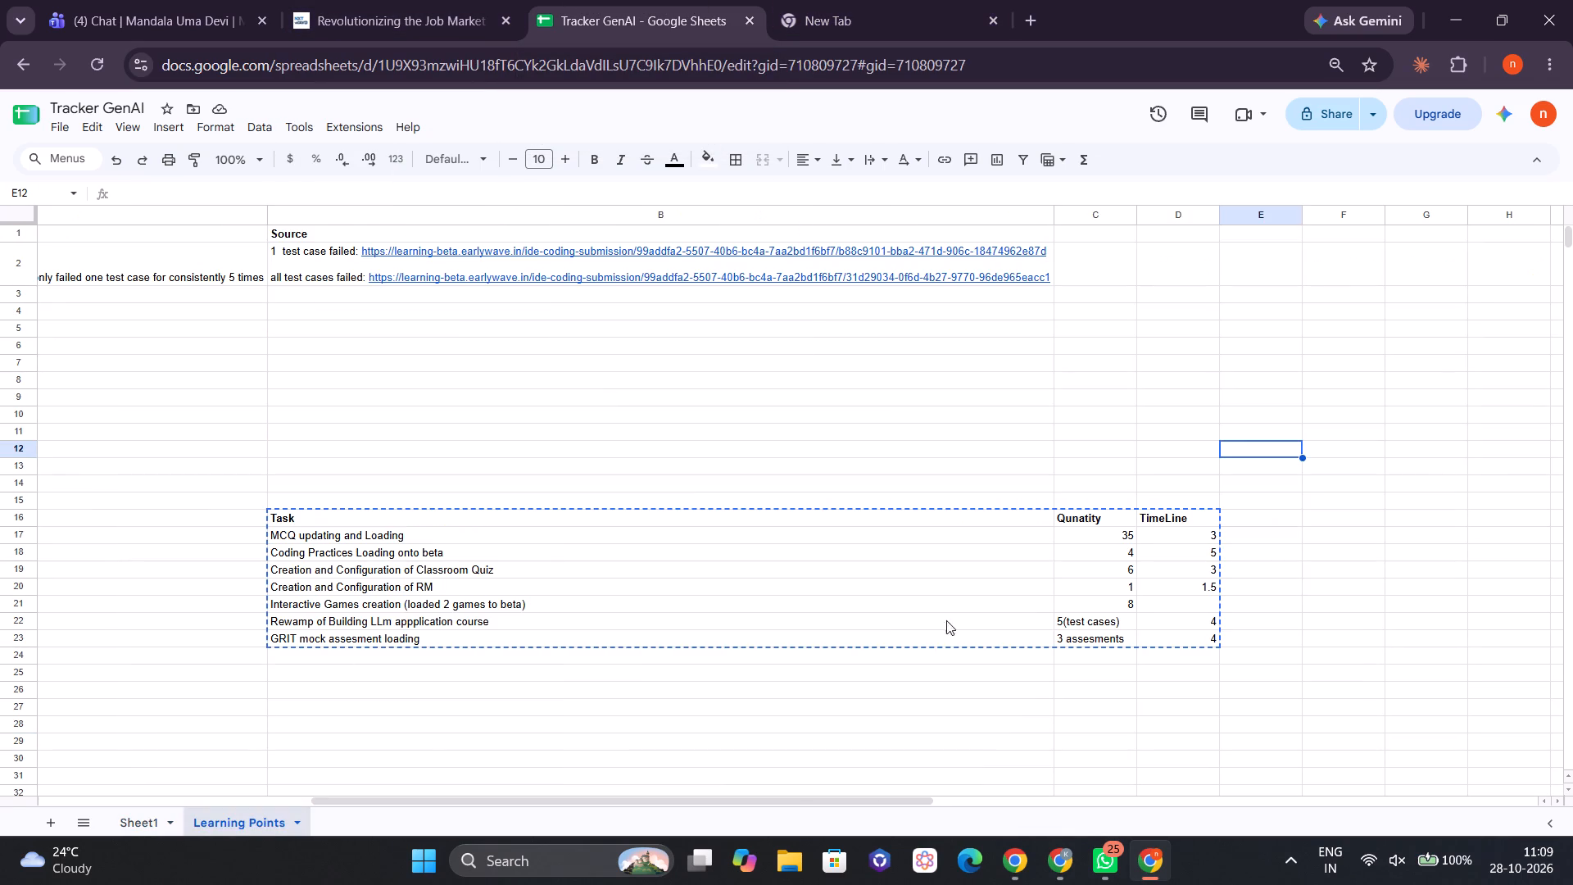
click(1199, 604)
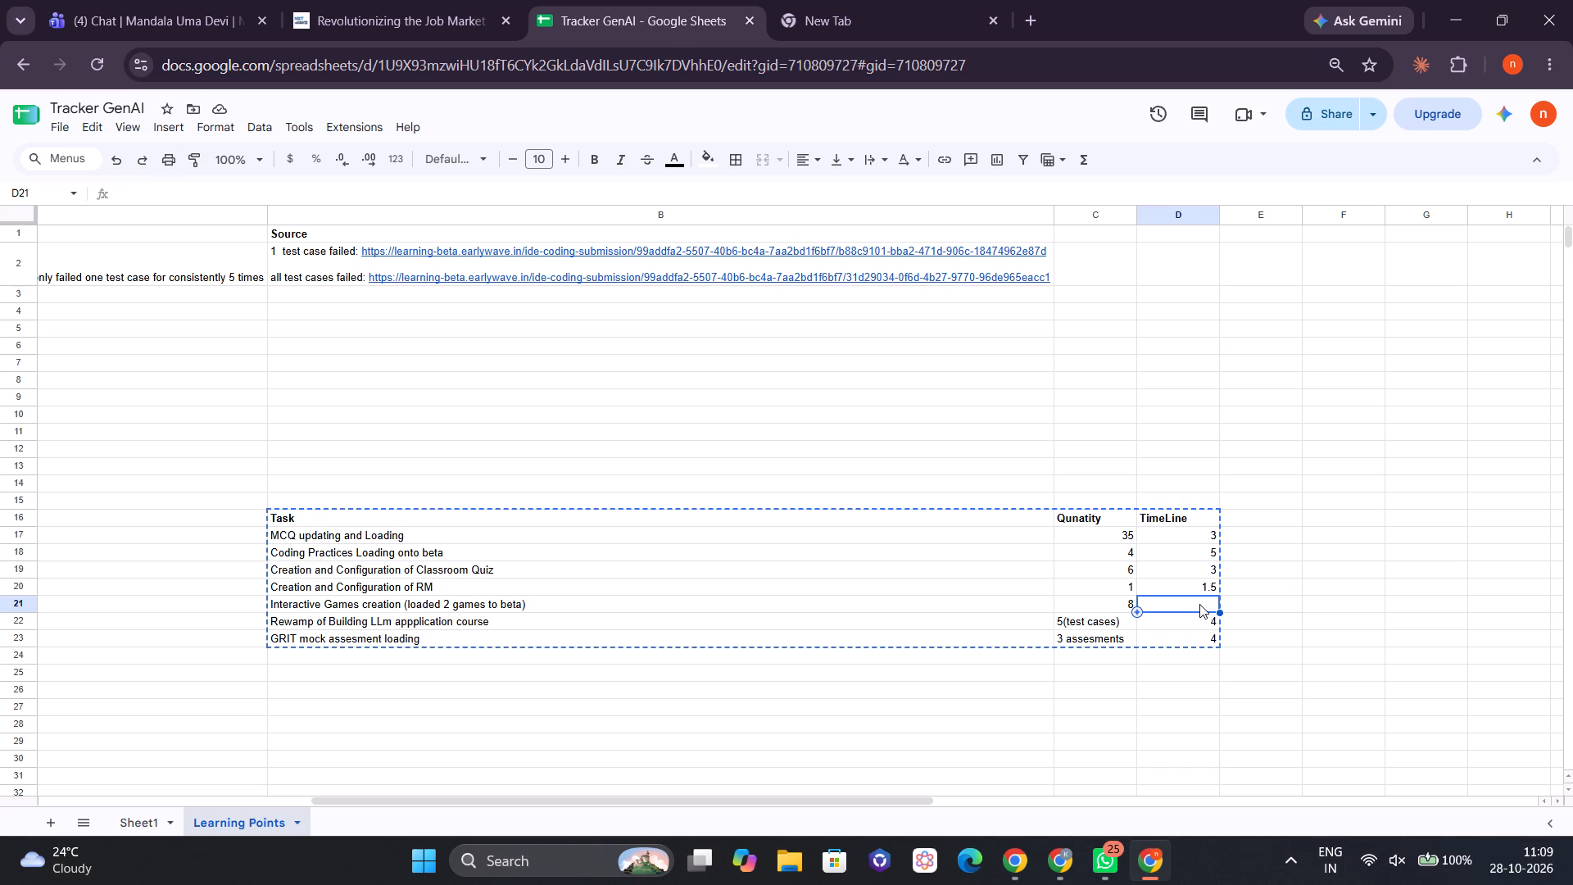
text(36)
key(Return)
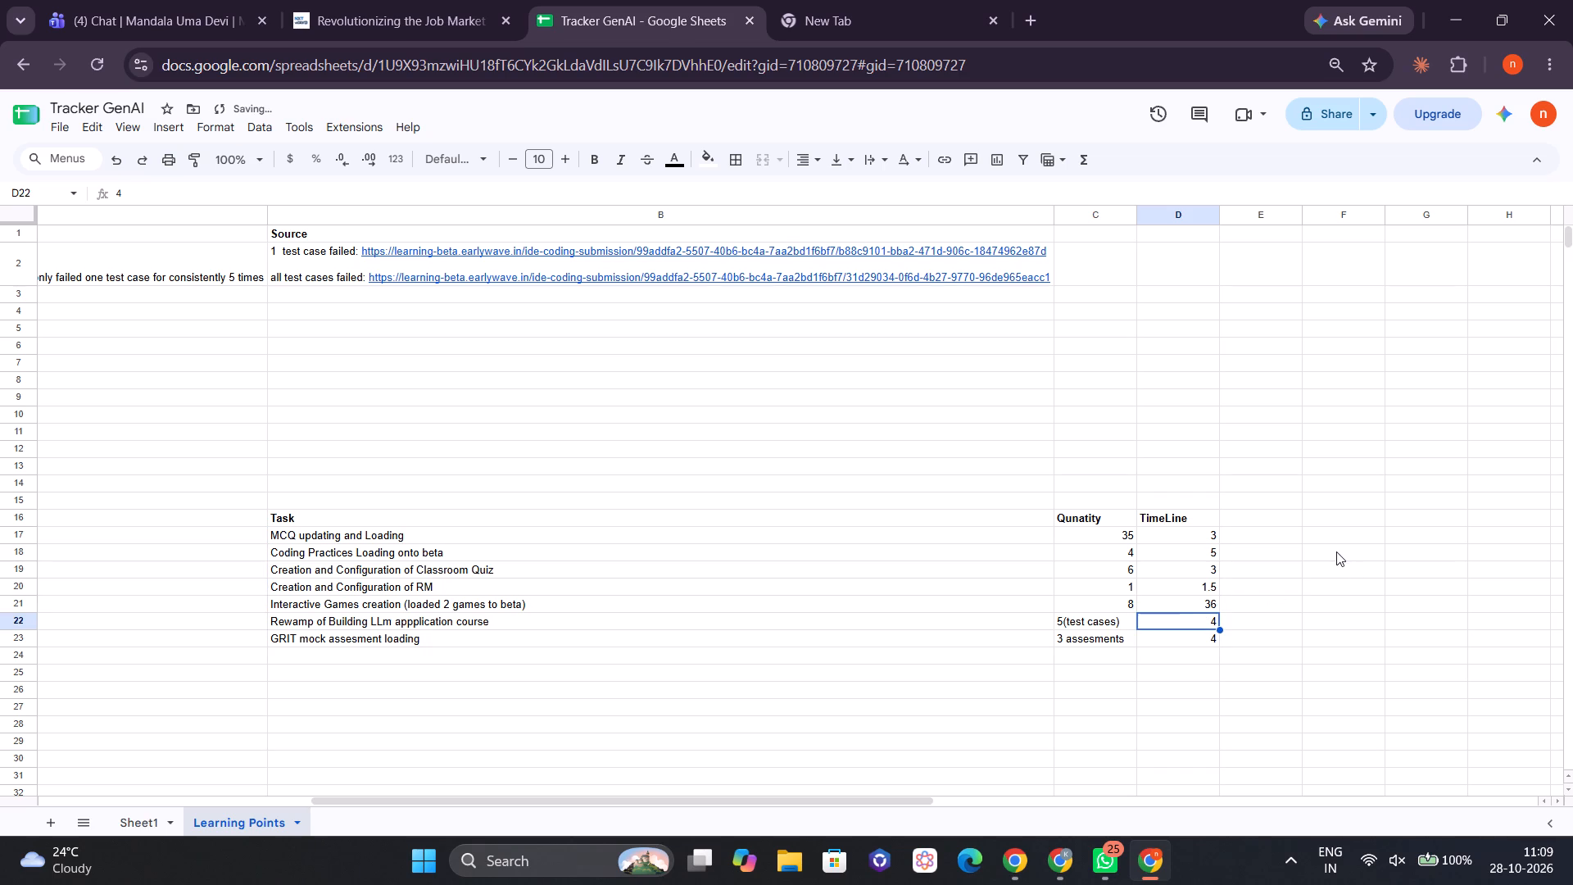
Set the TimeLine values to 5 for MCQ updating, 8 for Coding Practices, 6 for Classroom Quiz and 3 for RM.
click(1197, 526)
click(1198, 535)
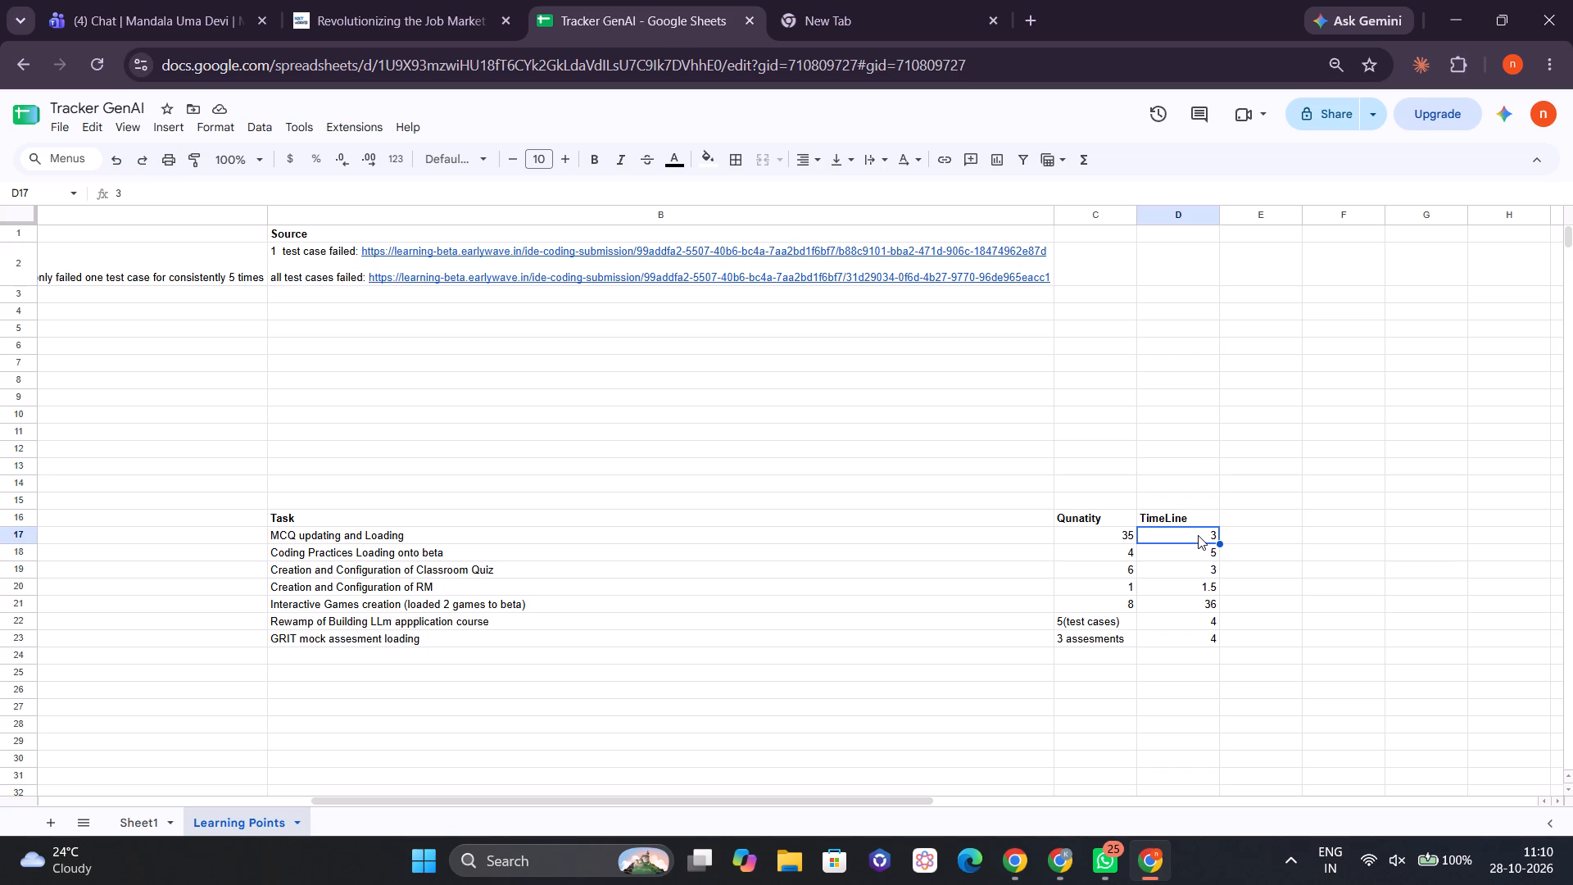
key(5)
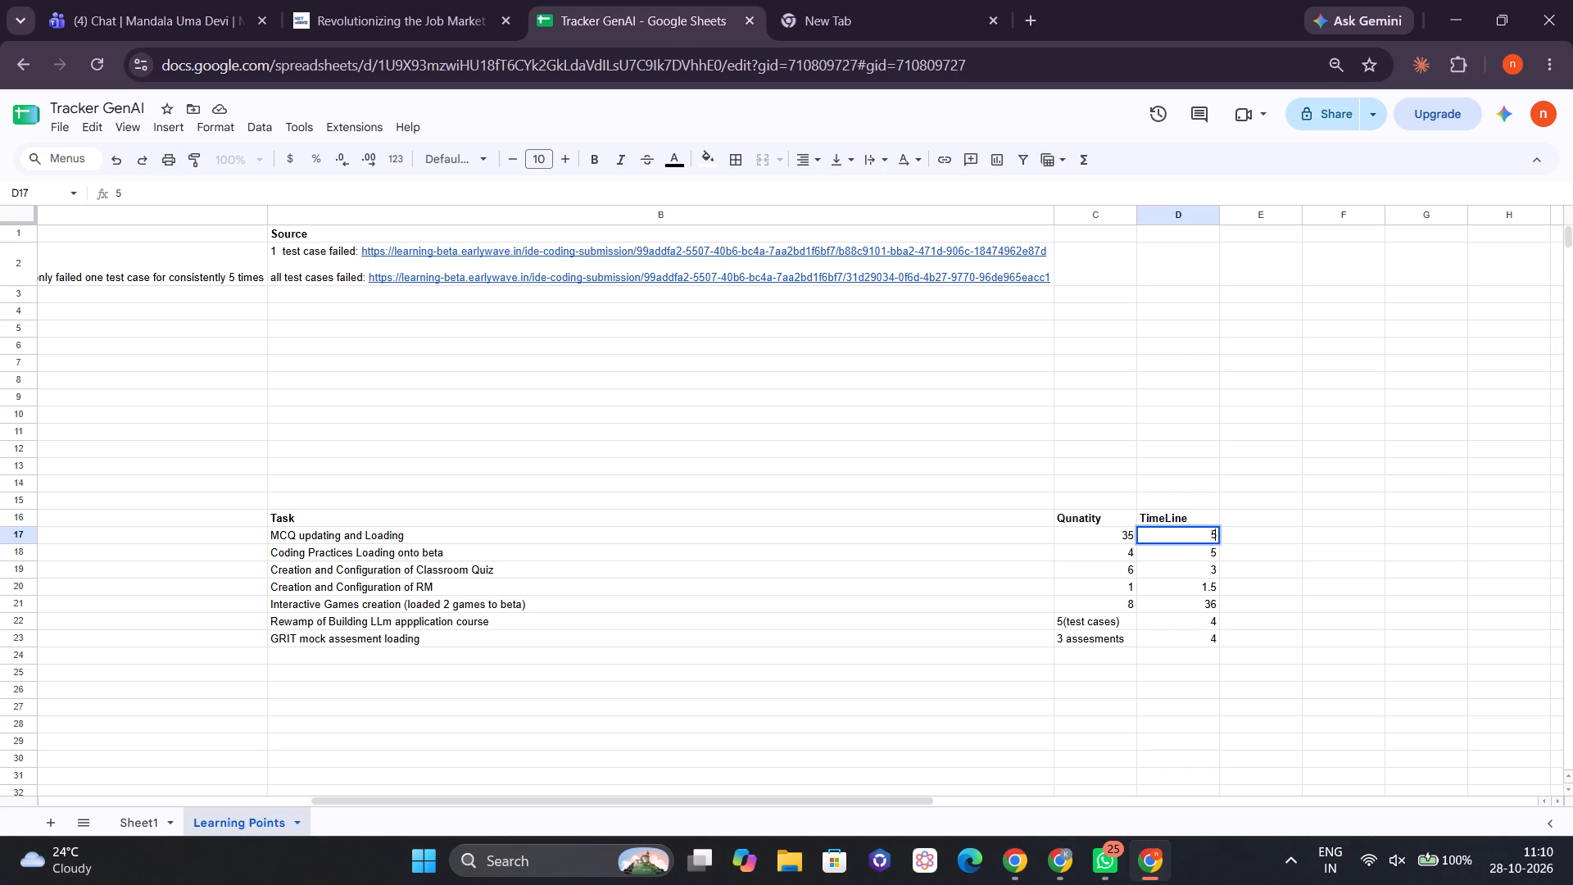
key(Return)
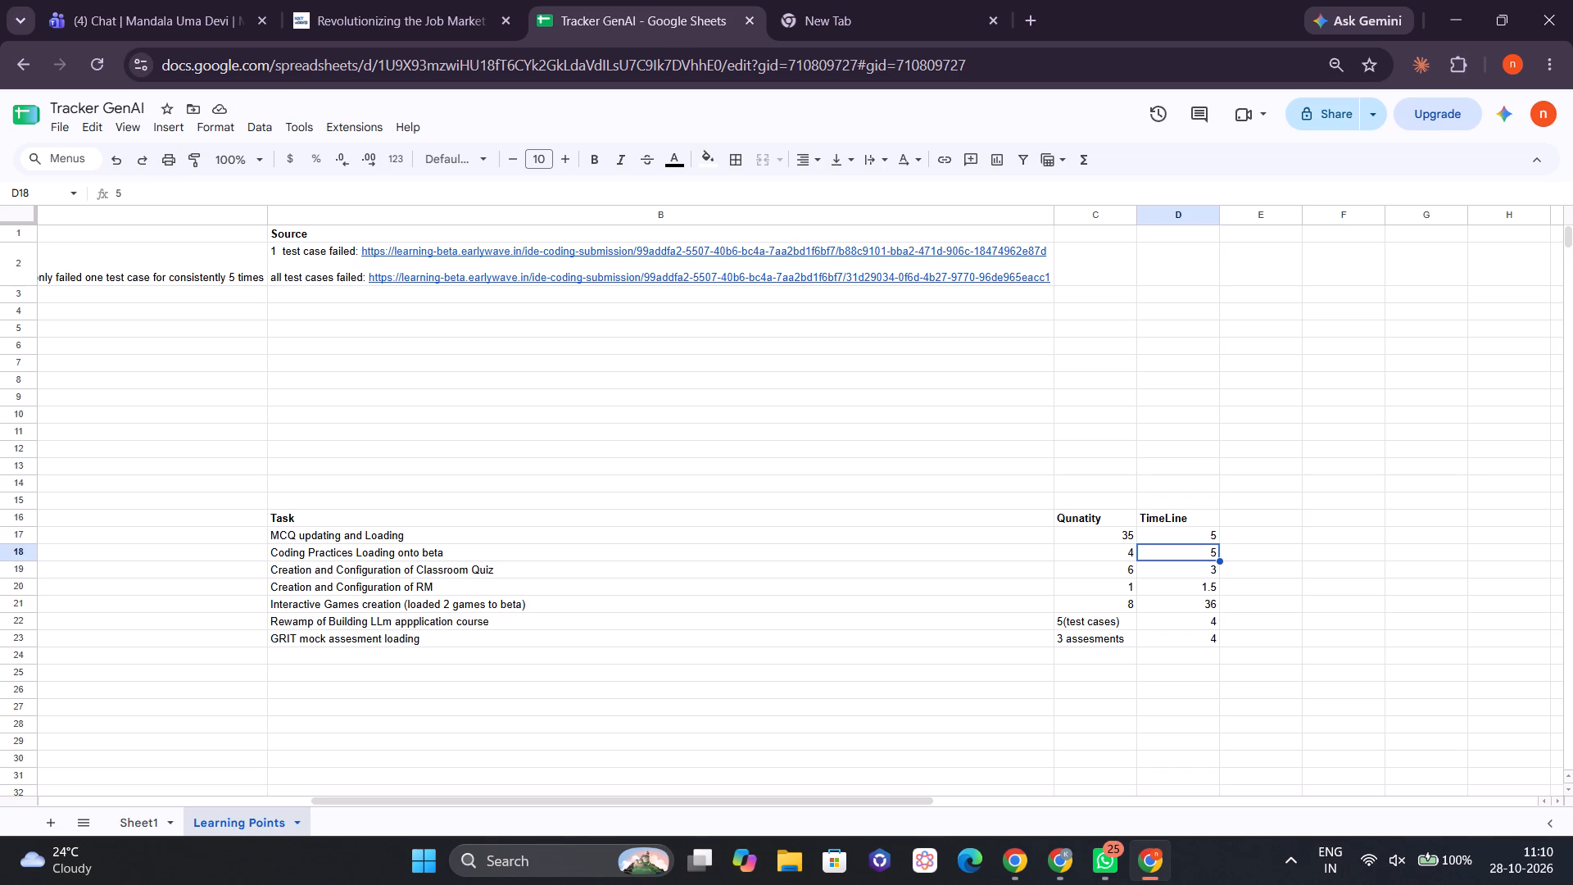
key(8)
key(Return)
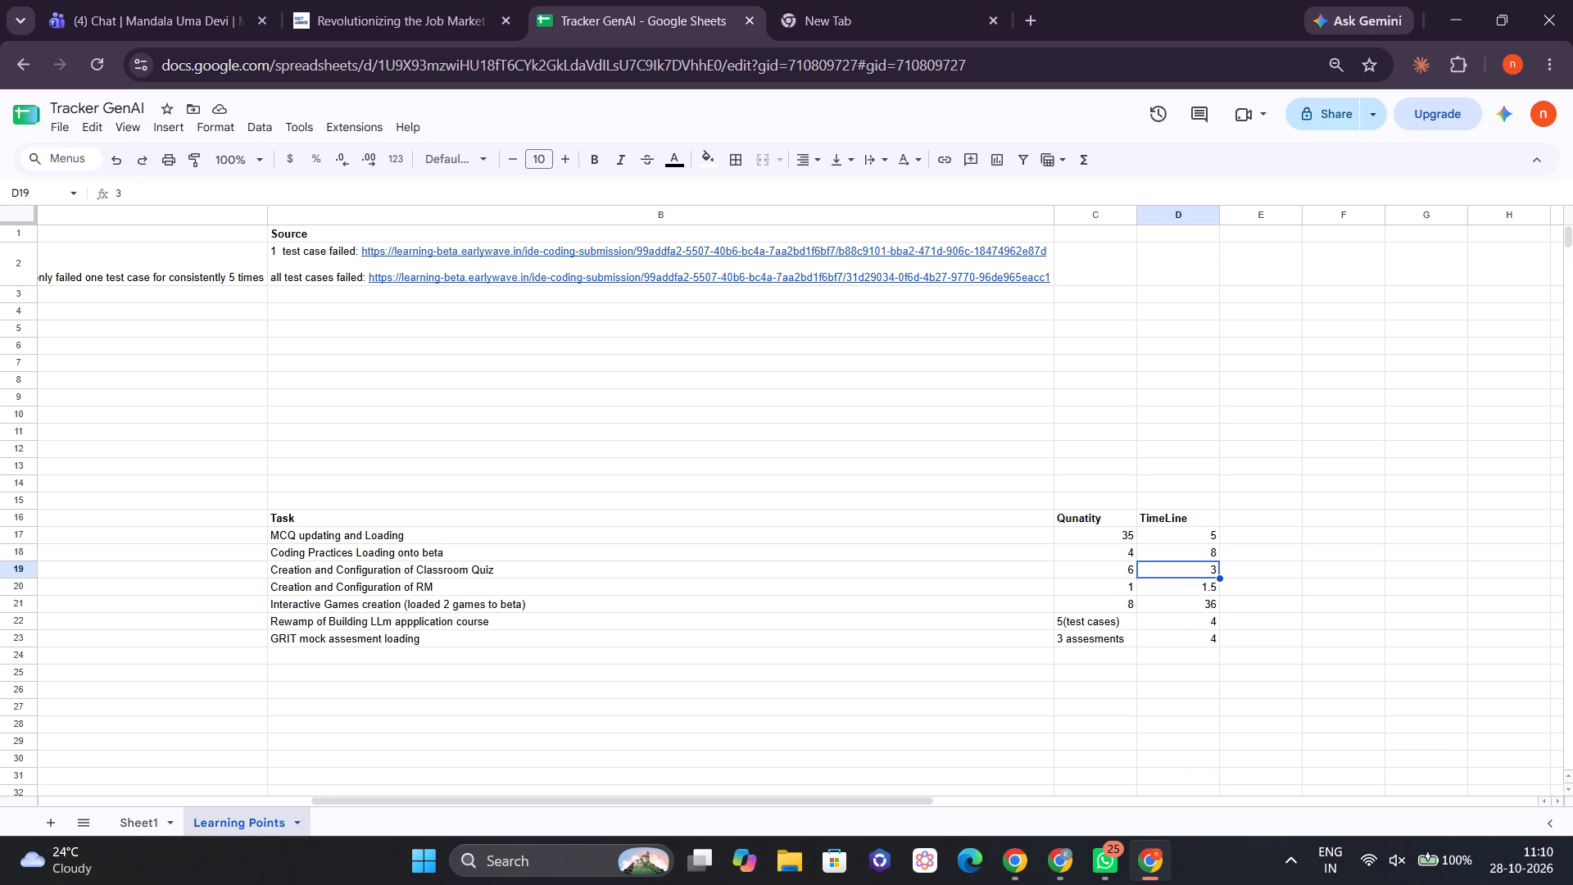
key(6)
key(Return)
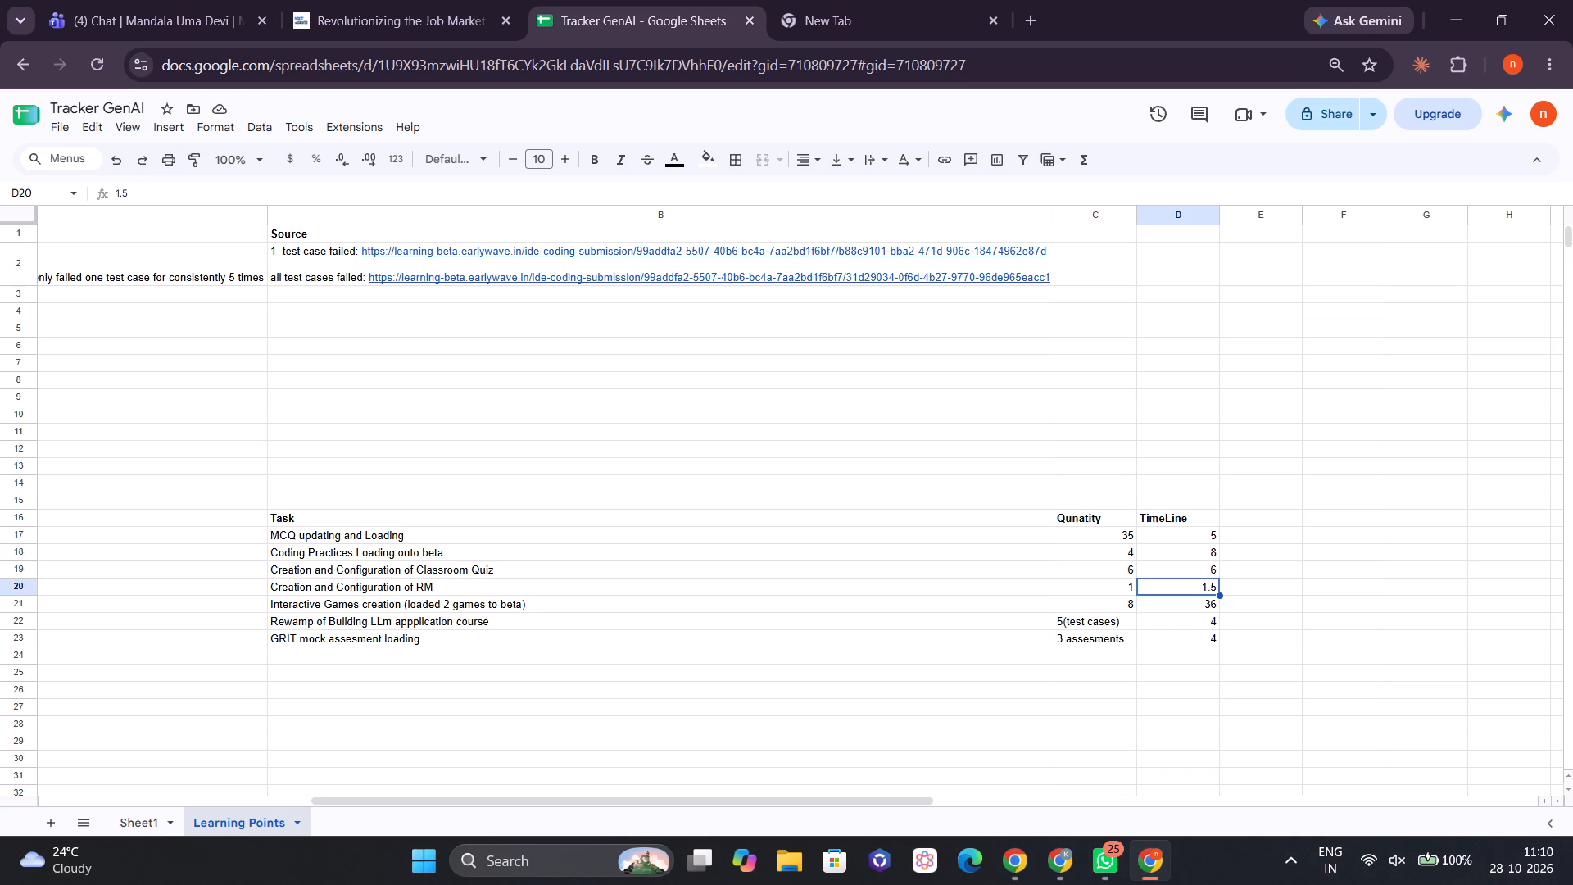
key(3)
key(Return)
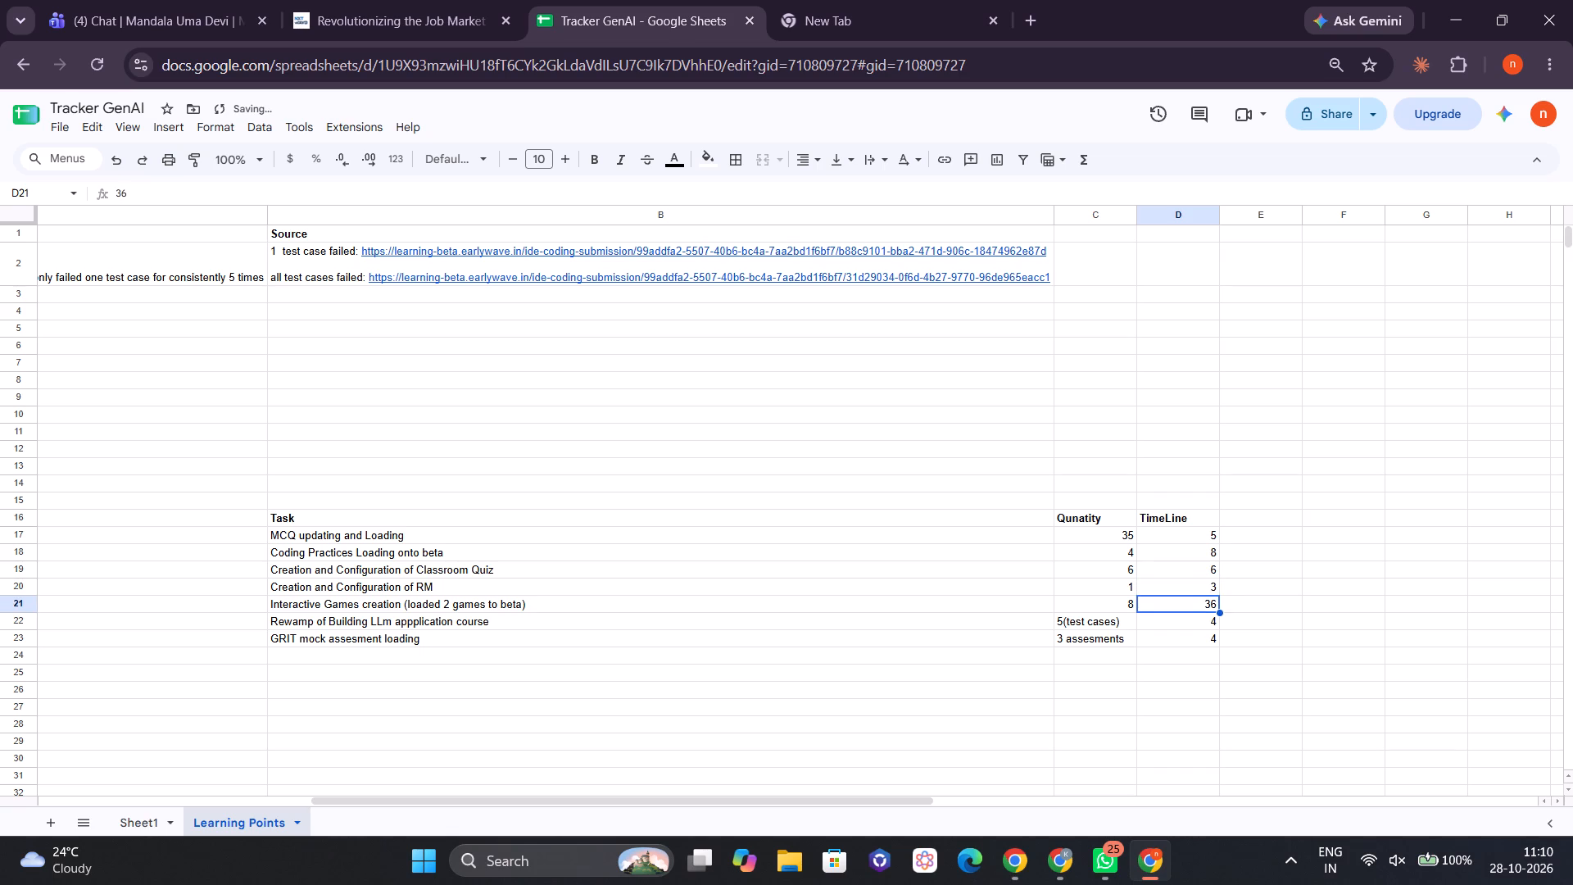
Set the TimeLine for the revamp of the Building LLM application course to 6.
key(Return)
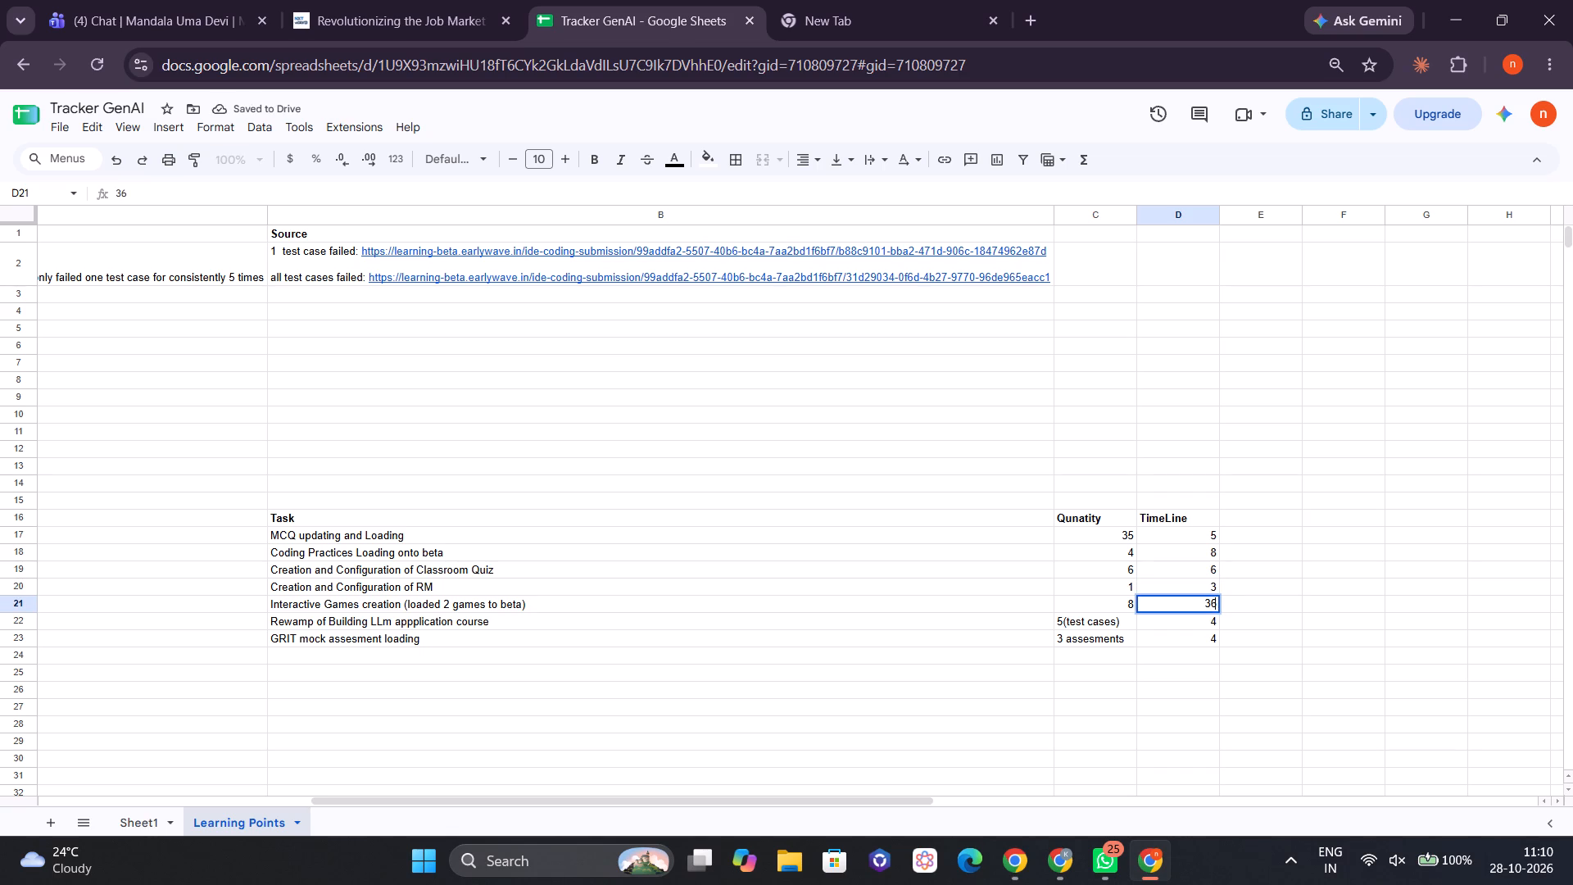
key(Return)
key(Return)
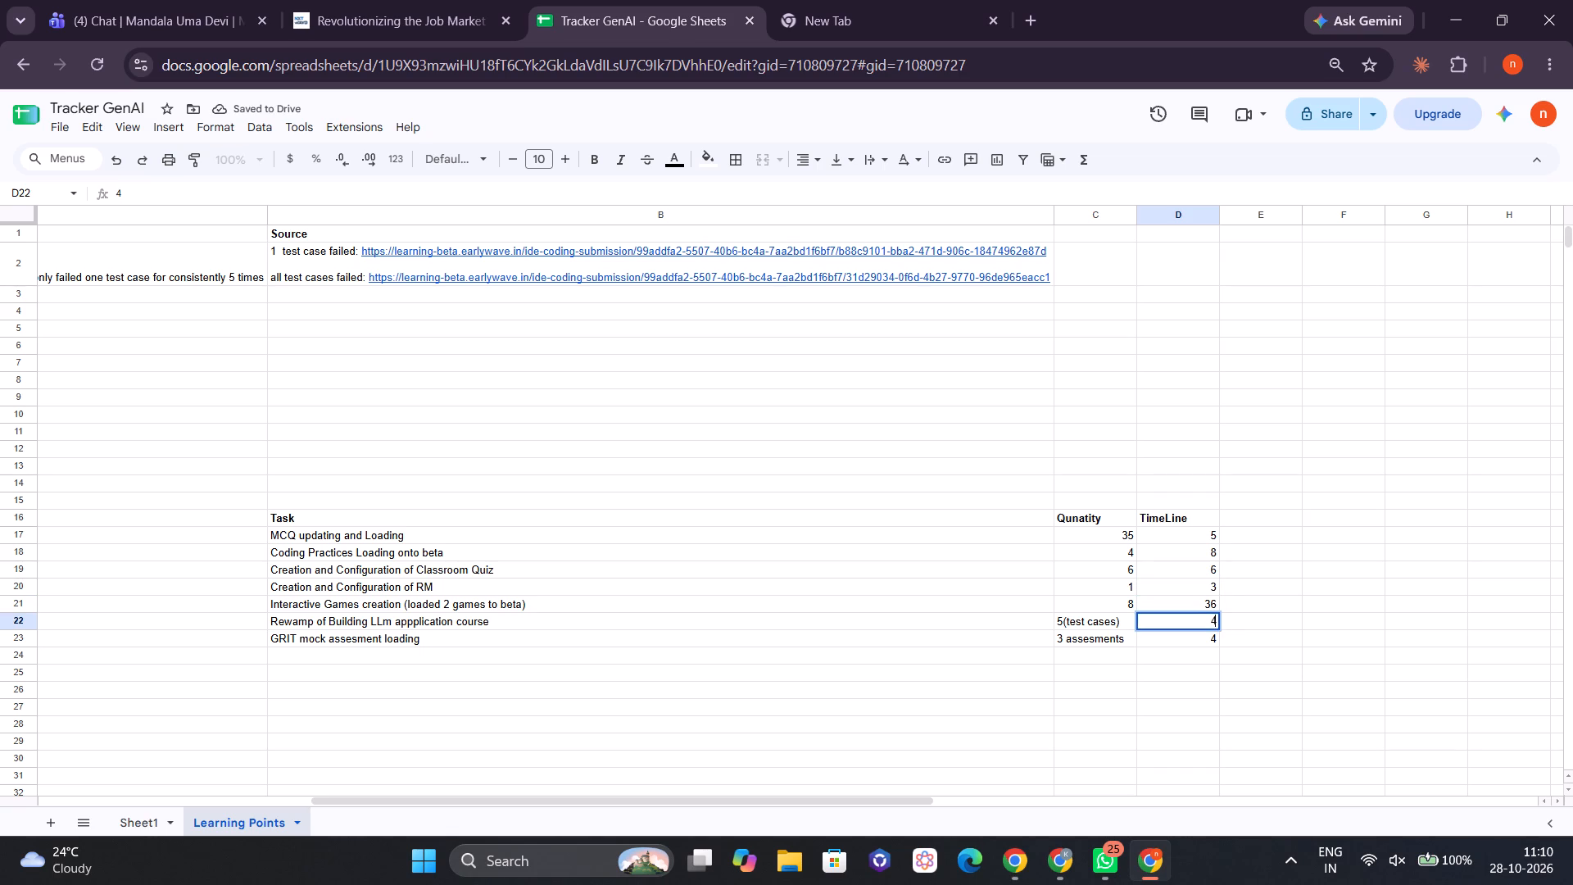
key(BackSpace)
key(6)
key(Return)
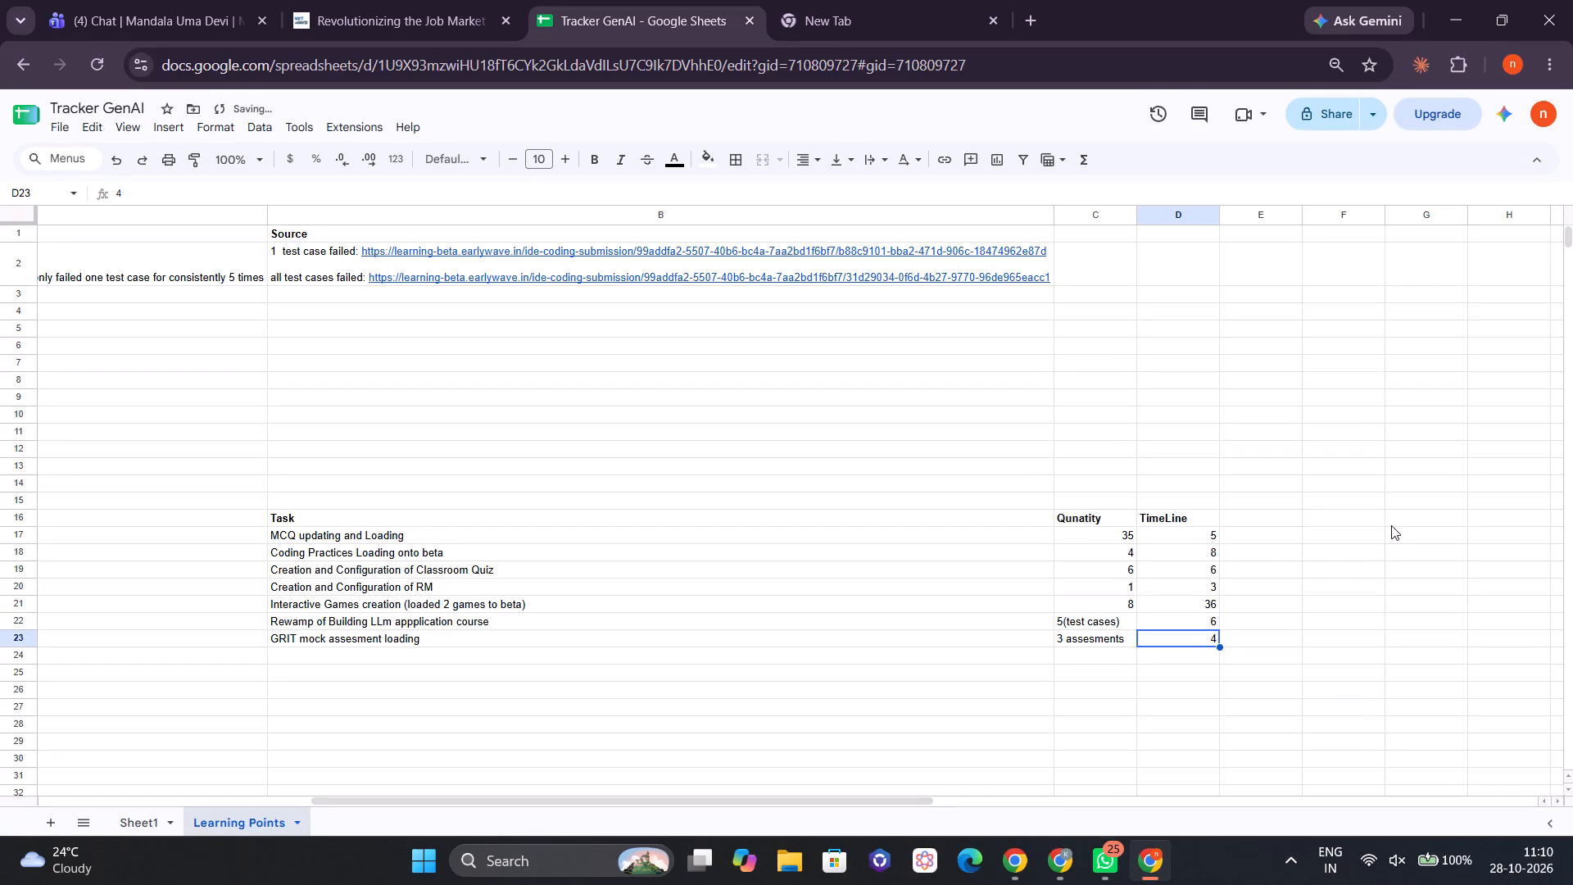
Copy the whole task table, from the Task header through the GRIT mock assessment TimeLine cell (B16:D23).
click(1391, 525)
drag(364, 516, 1185, 642)
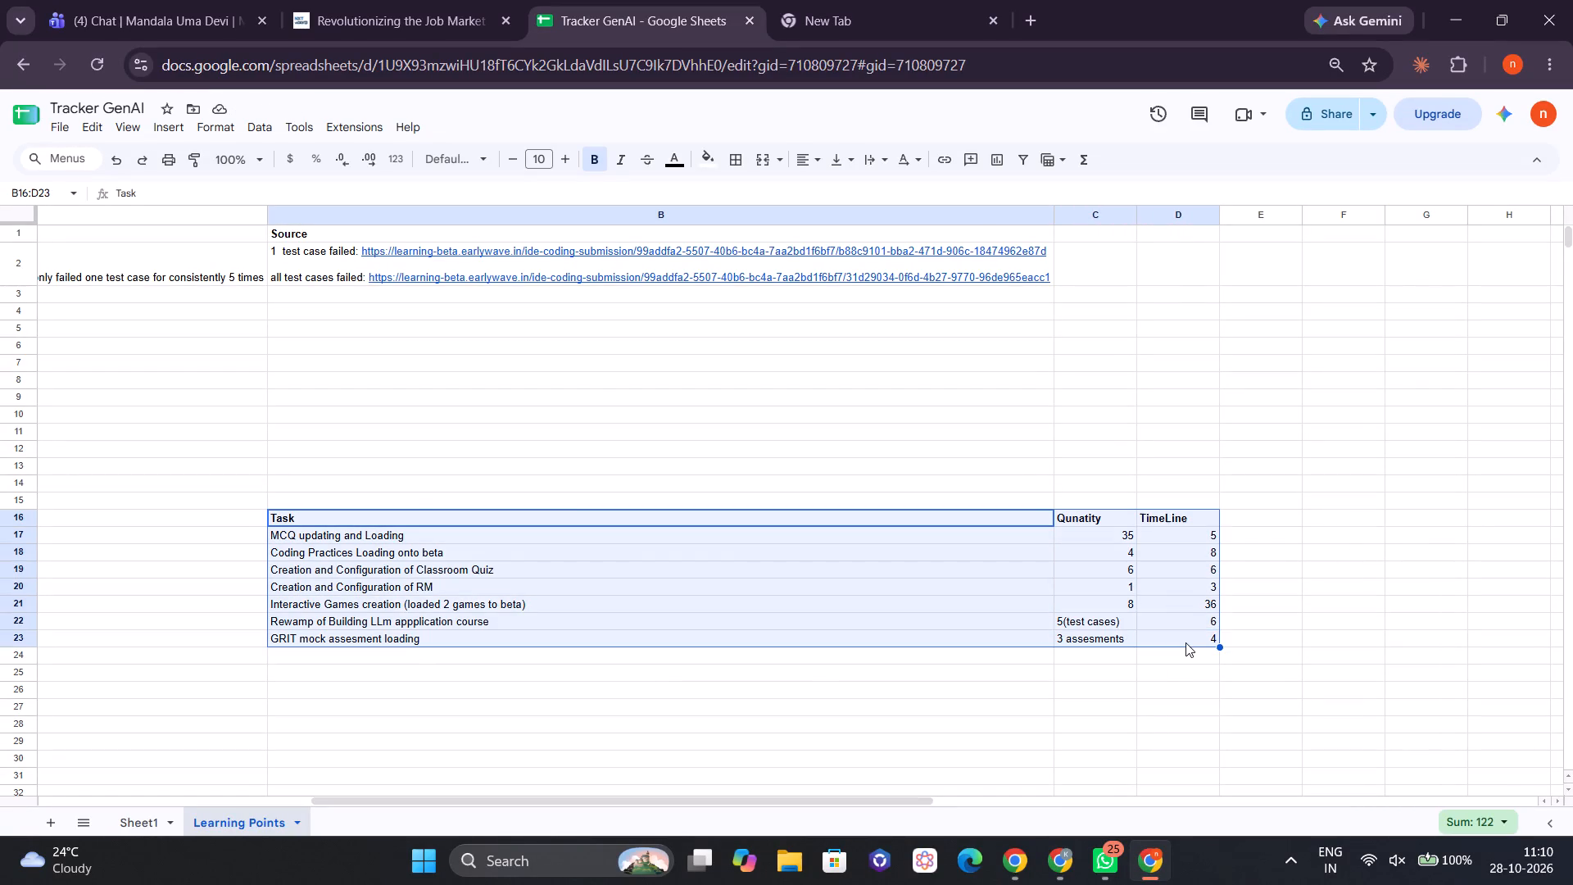
key(ctrl+c)
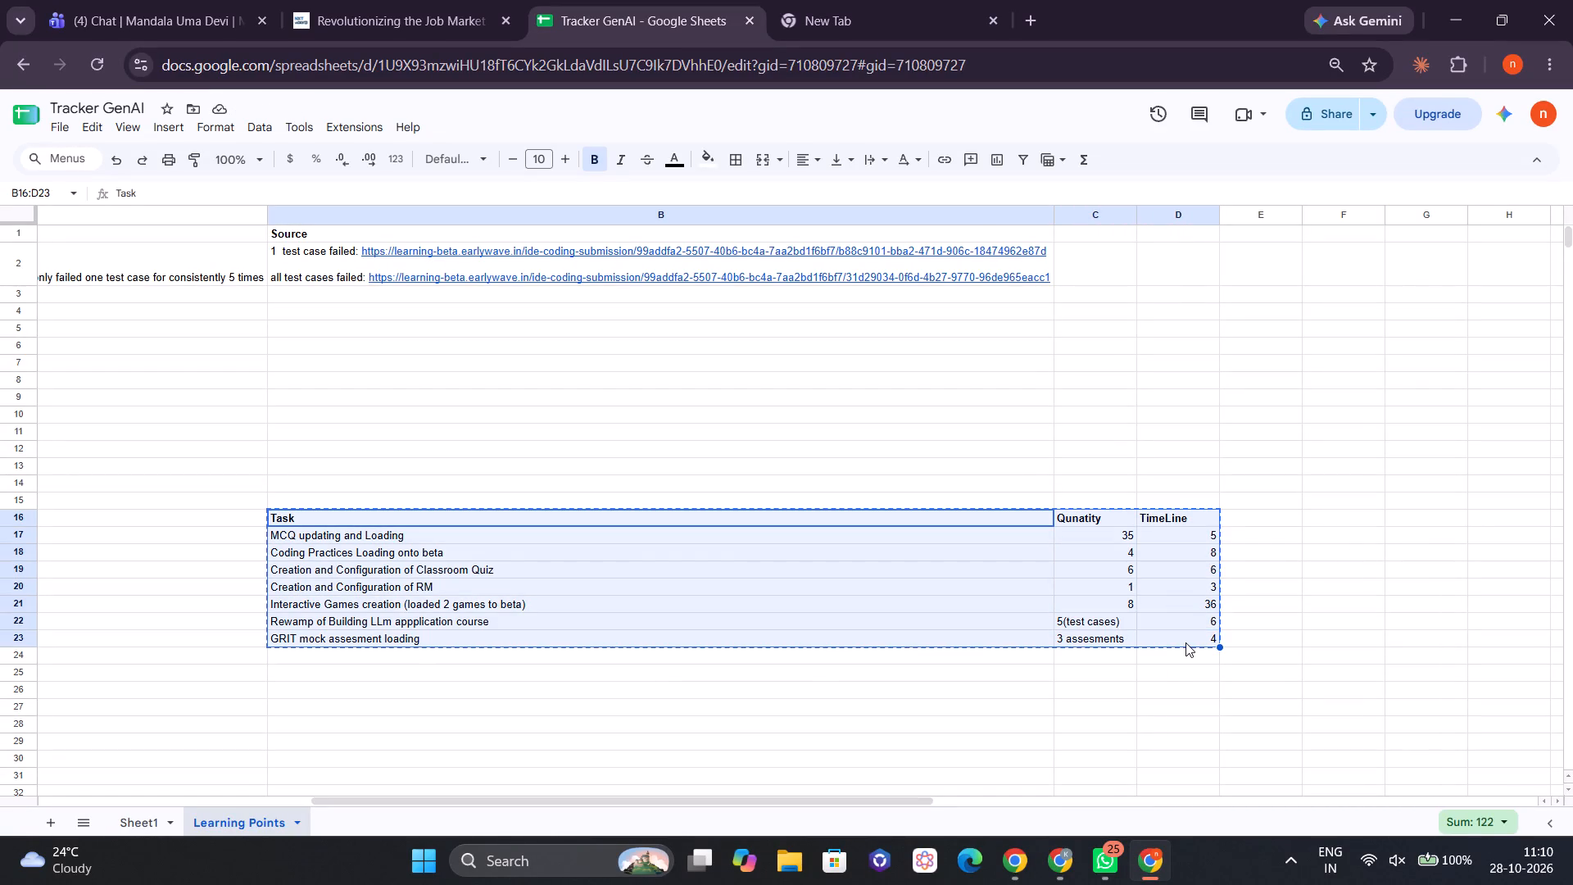
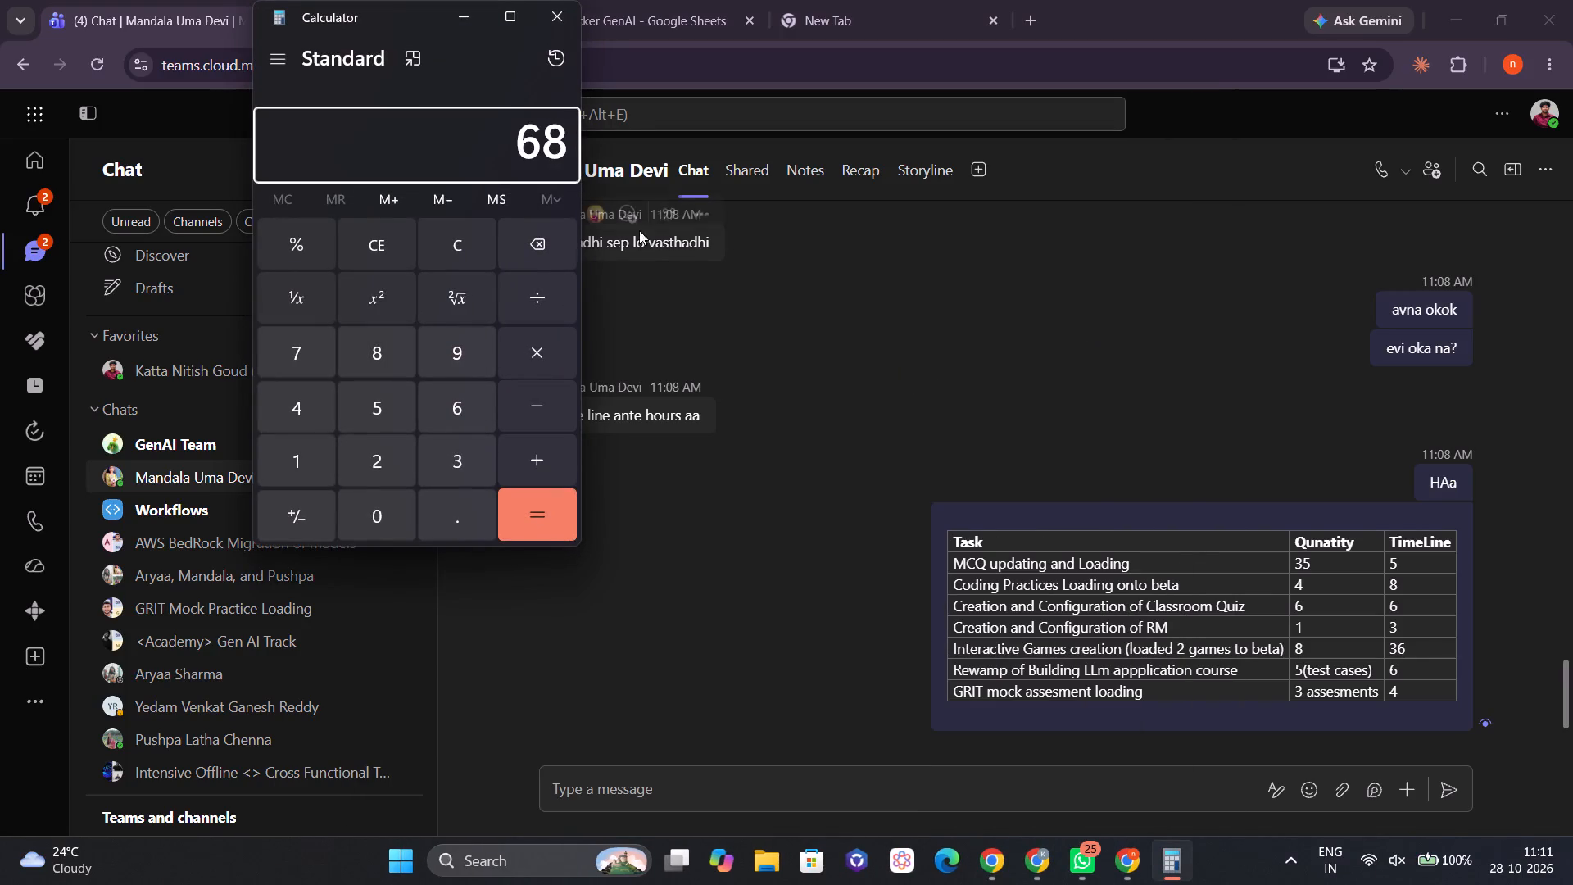
Divide the 68-hour TimeLine total by 8 in Calculator to convert the hours into eight-hour working days.
click(542, 279)
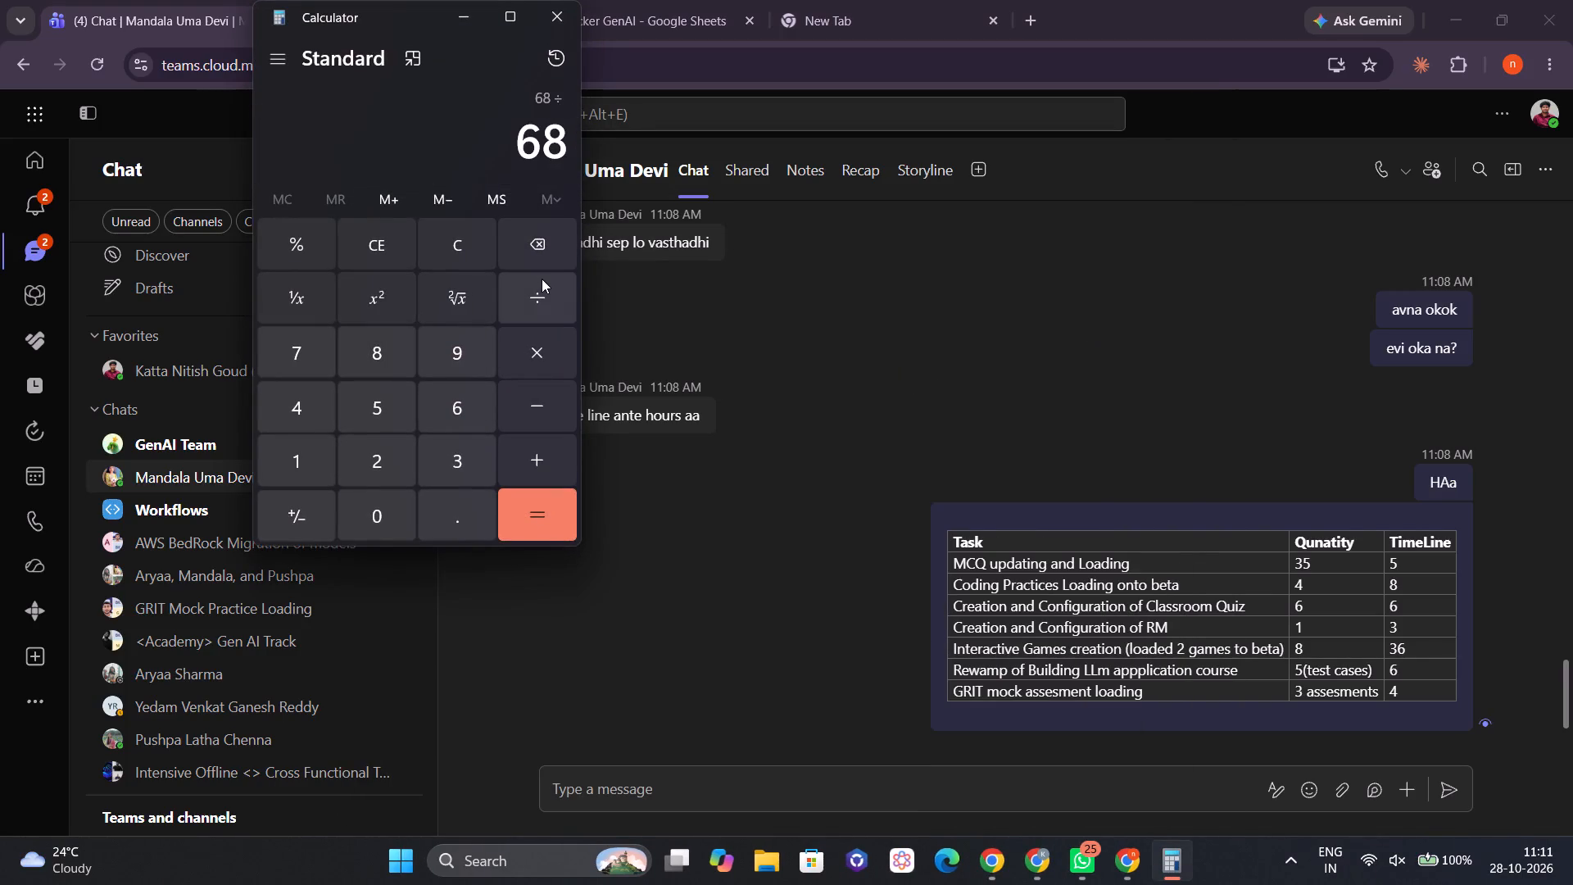
key(8)
key(Return)
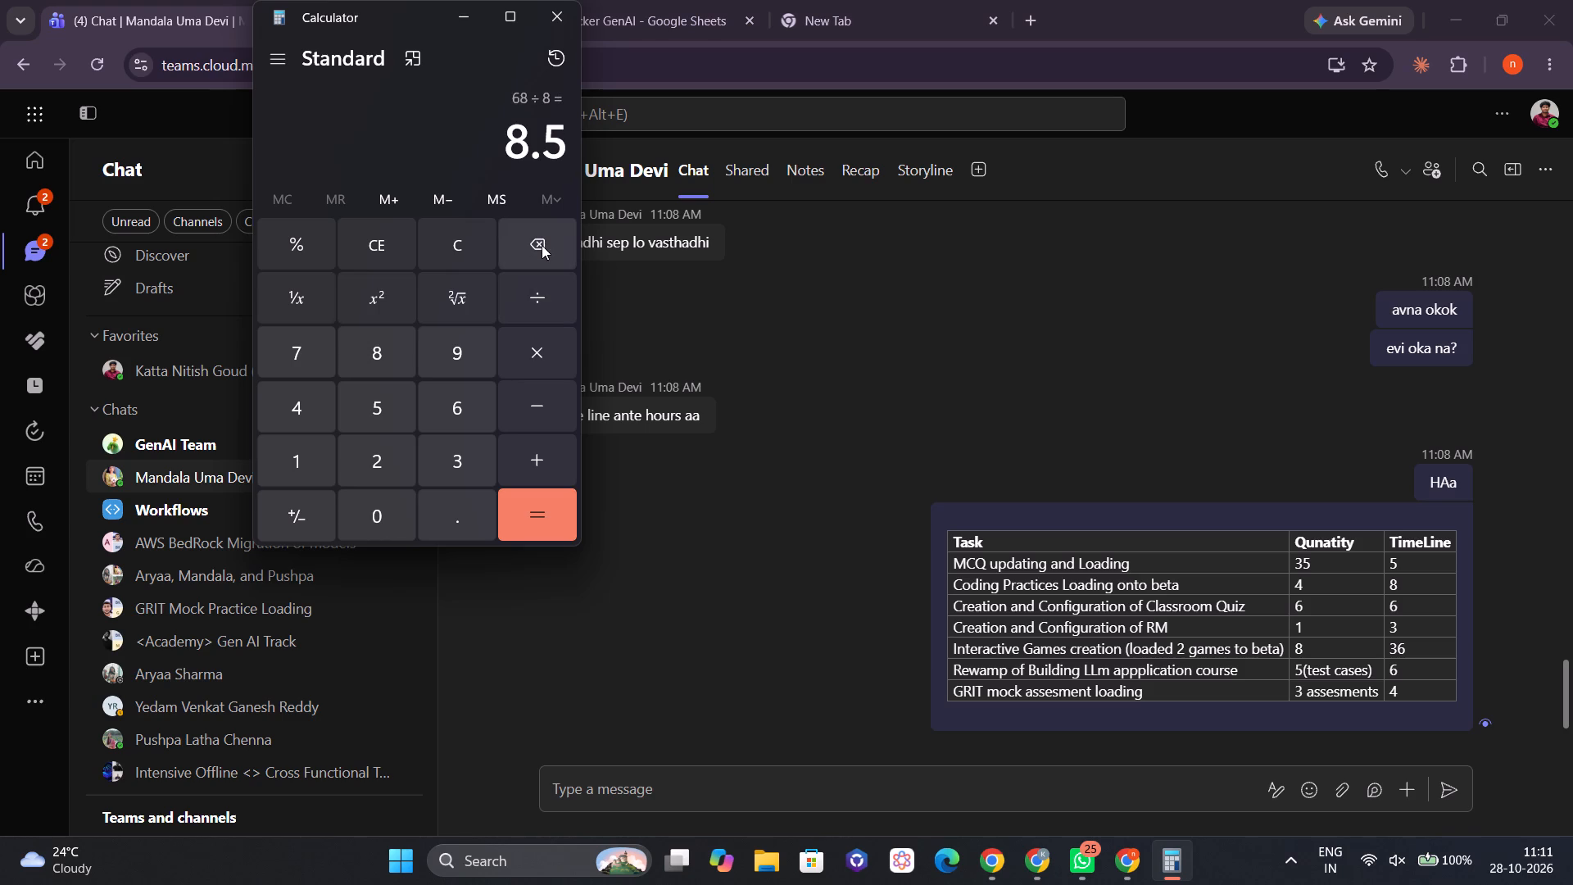
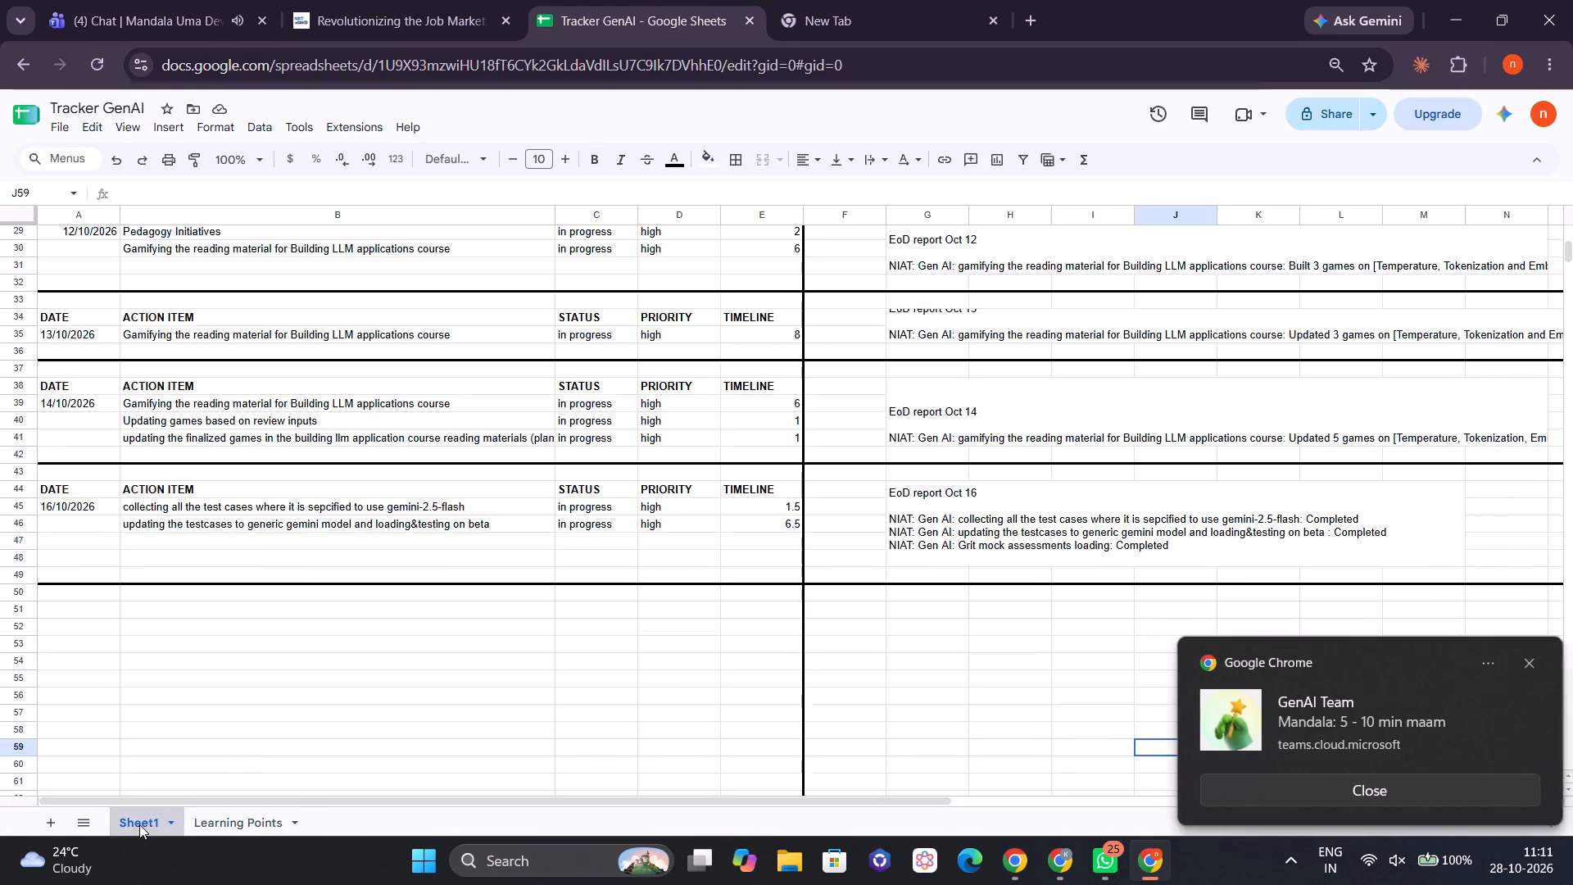
Review the dated action items, timelines and EoD reports logged in Sheet1 of the Tracker GenAI spreadsheet.
double_click(410, 647)
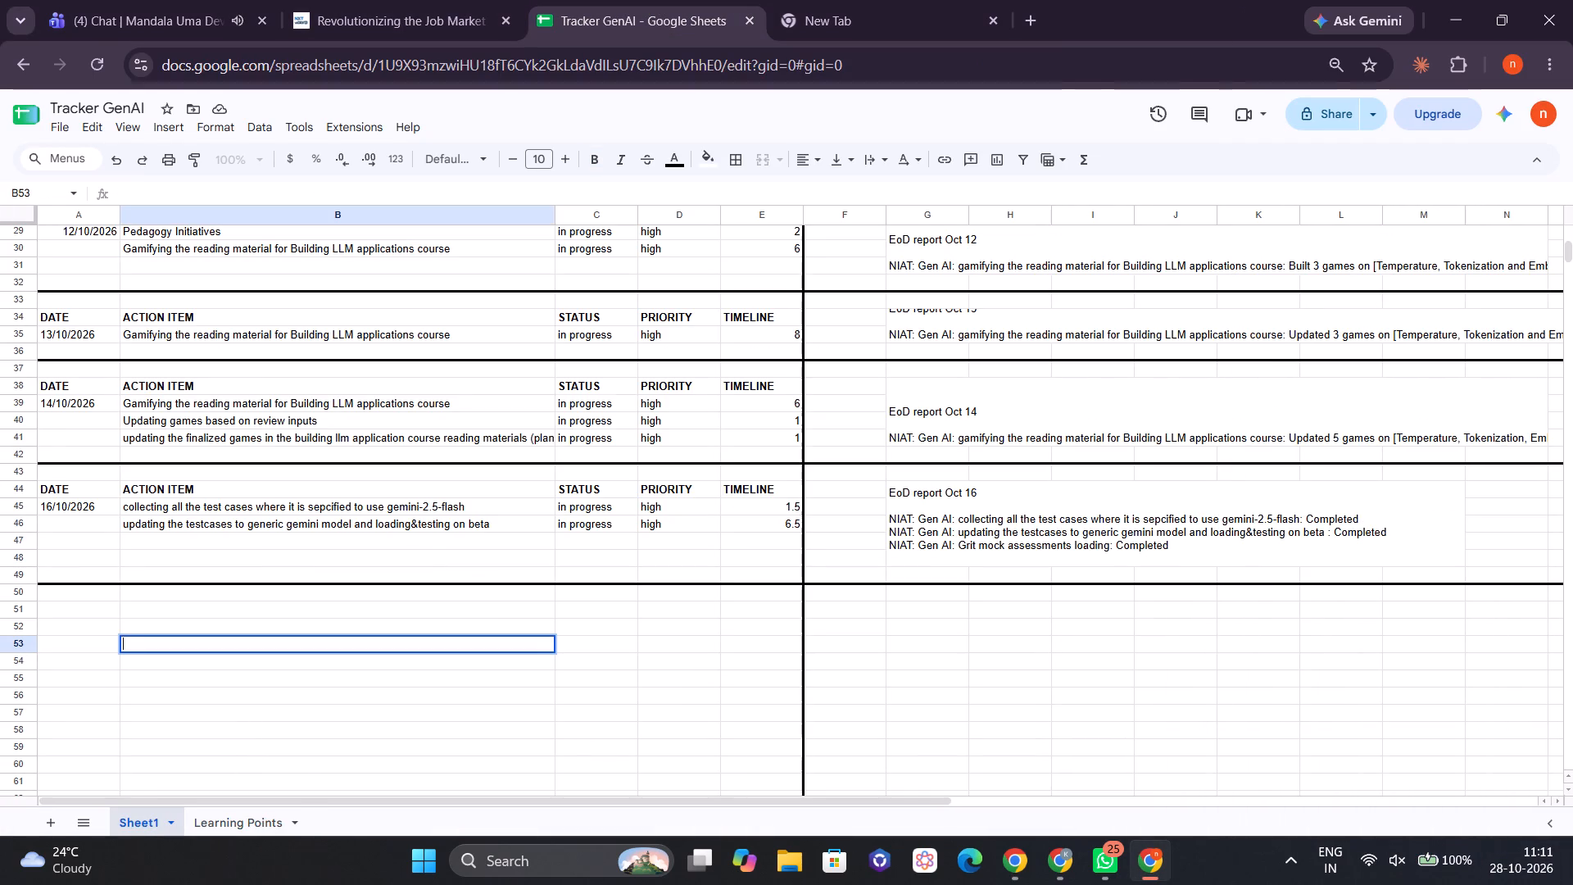
scroll(410, 647, up, 1)
scroll(483, 492, up, 1)
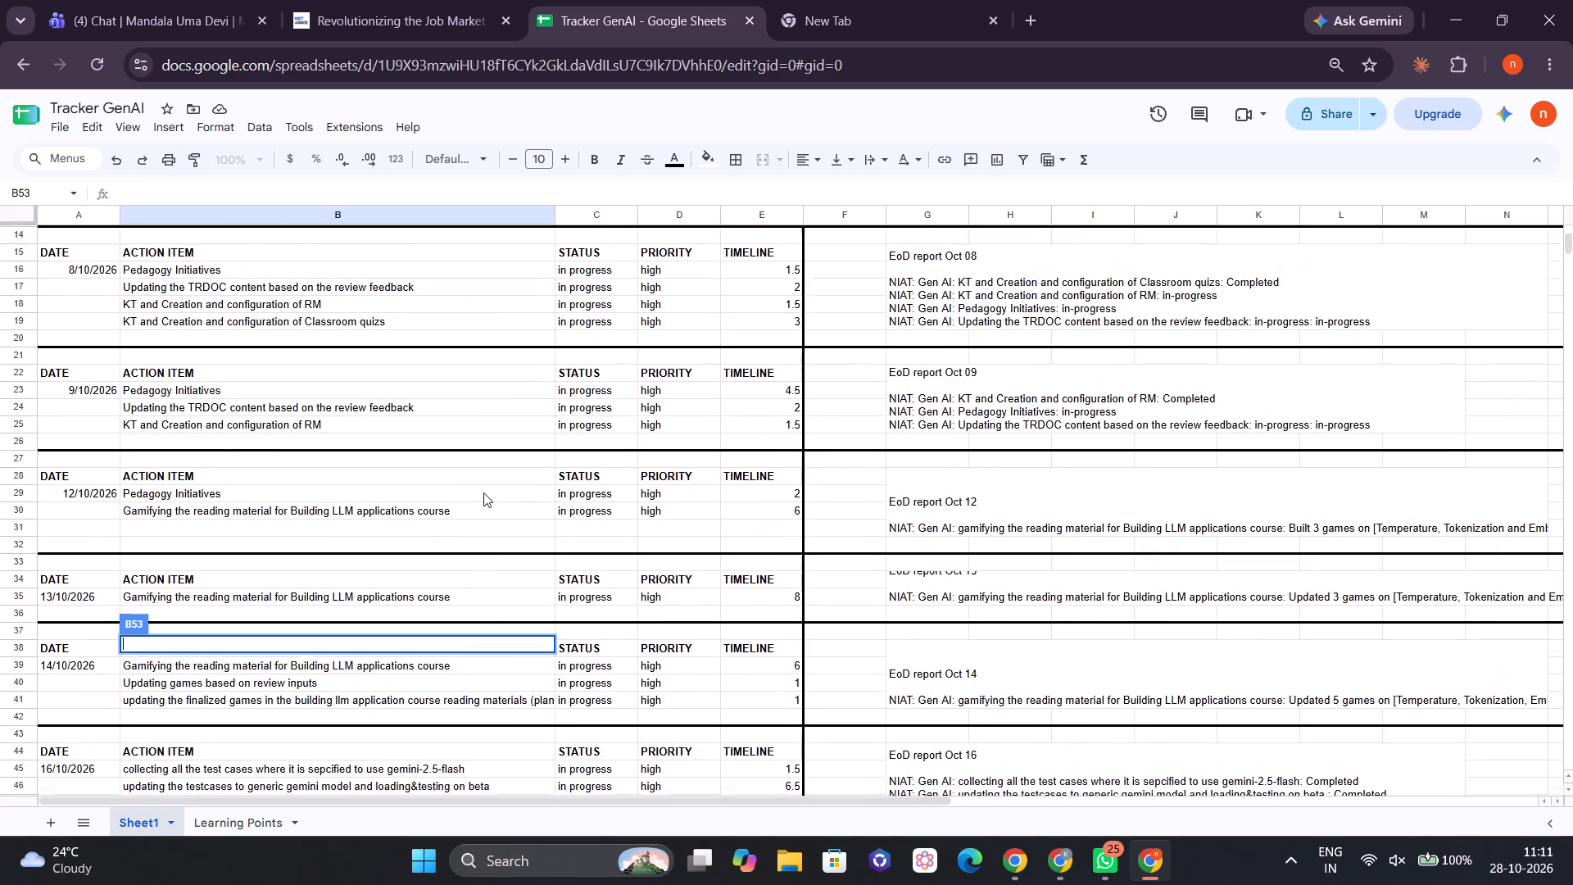
click(578, 556)
scroll(578, 556, up, 1)
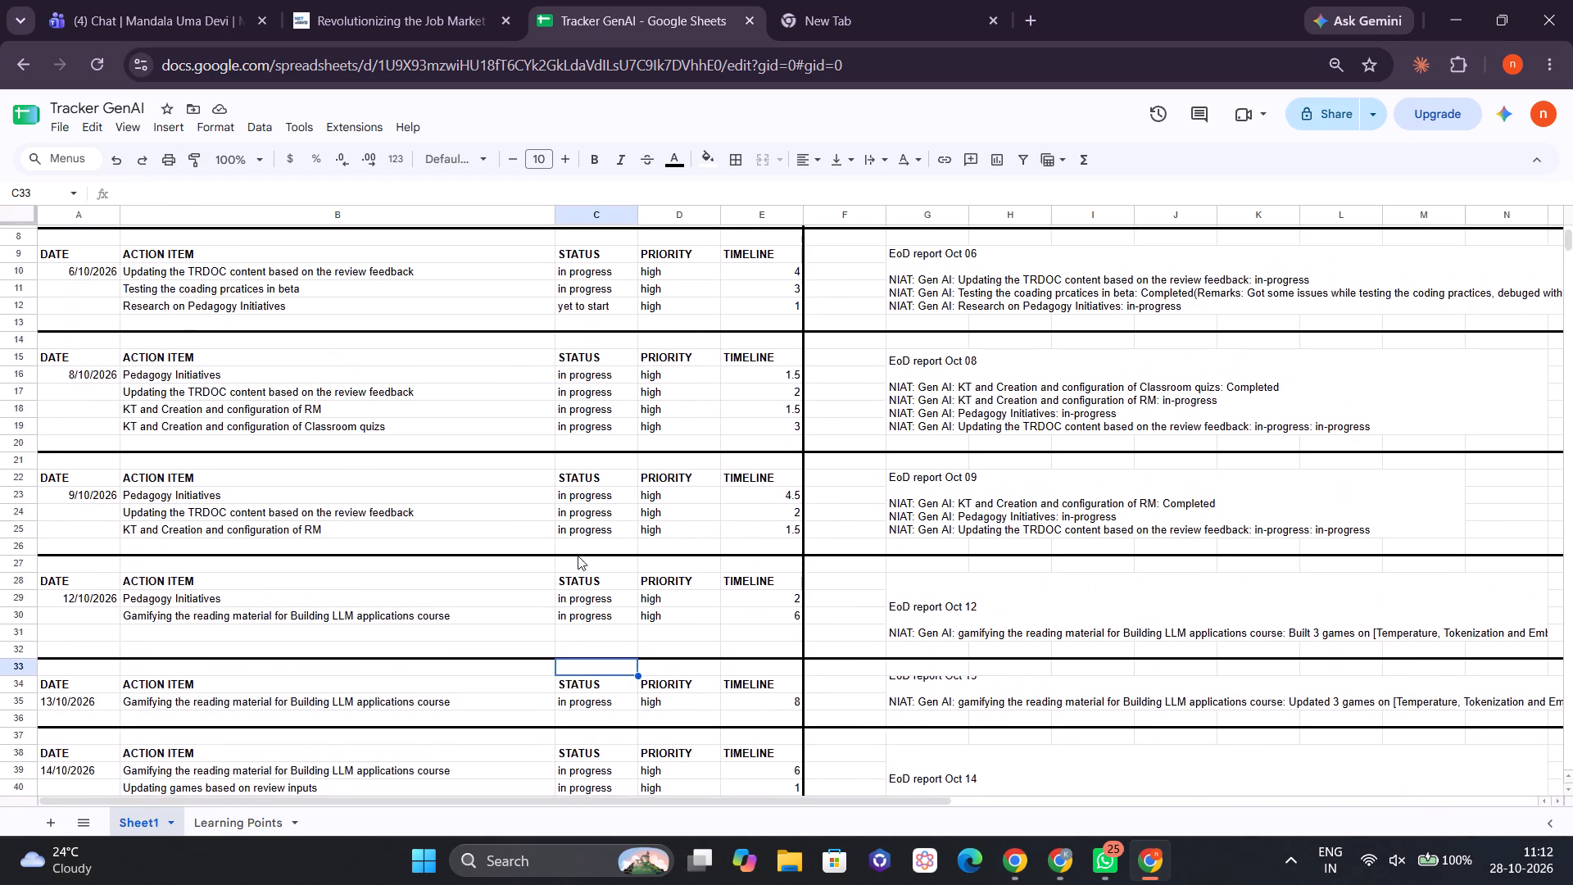
scroll(578, 556, up, 1)
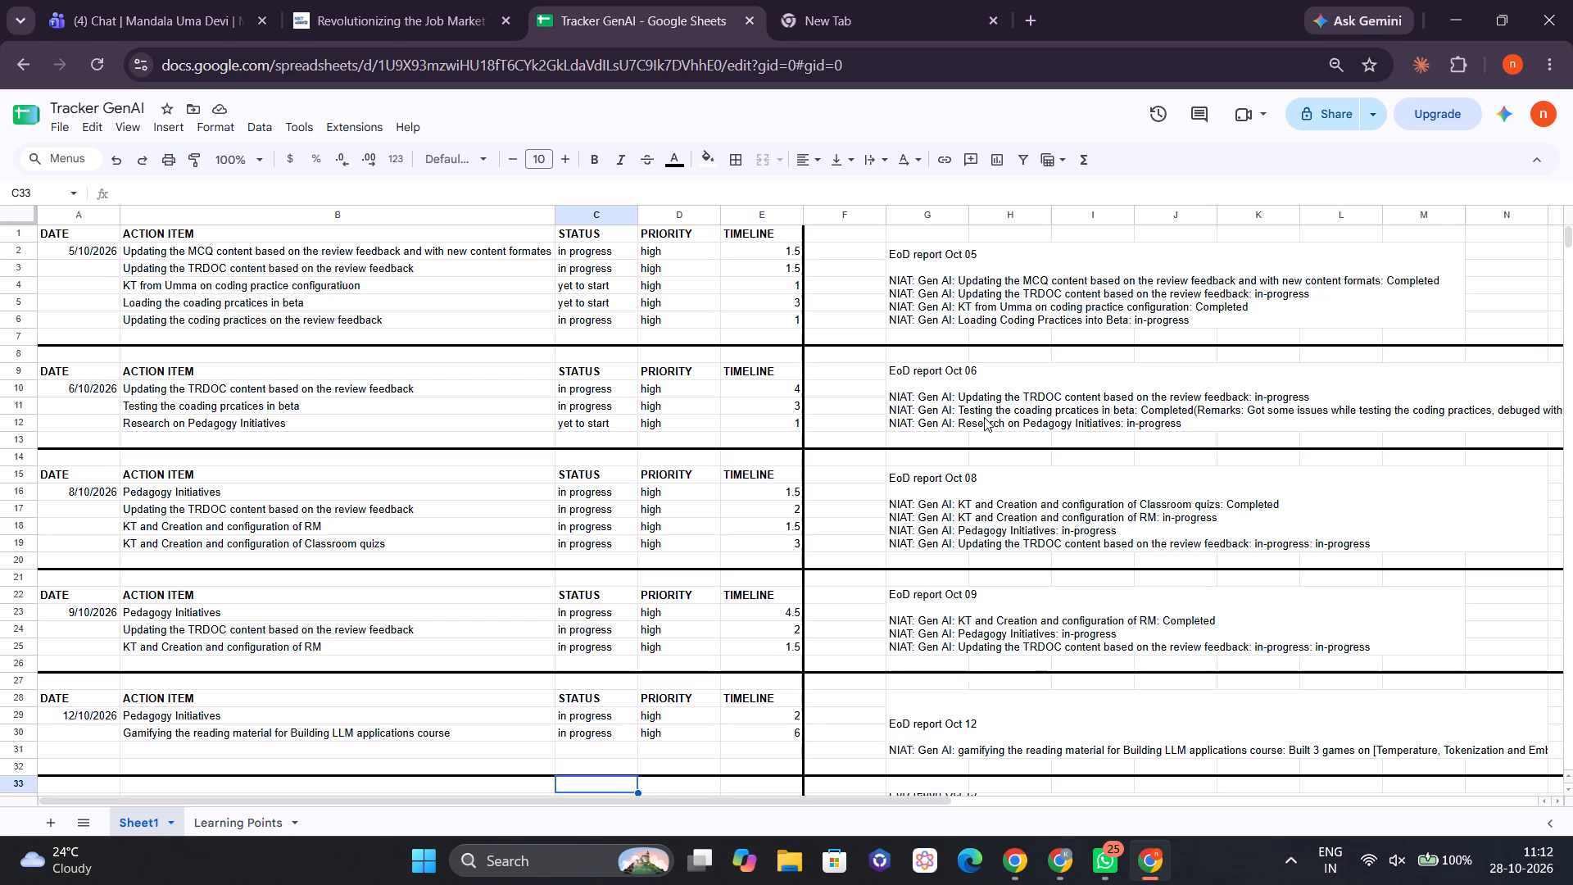
scroll(984, 417, down, 2)
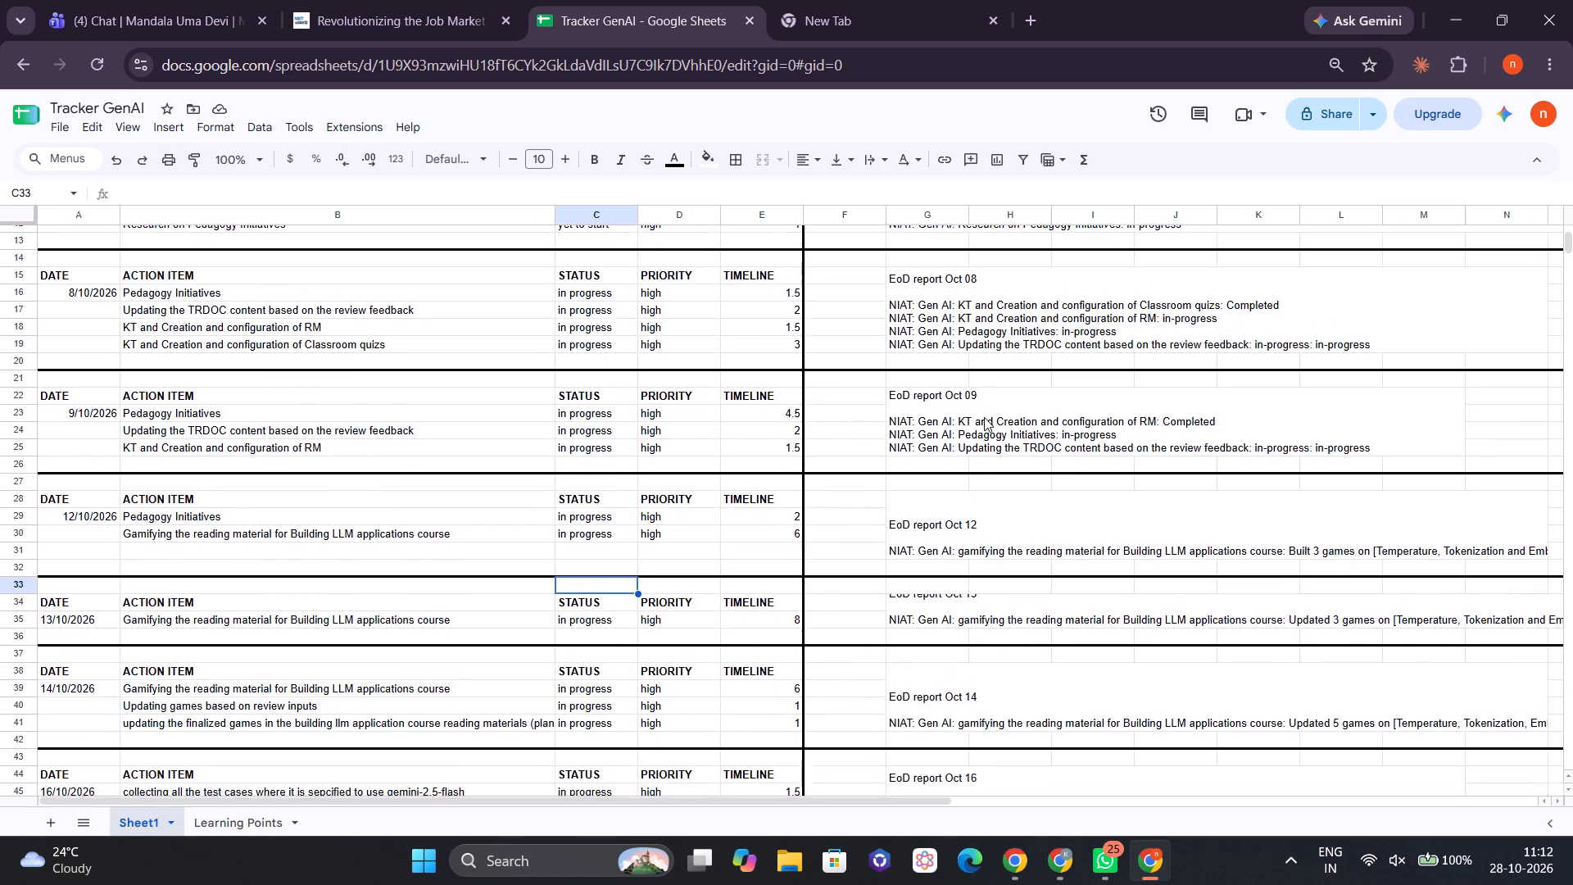
Check the remaining Sheet1 tracker entries down to the 16/10/2026 block, then return to the earliest dated entries.
scroll(984, 417, down, 1)
click(777, 592)
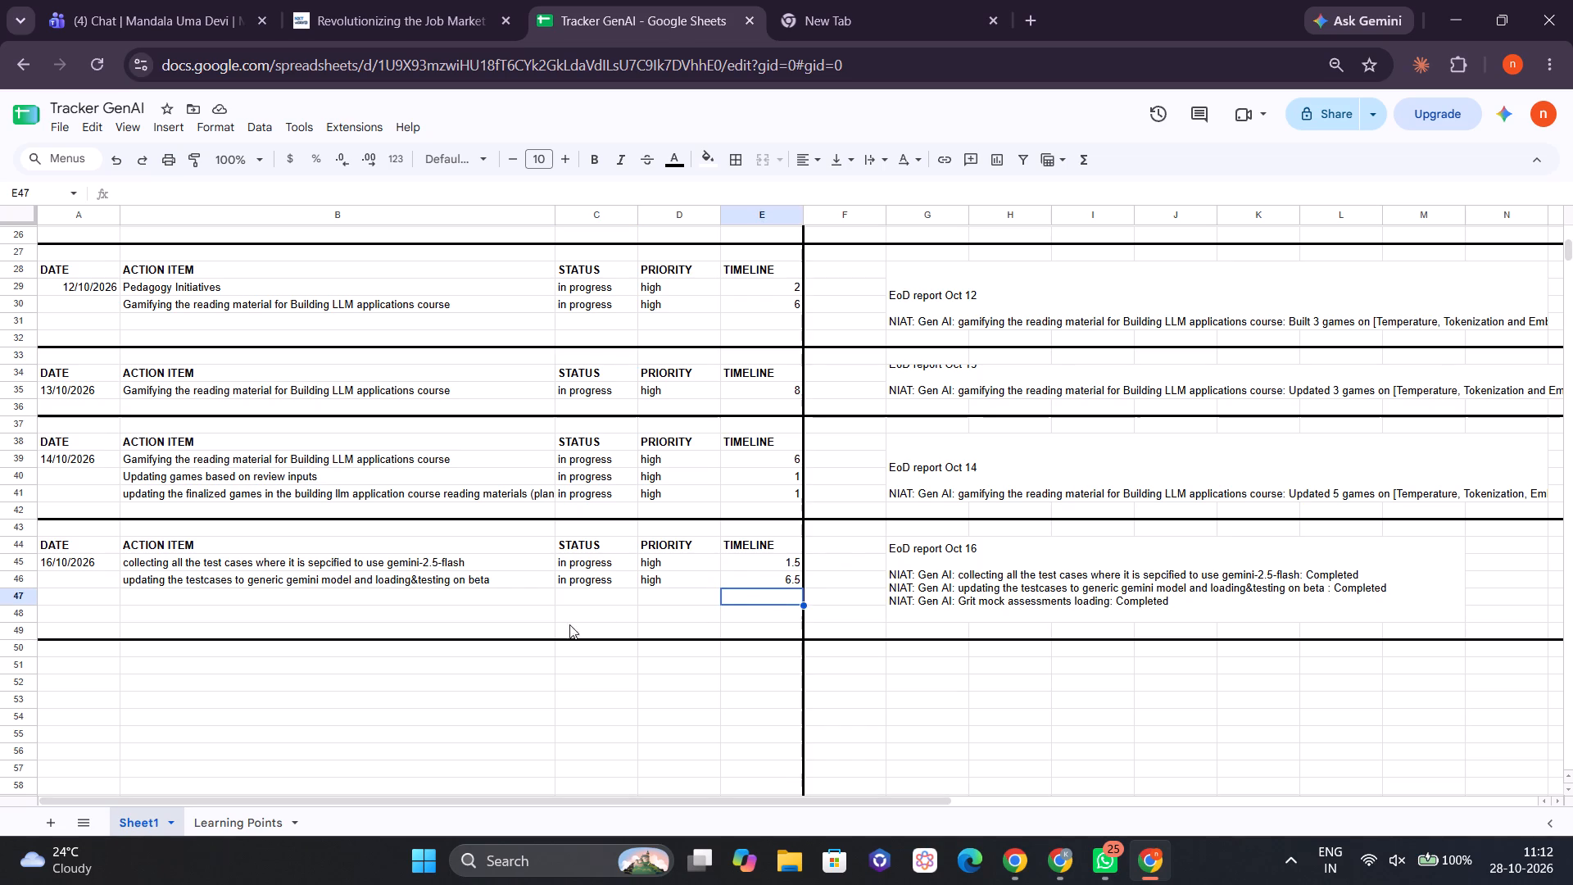
drag(328, 603, 398, 611)
click(398, 611)
scroll(398, 611, up, 2)
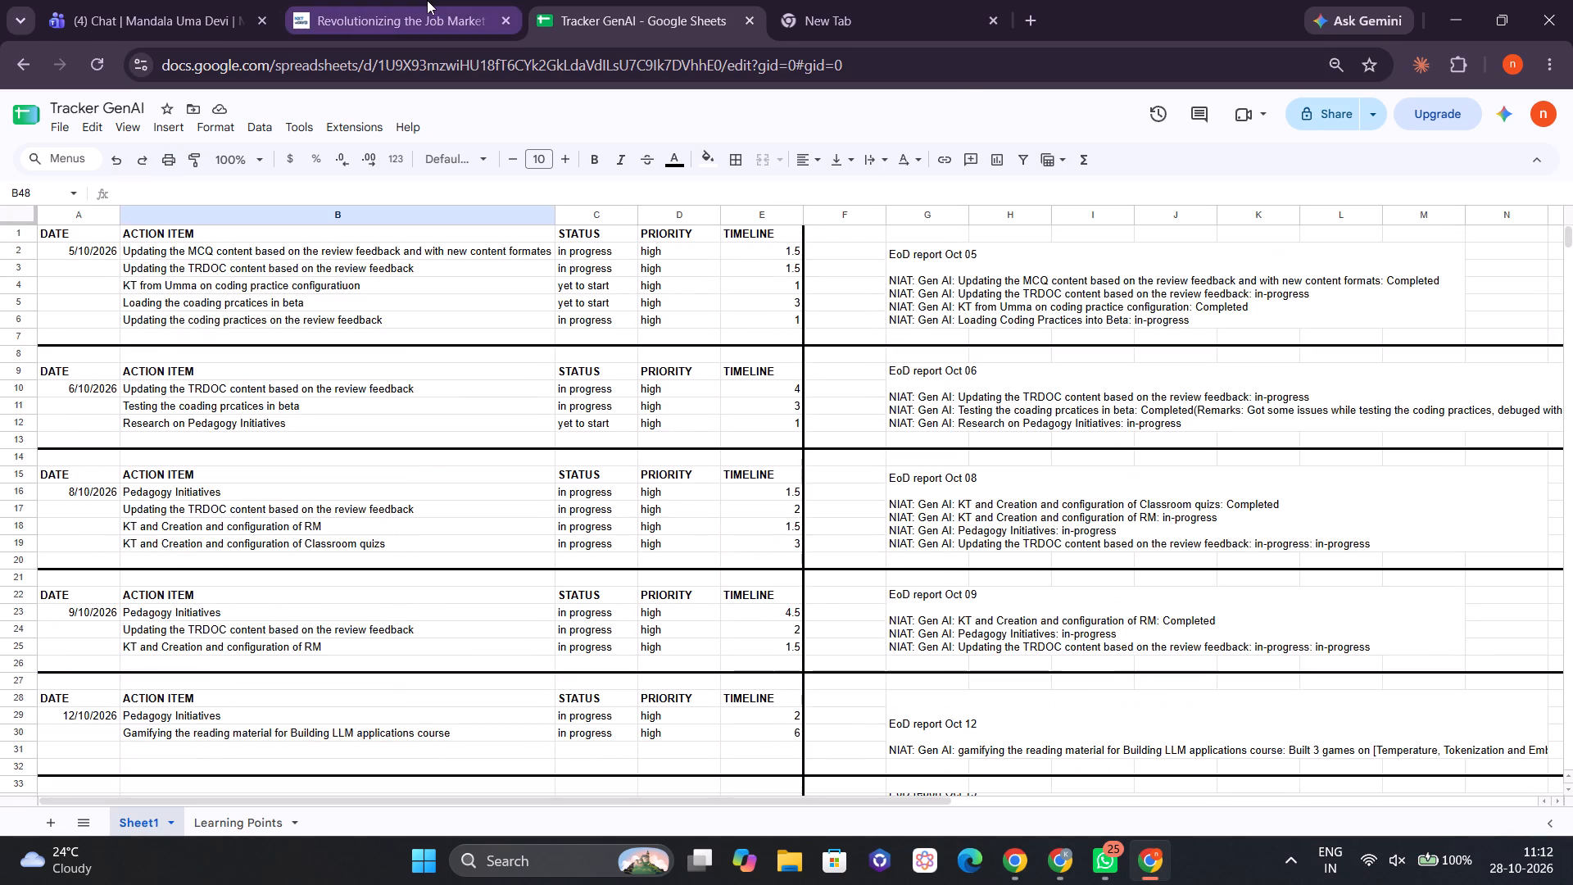
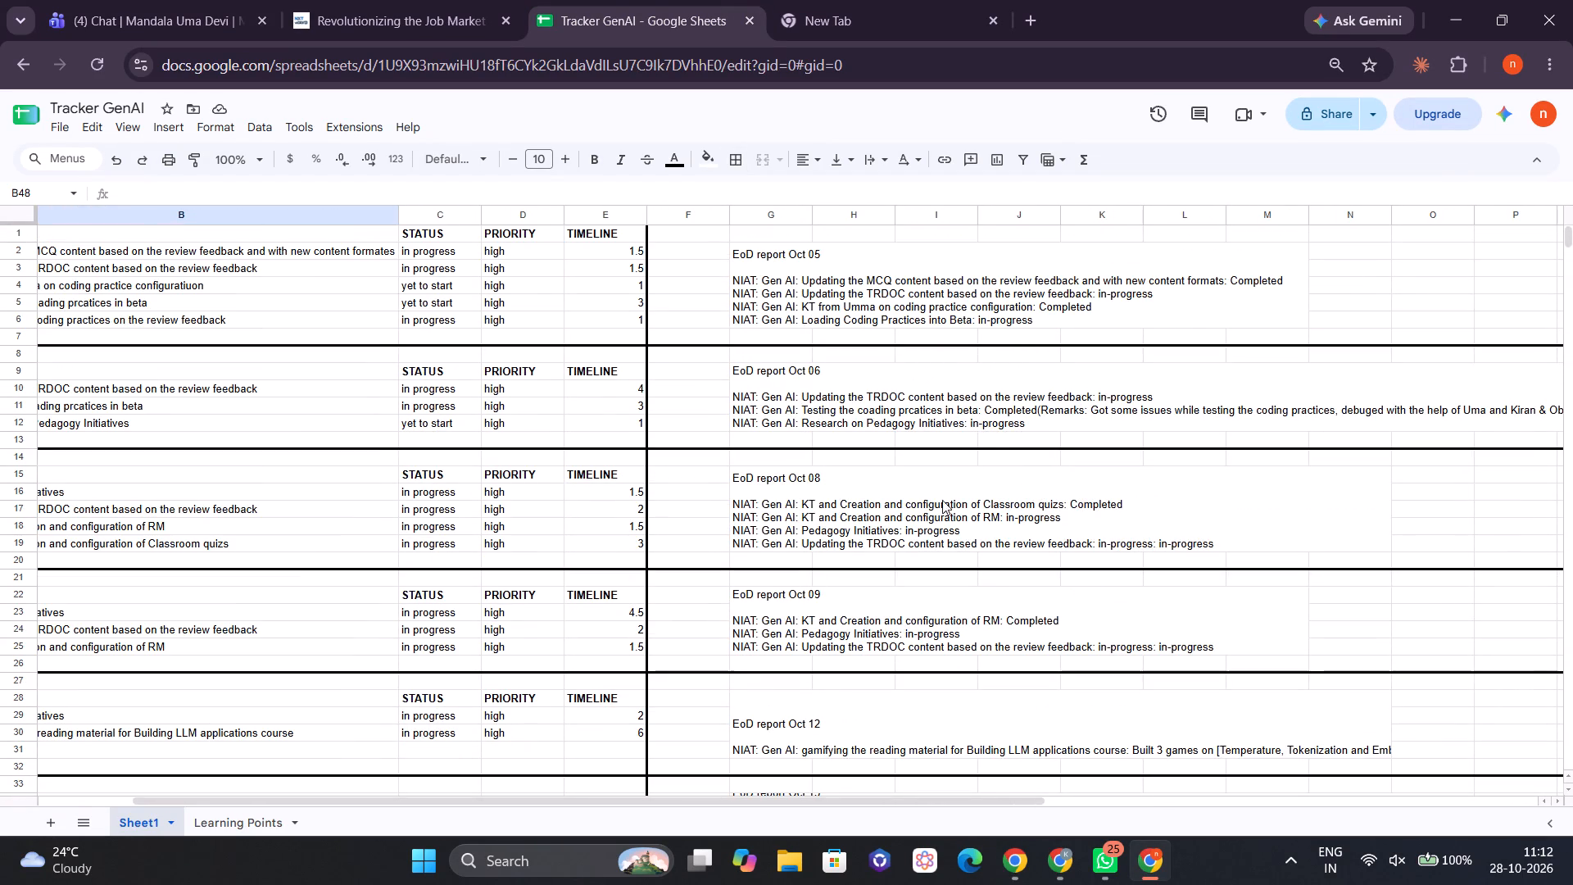
Check the remaining daily action items, timelines and EoD reports in Sheet1 down to the Oct 16 entry.
scroll(927, 546, down, 2)
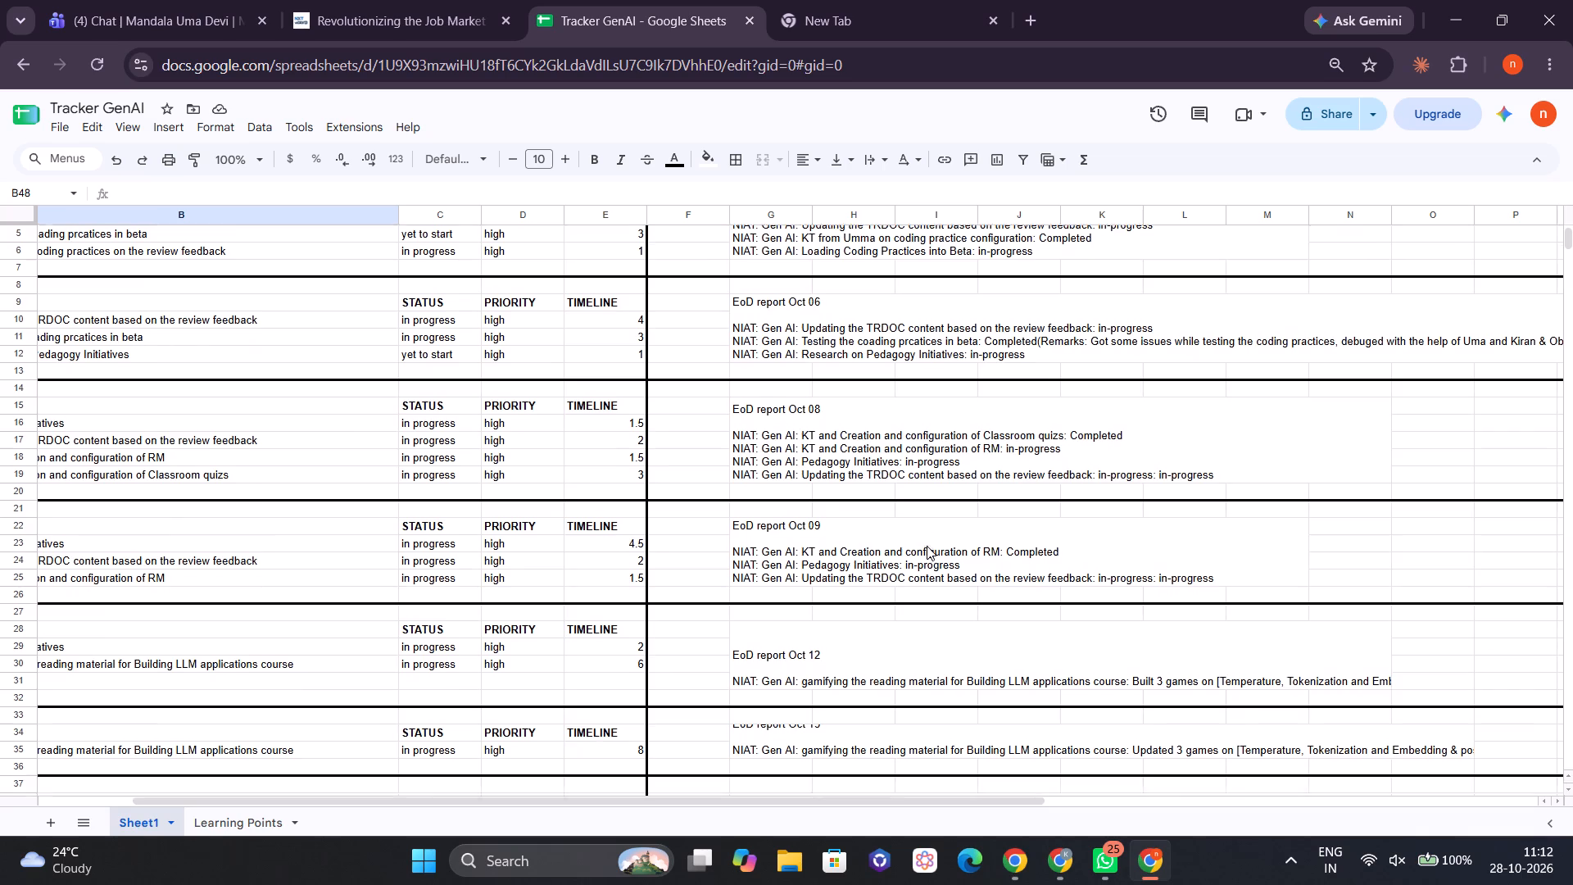
scroll(927, 546, down, 1)
scroll(971, 468, down, 1)
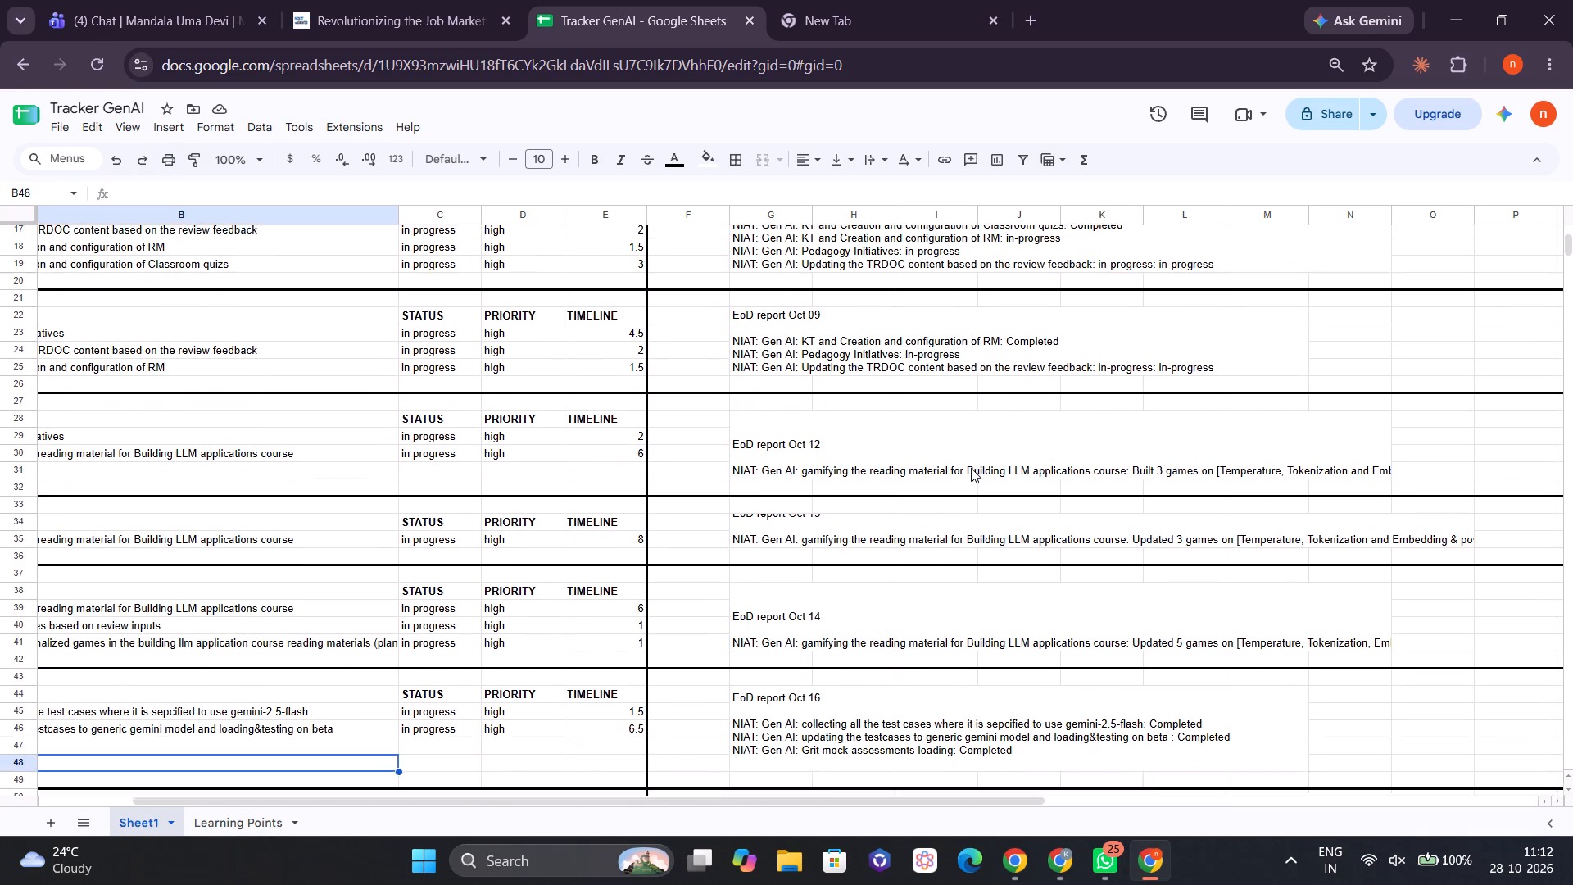
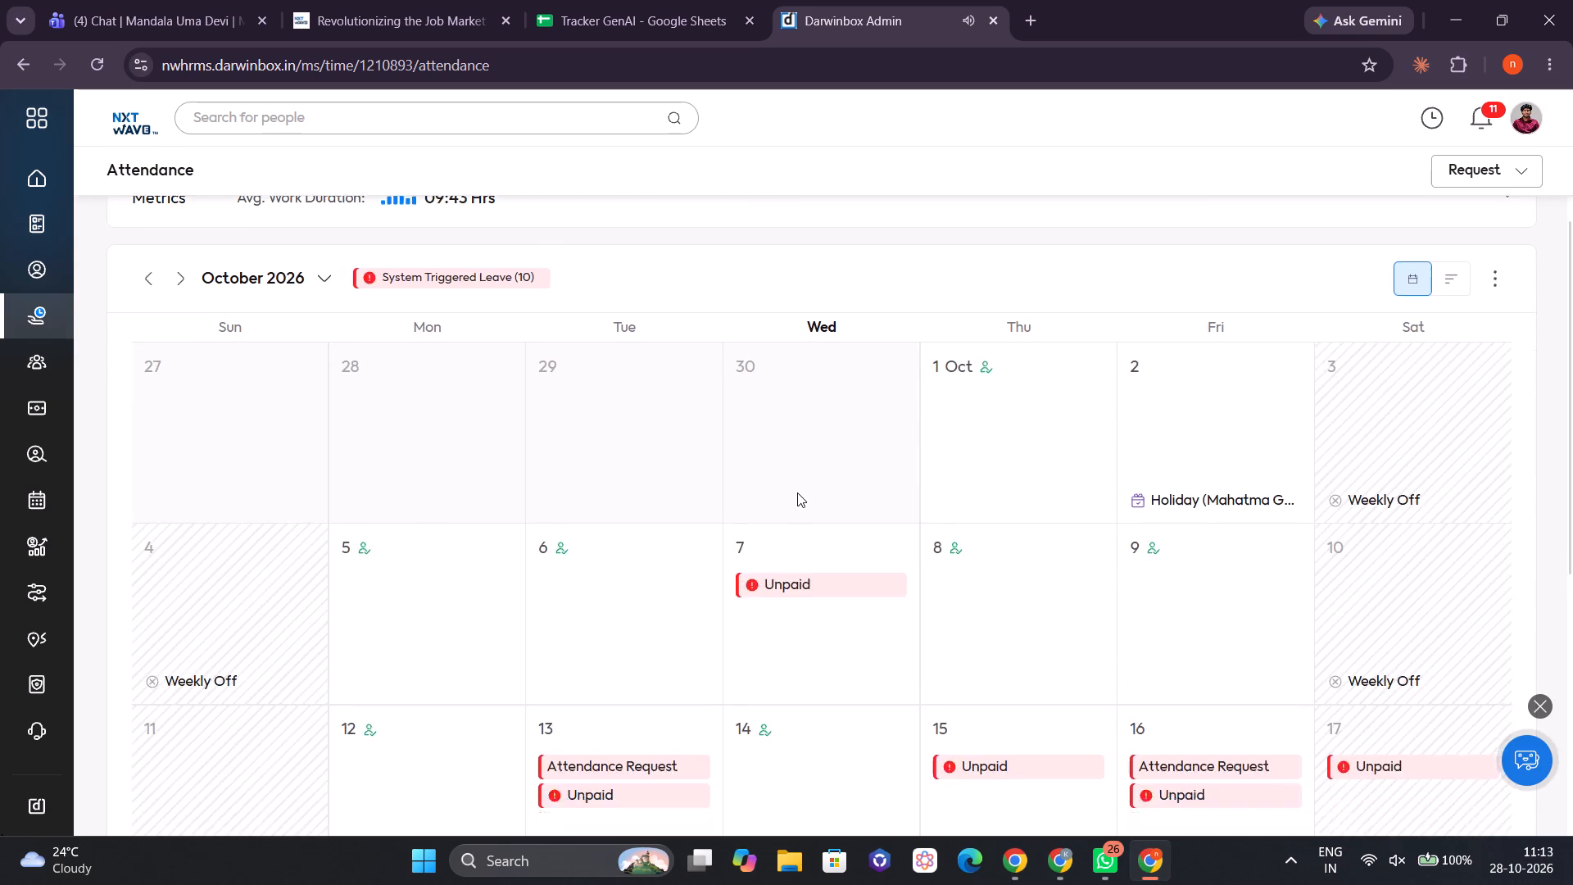
Review the October 2026 attendance calendar in Darwinbox, checking present days, unpaid leaves, holidays and attendance requests.
scroll(720, 574, up, 1)
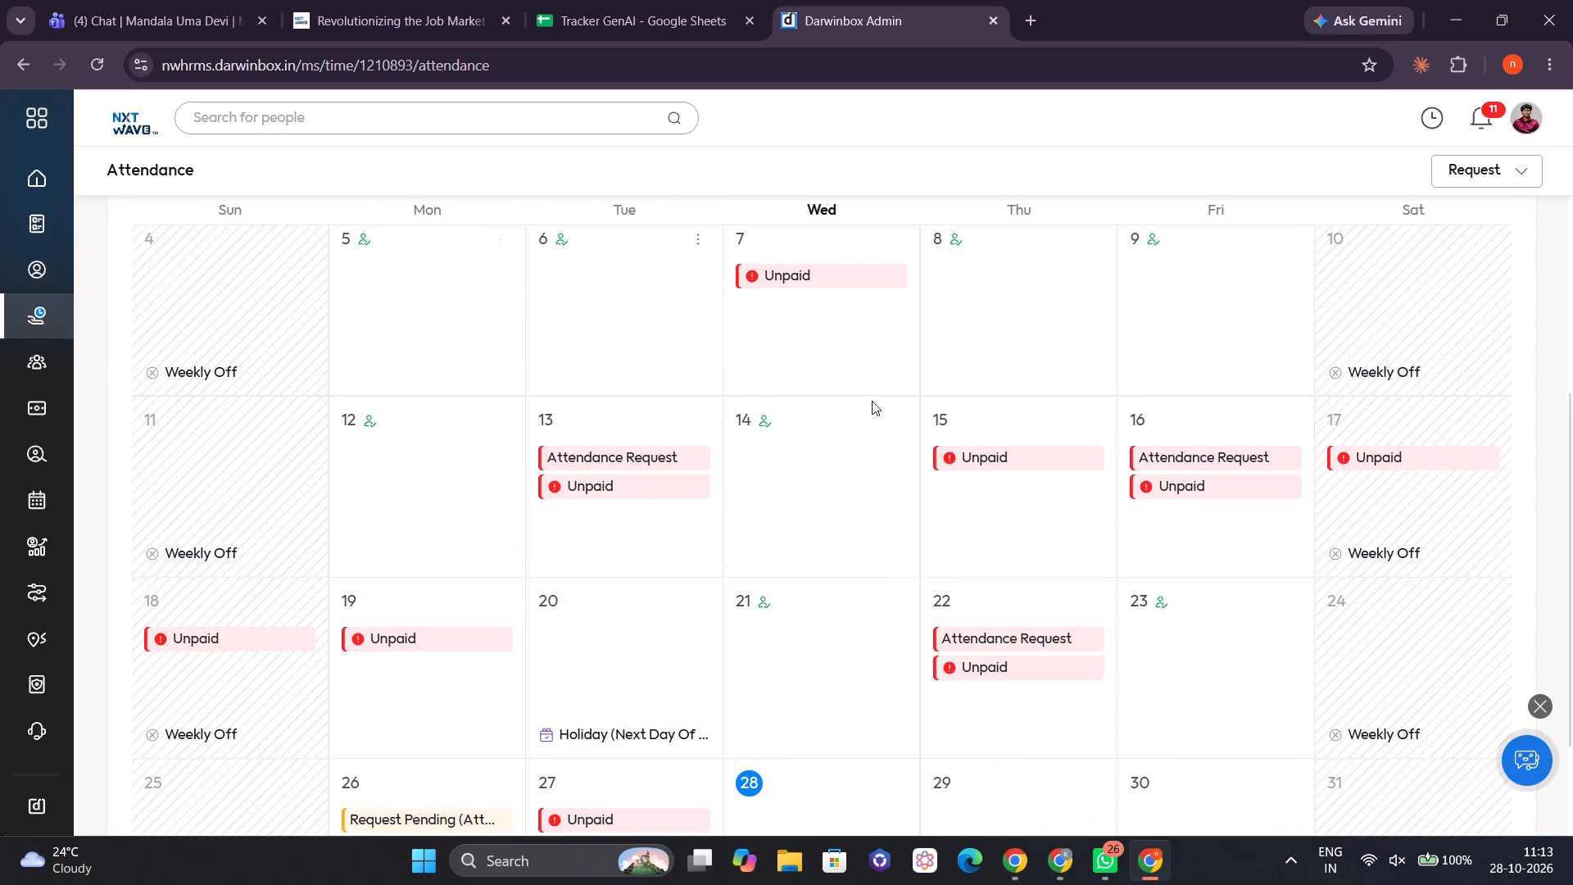
scroll(980, 510, down, 1)
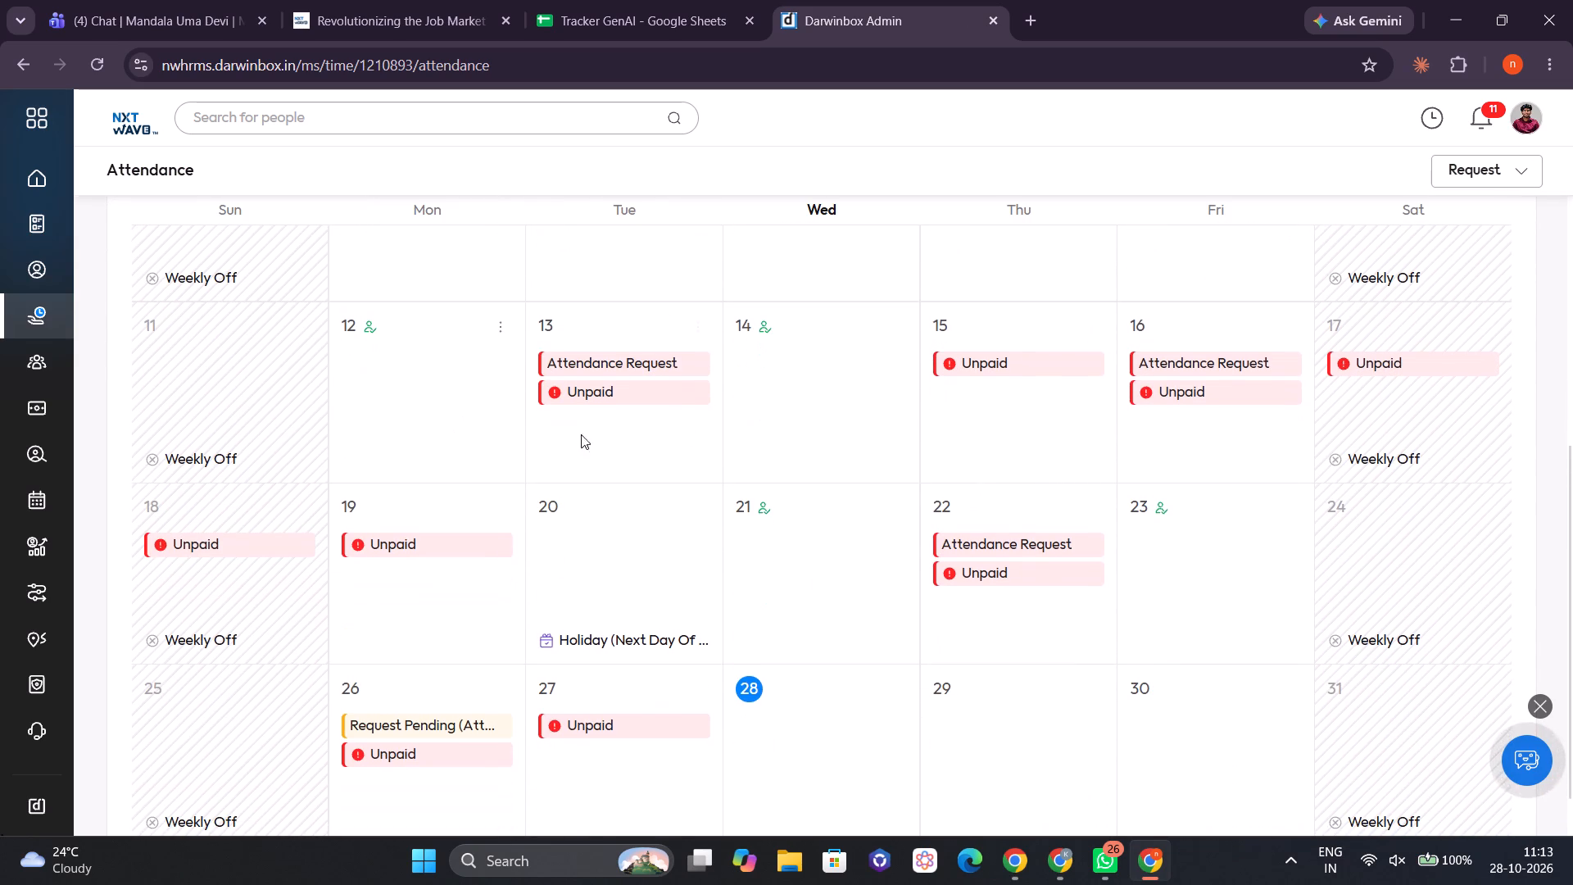
scroll(835, 438, down, 1)
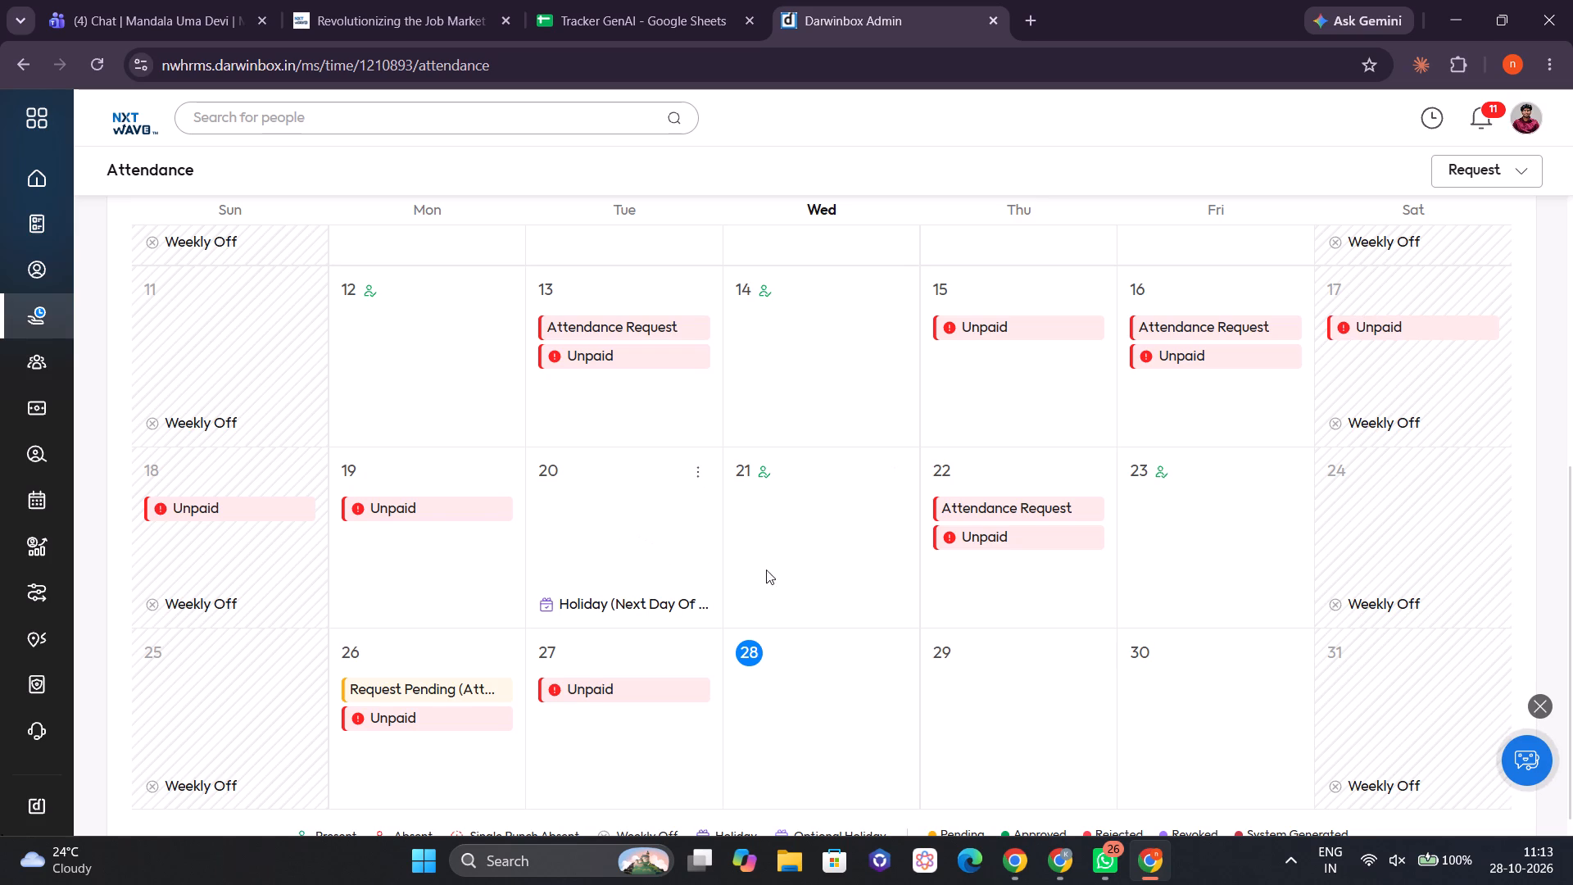
scroll(837, 544, down, 1)
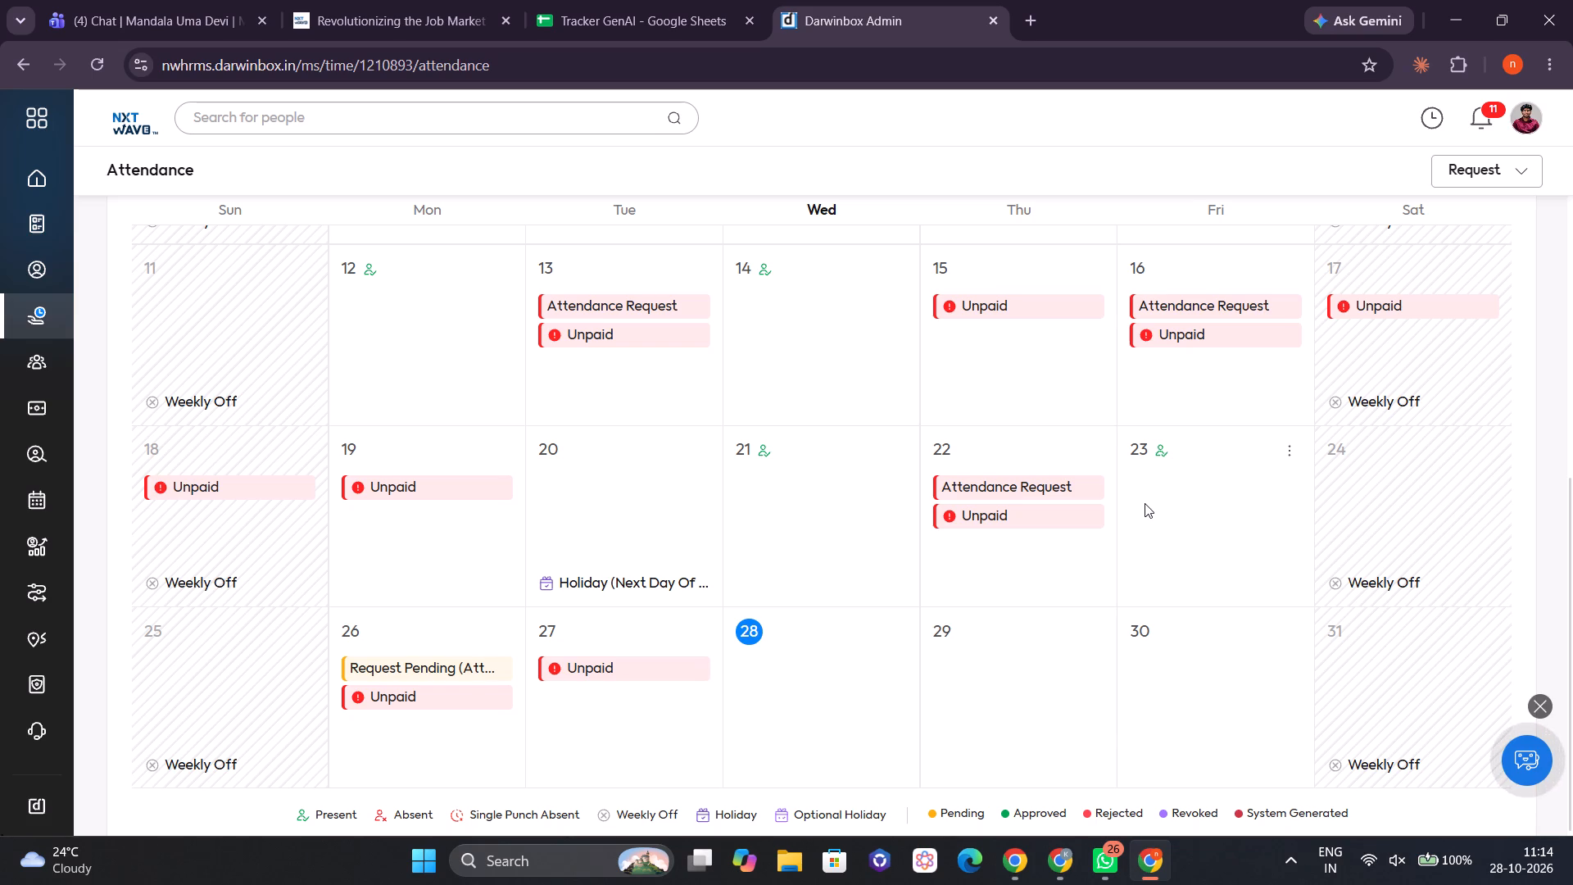
scroll(1145, 503, down, 2)
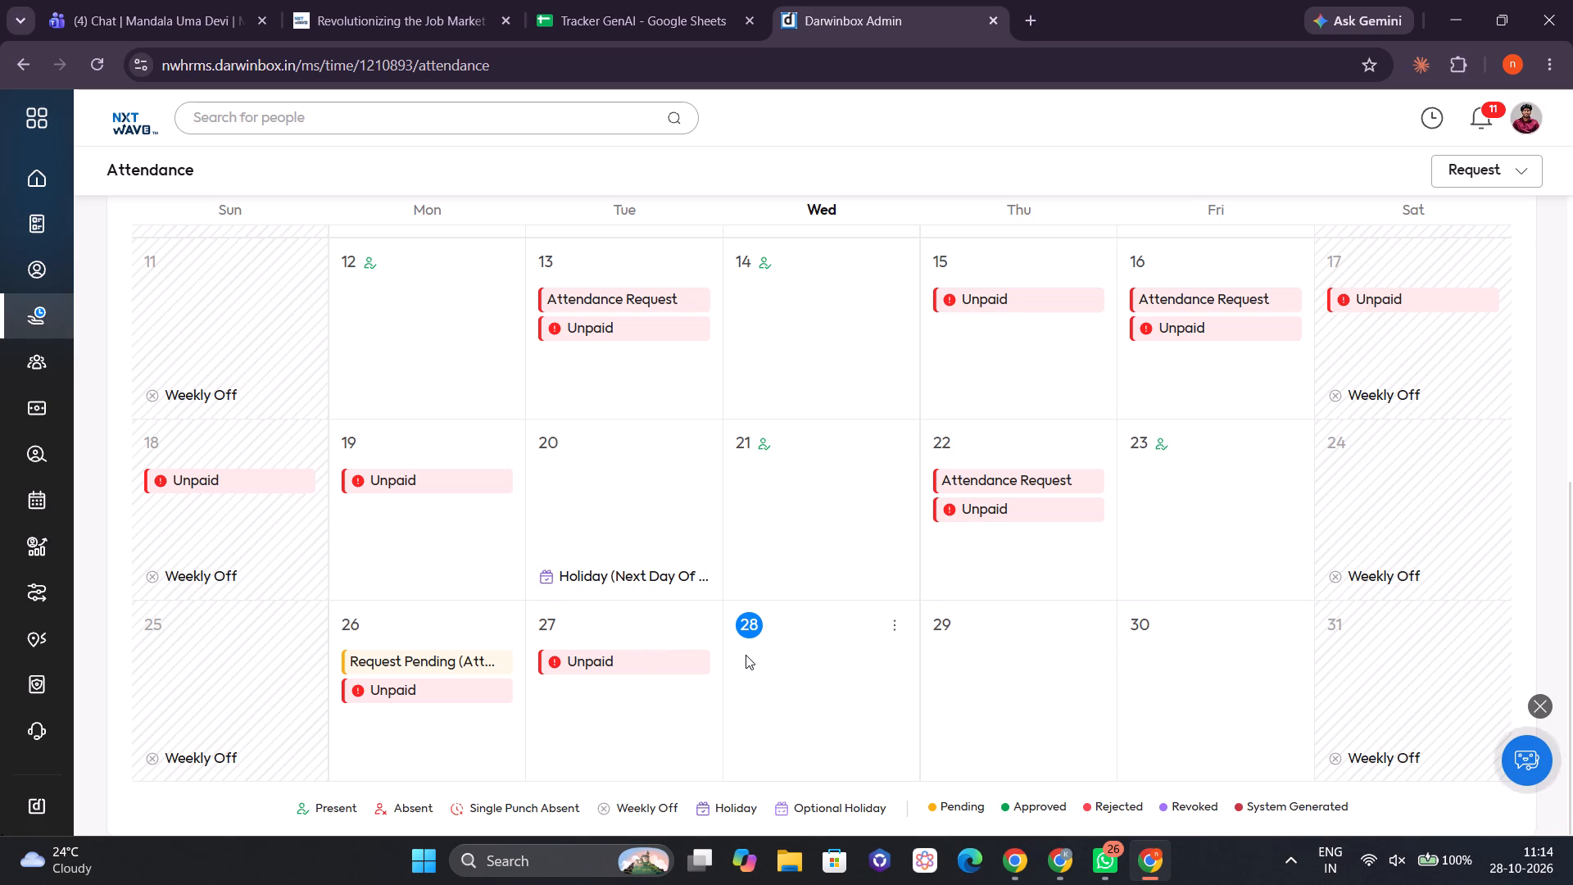
scroll(878, 652, down, 1)
scroll(871, 612, up, 3)
scroll(871, 612, down, 1)
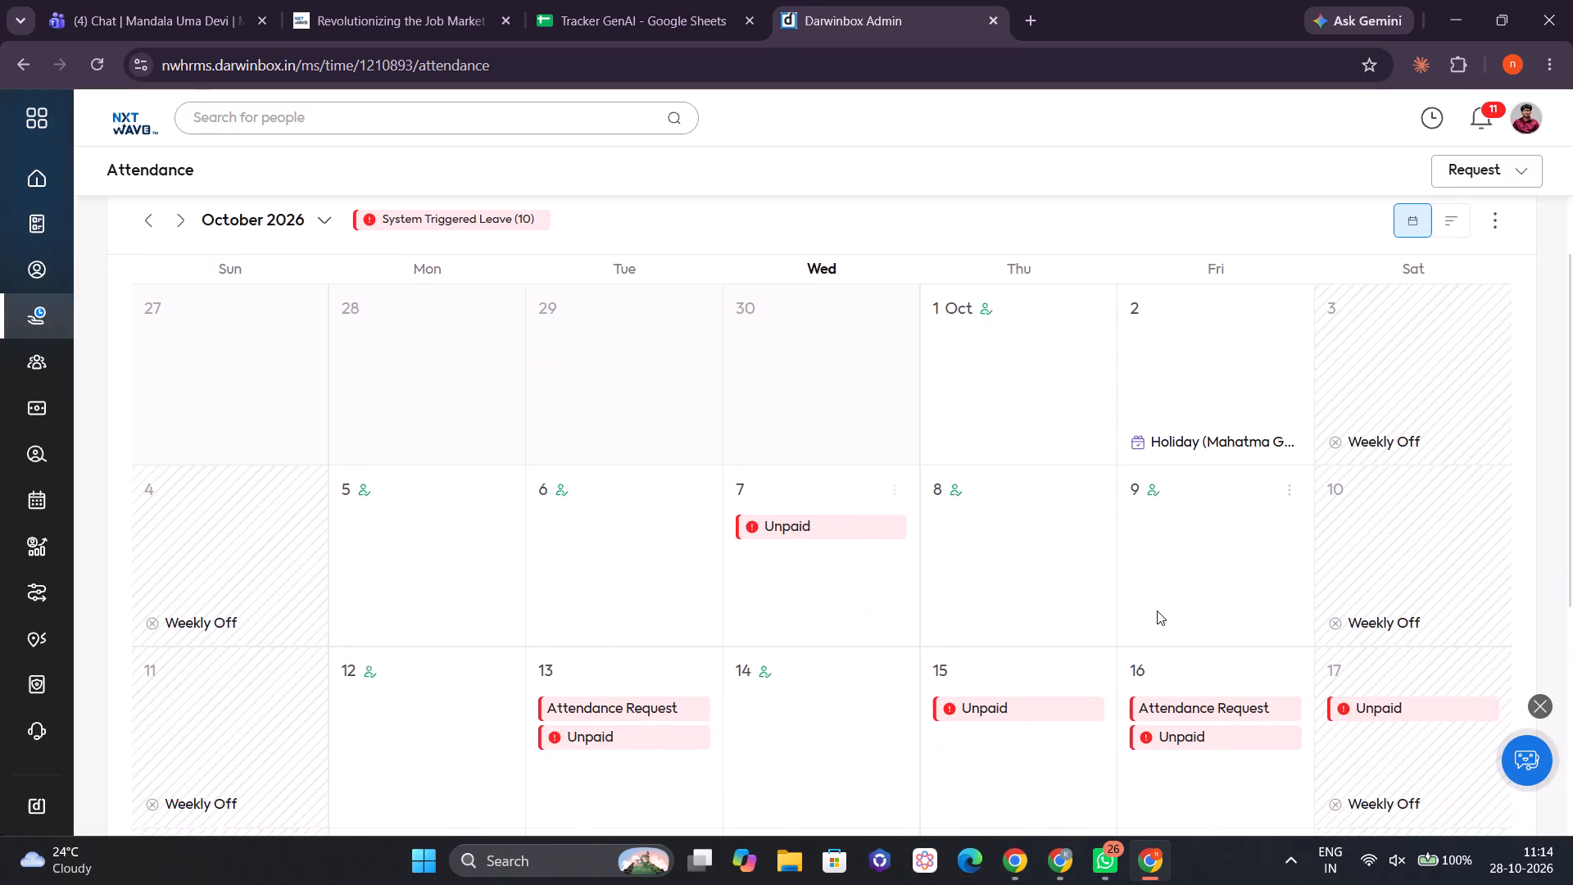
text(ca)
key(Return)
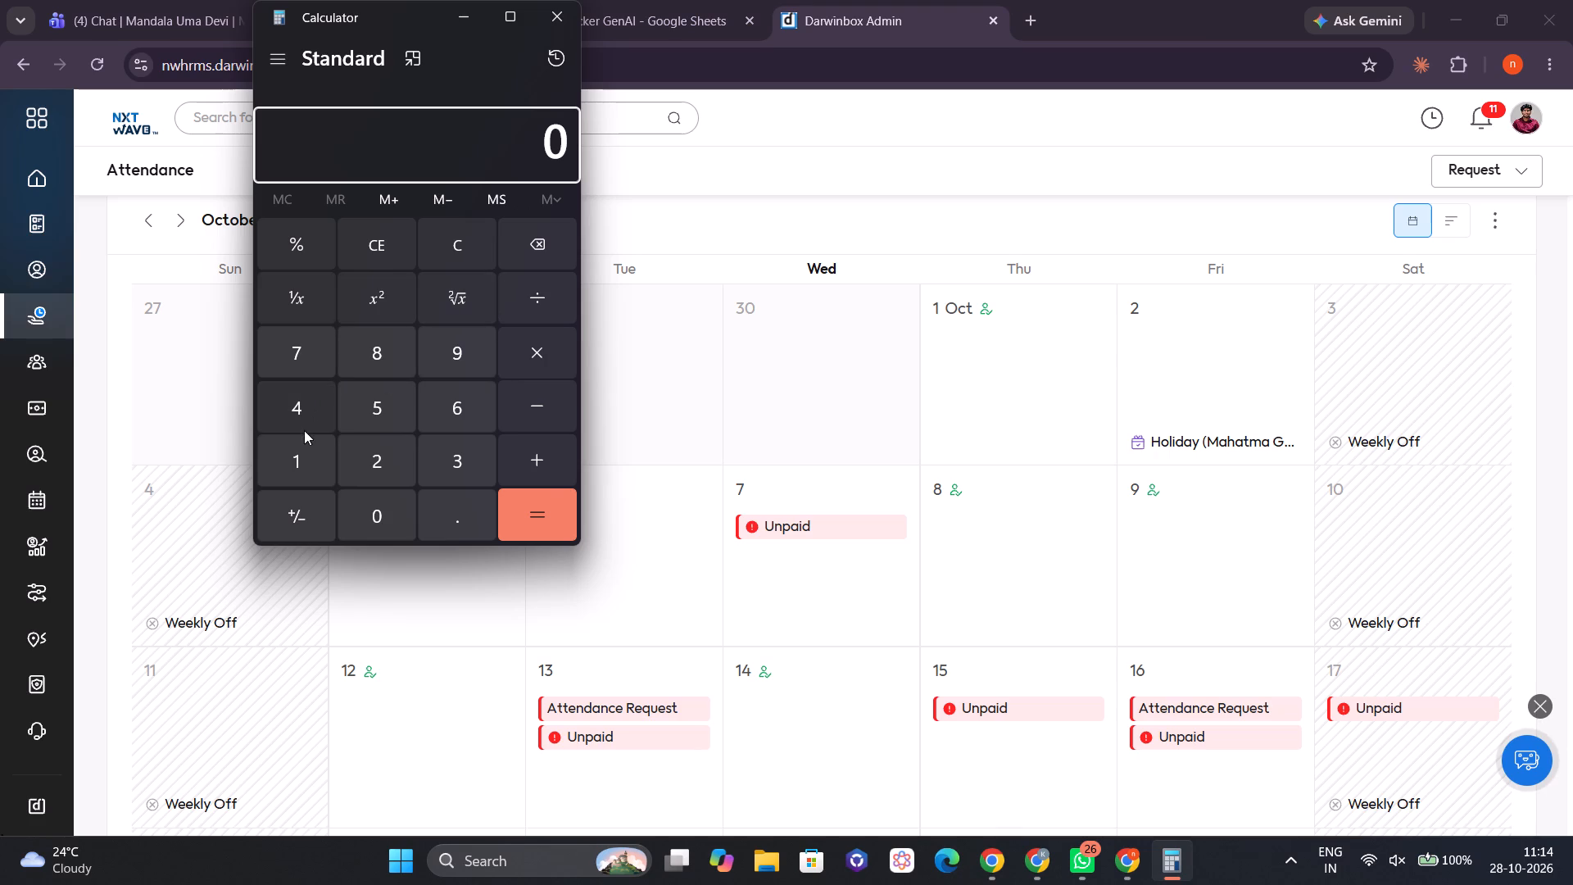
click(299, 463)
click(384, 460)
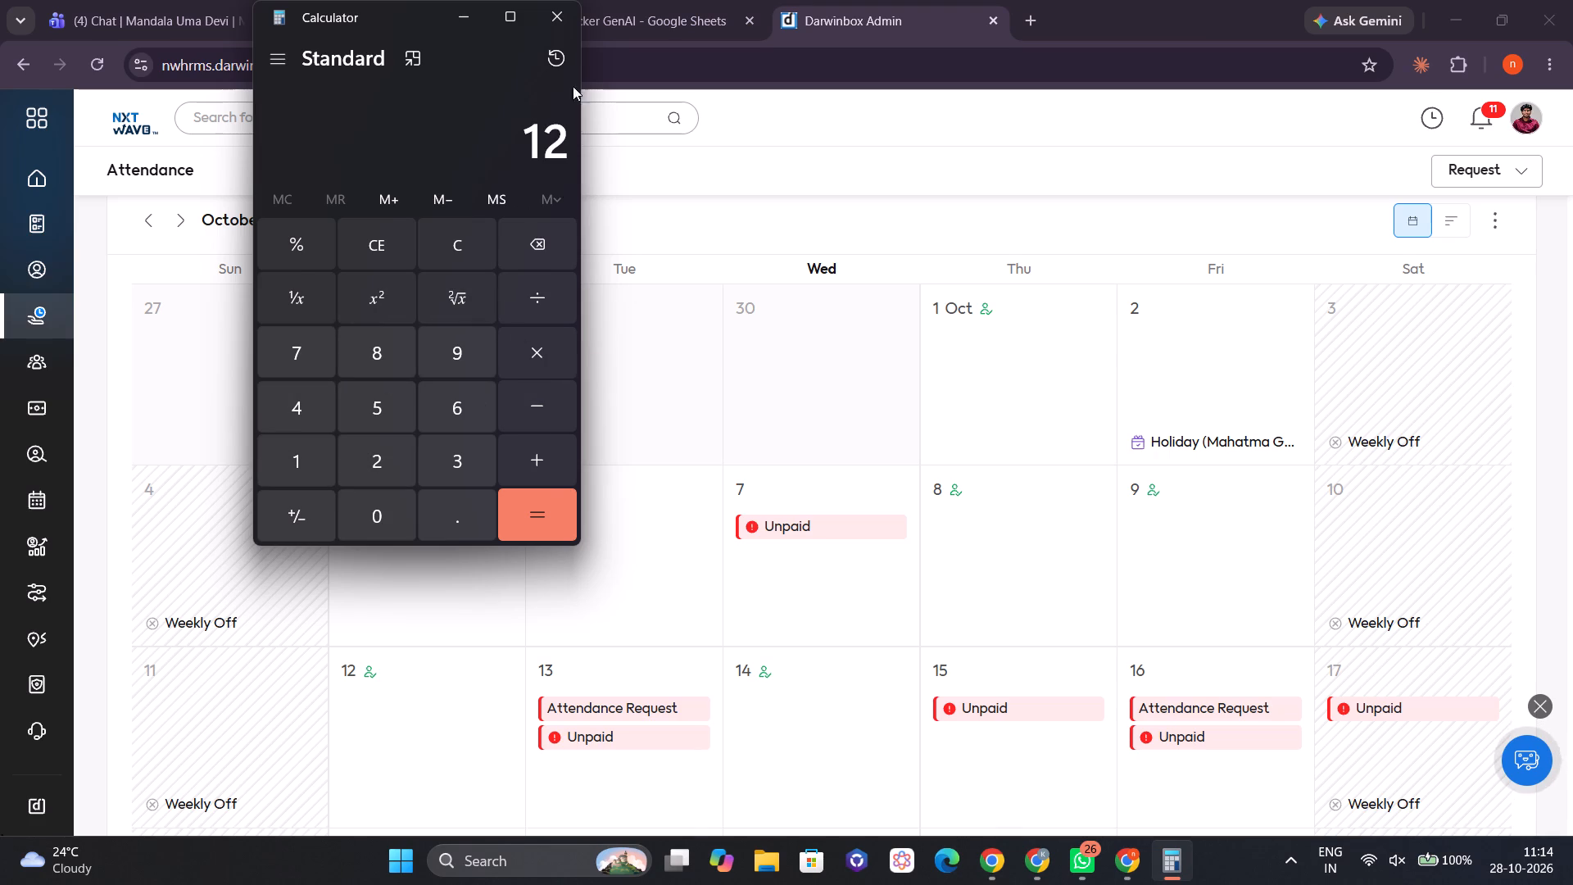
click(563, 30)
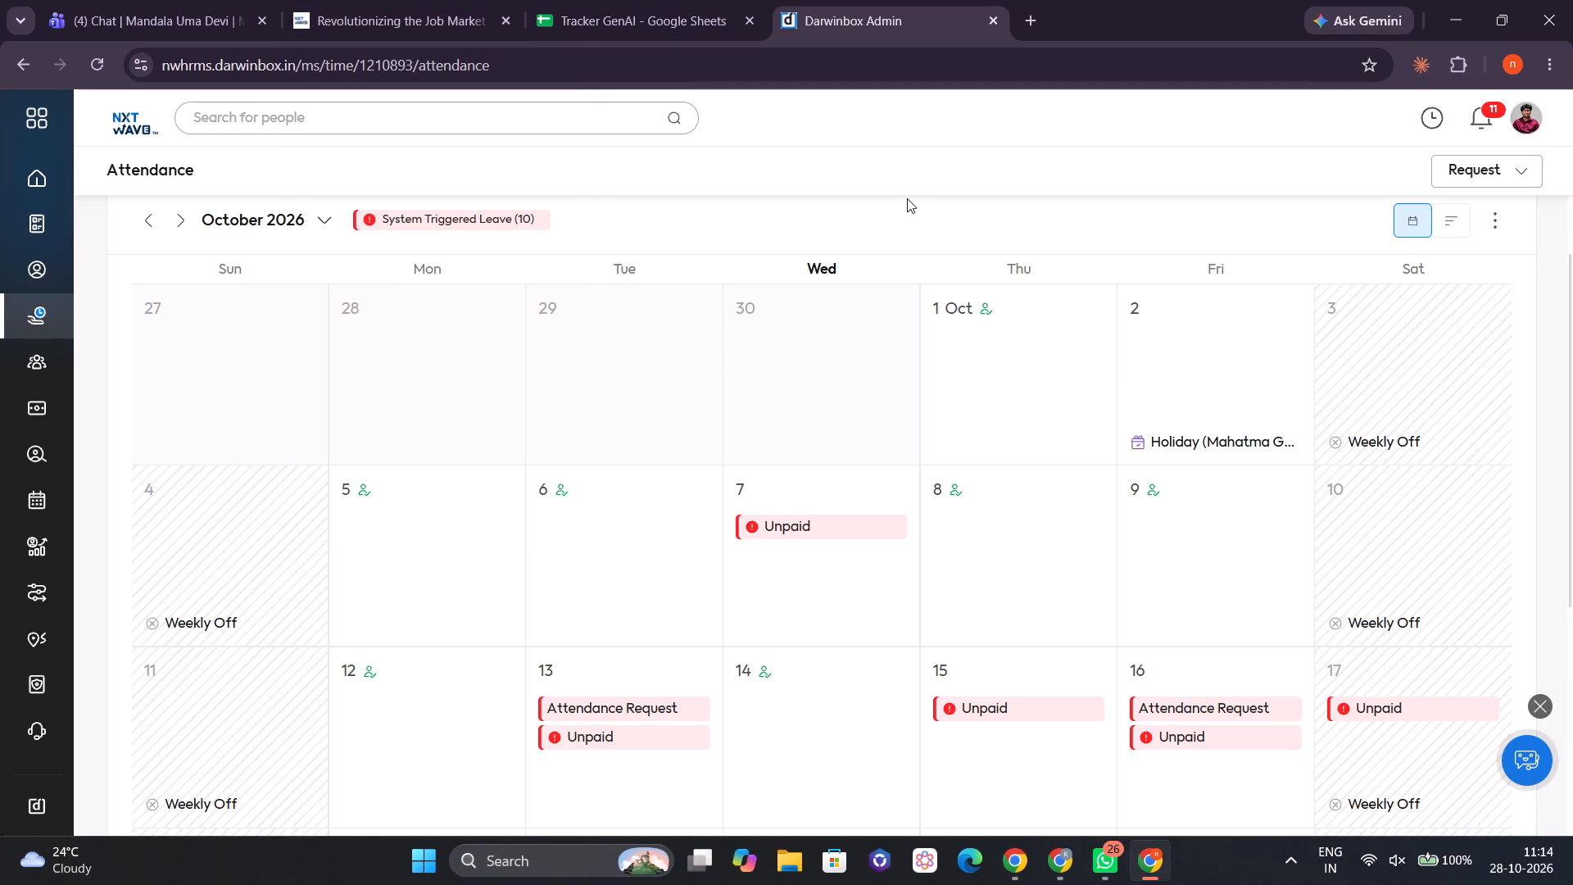
Switch to the Tracker GenAI spreadsheet and review the dated action items and EoD reports in Sheet1.
click(639, 0)
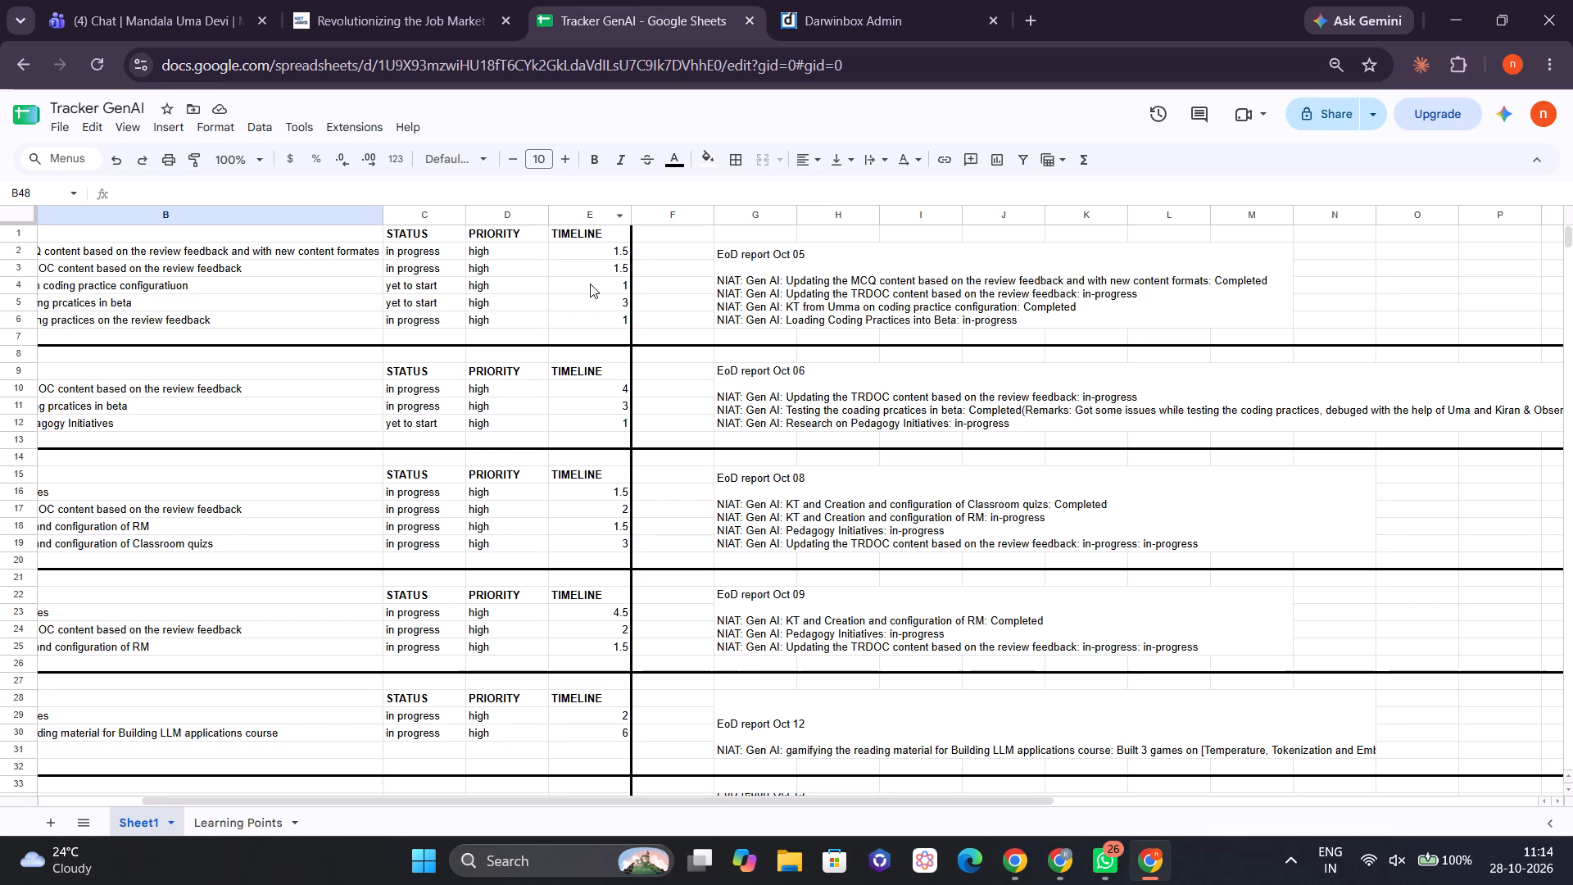
scroll(590, 284, down, 3)
scroll(590, 284, up, 2)
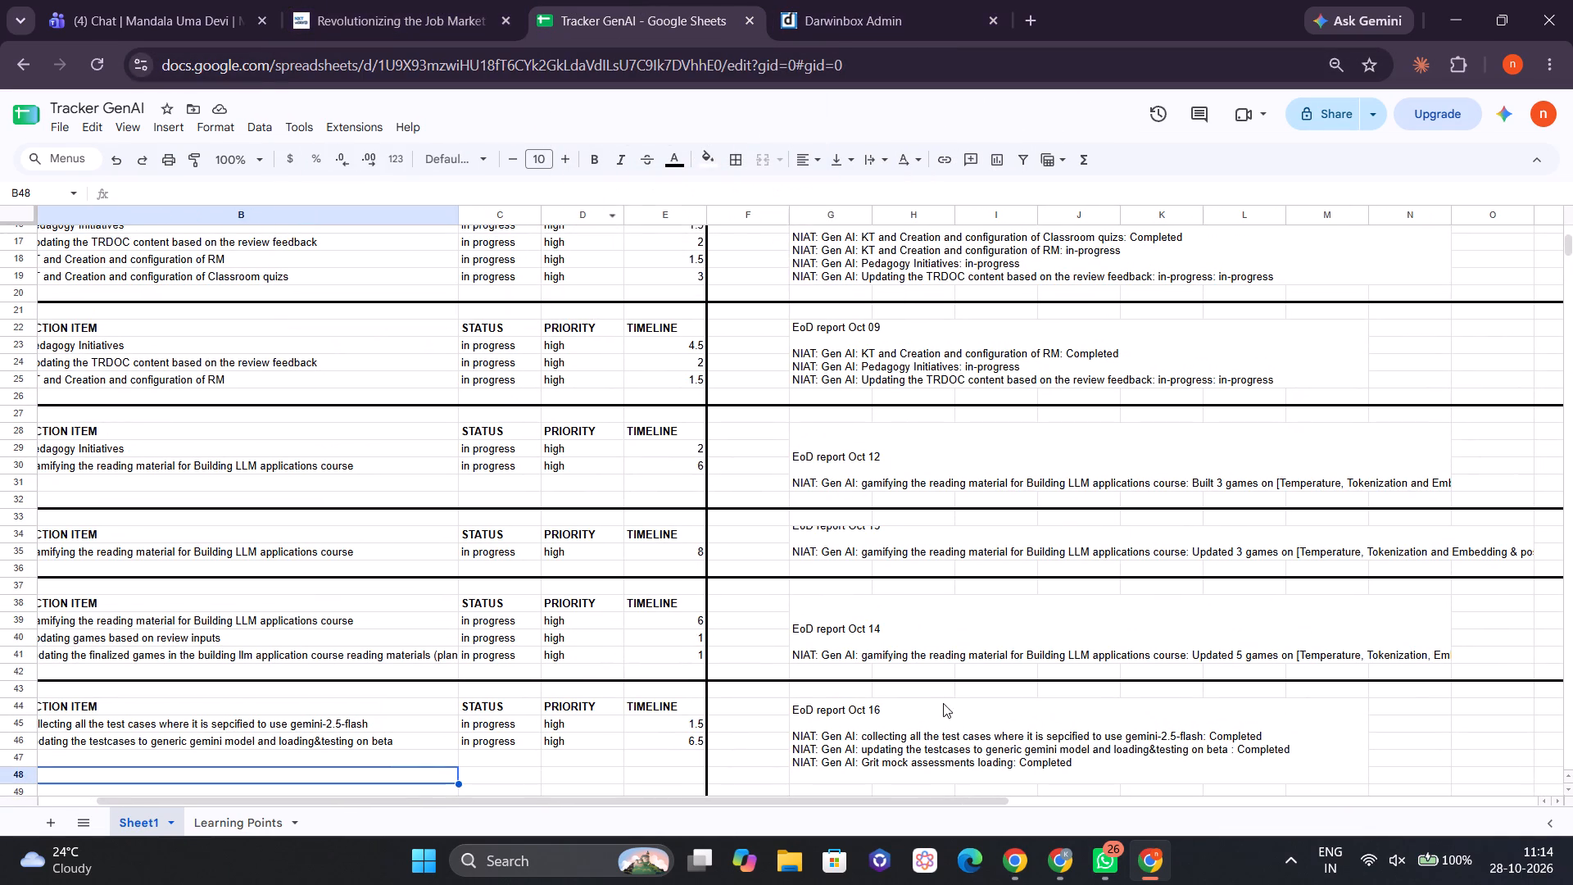
Check the TimeLine values of all tasks in the Learning Points table.
click(229, 822)
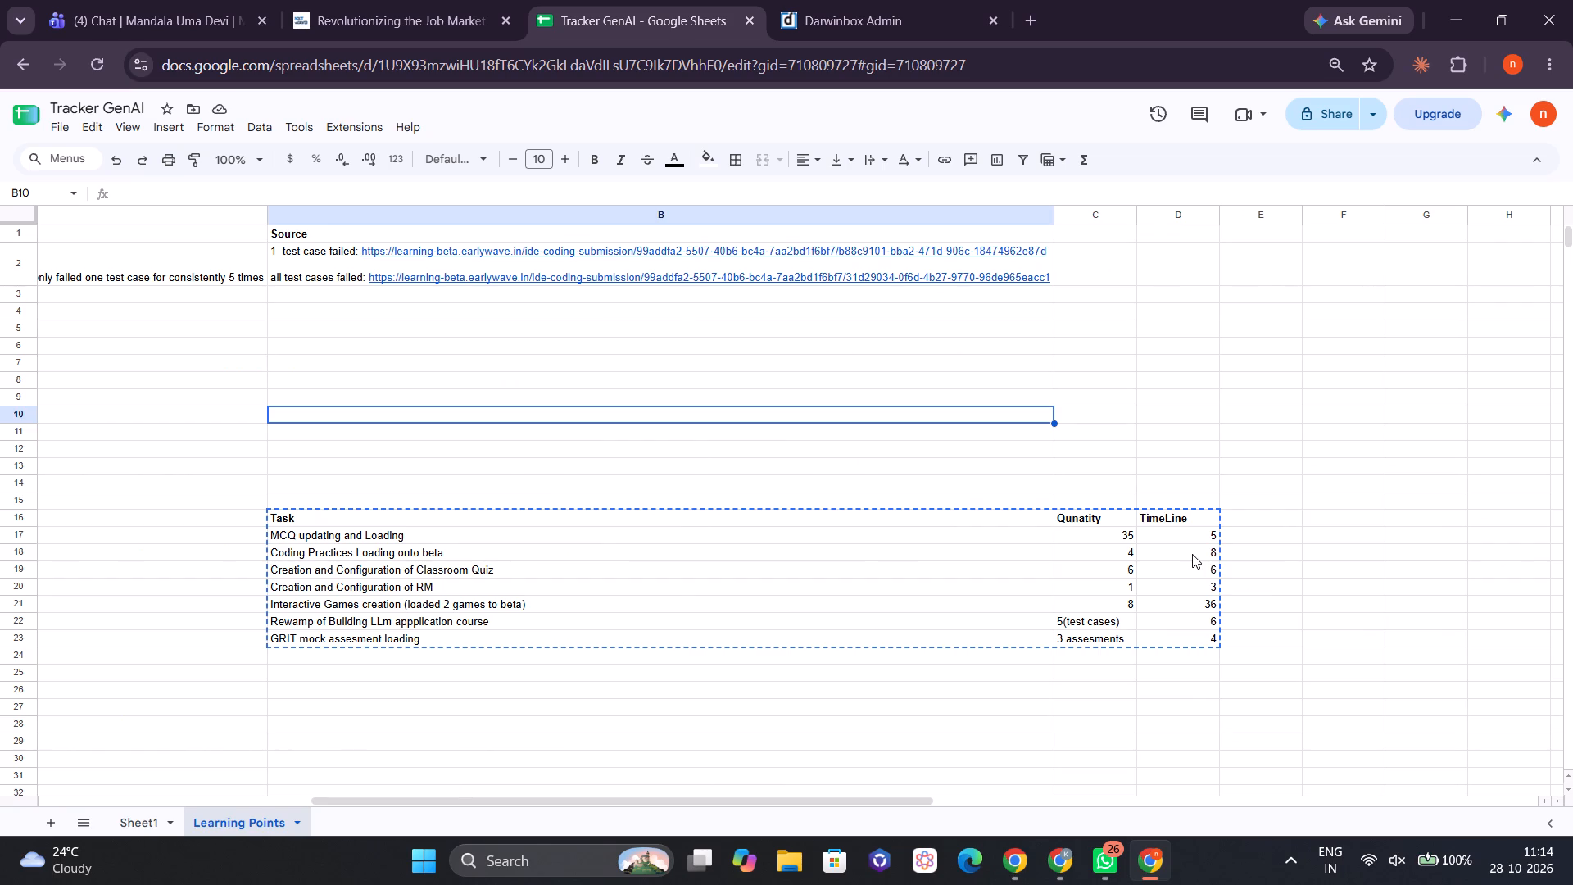
click(1192, 554)
drag(1188, 540, 1211, 645)
click(1264, 705)
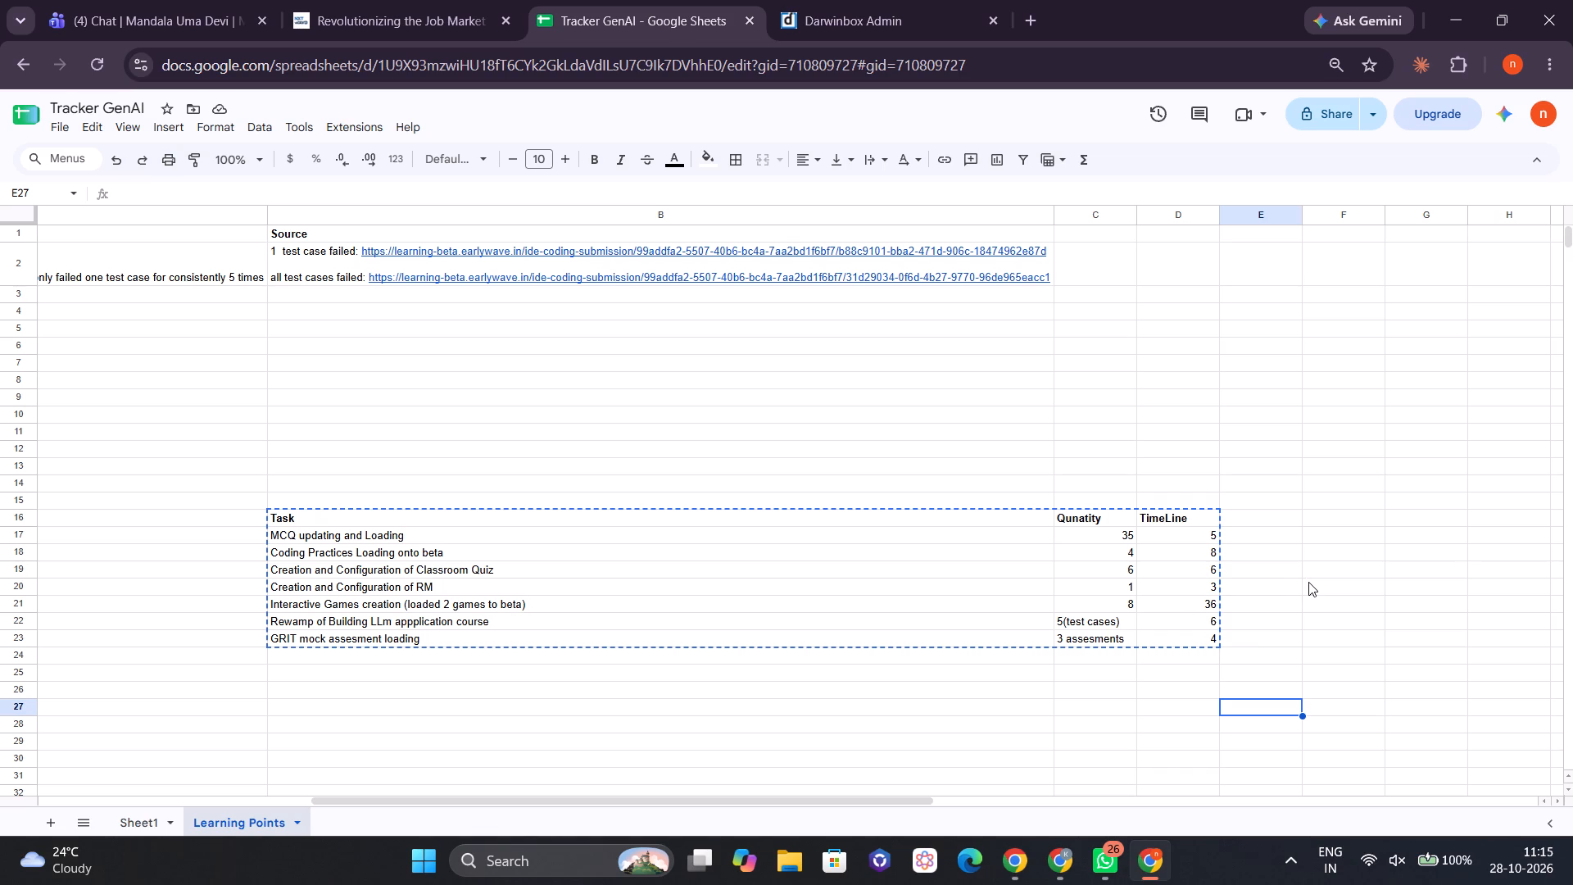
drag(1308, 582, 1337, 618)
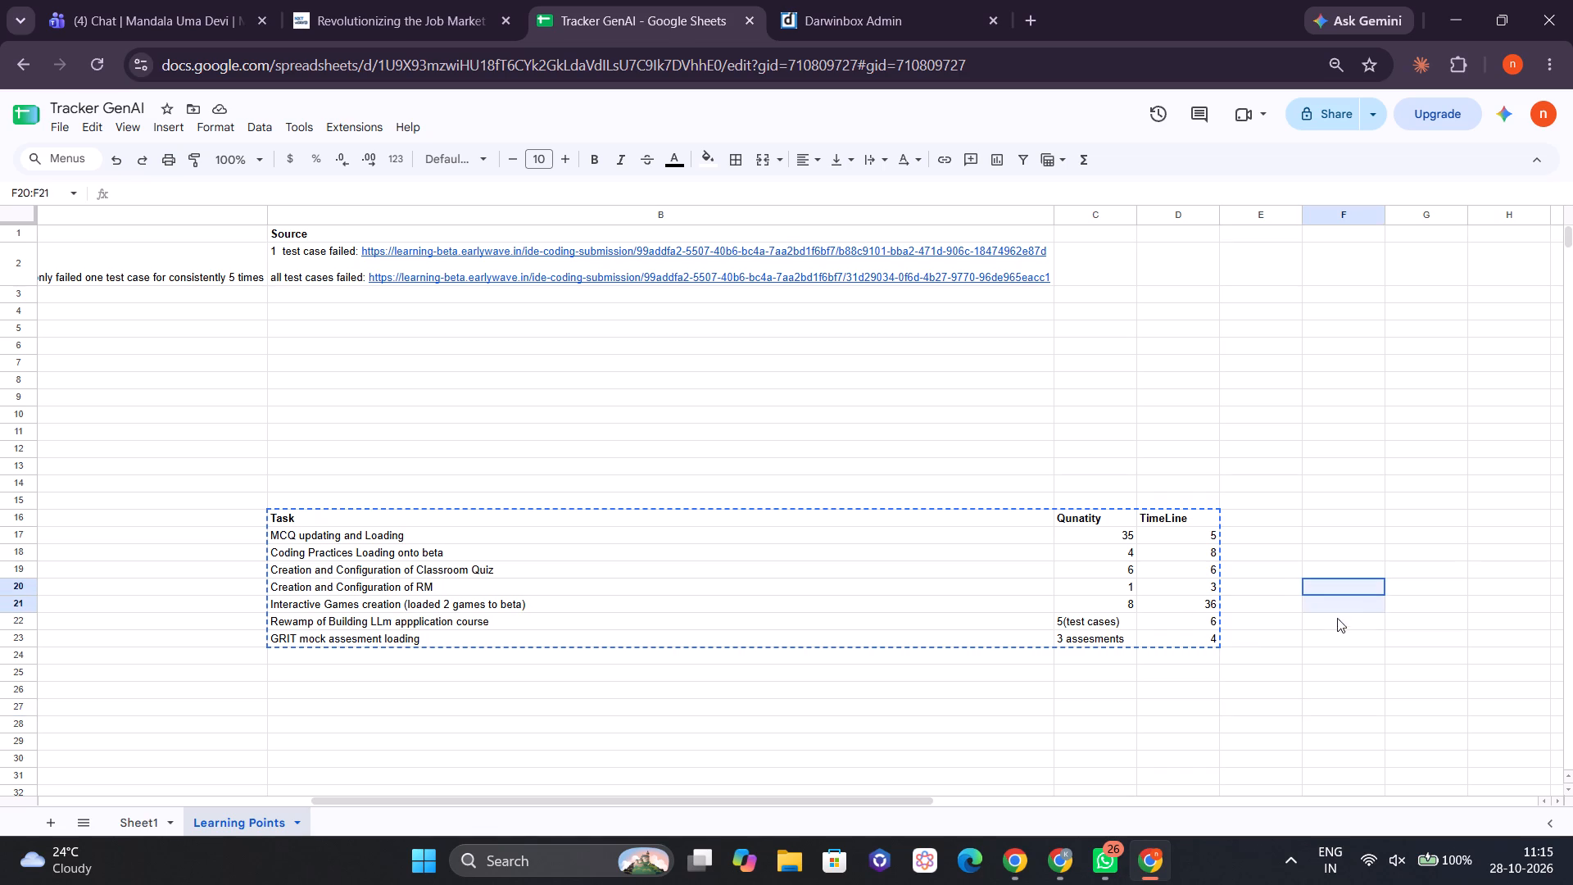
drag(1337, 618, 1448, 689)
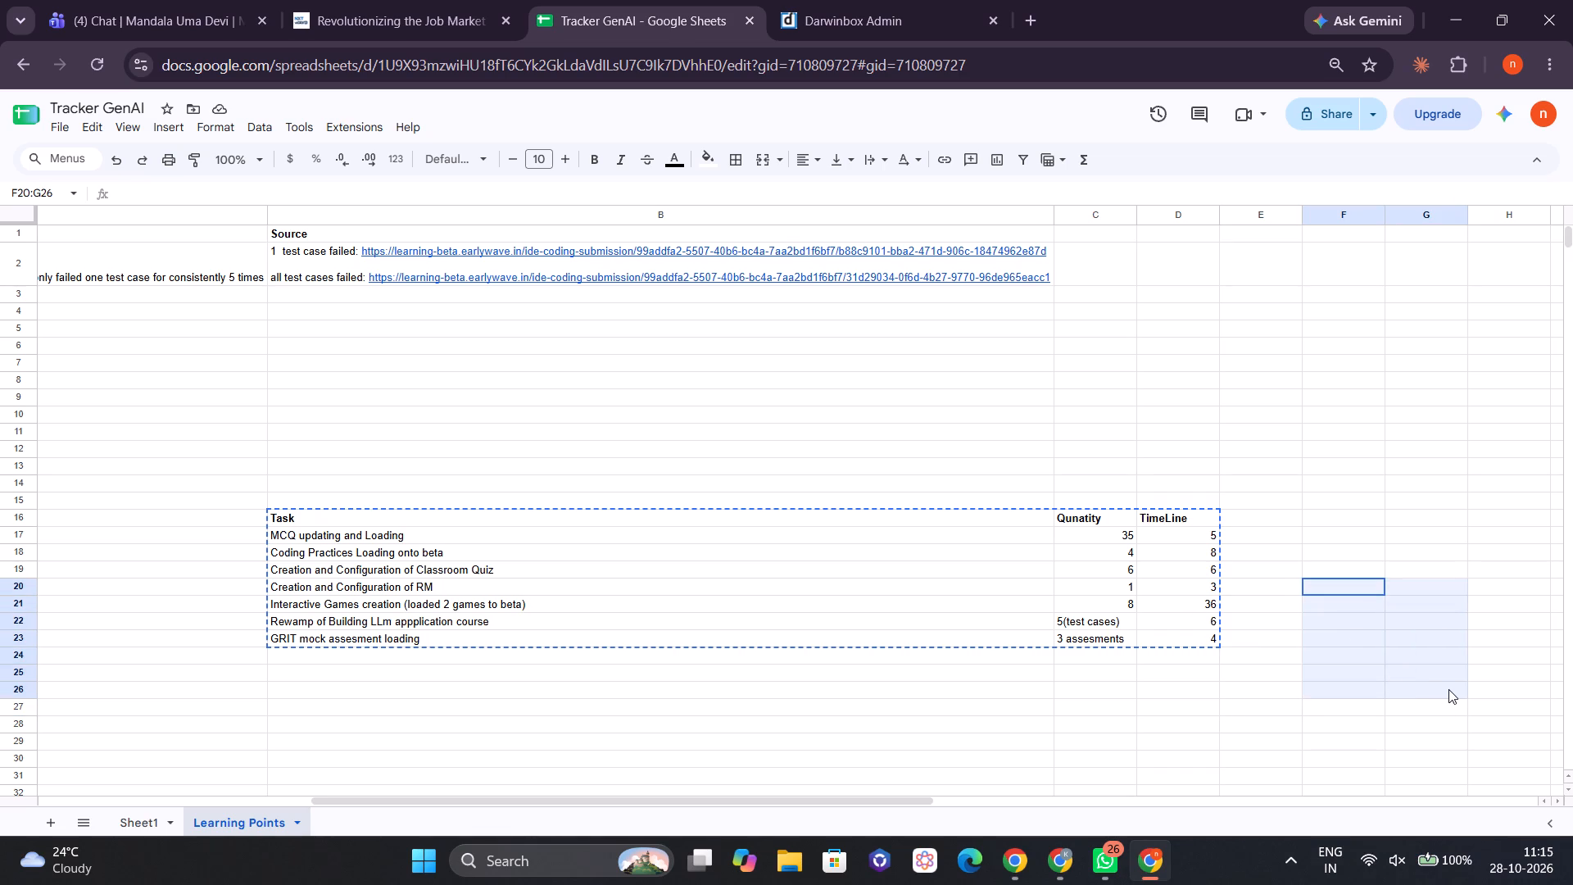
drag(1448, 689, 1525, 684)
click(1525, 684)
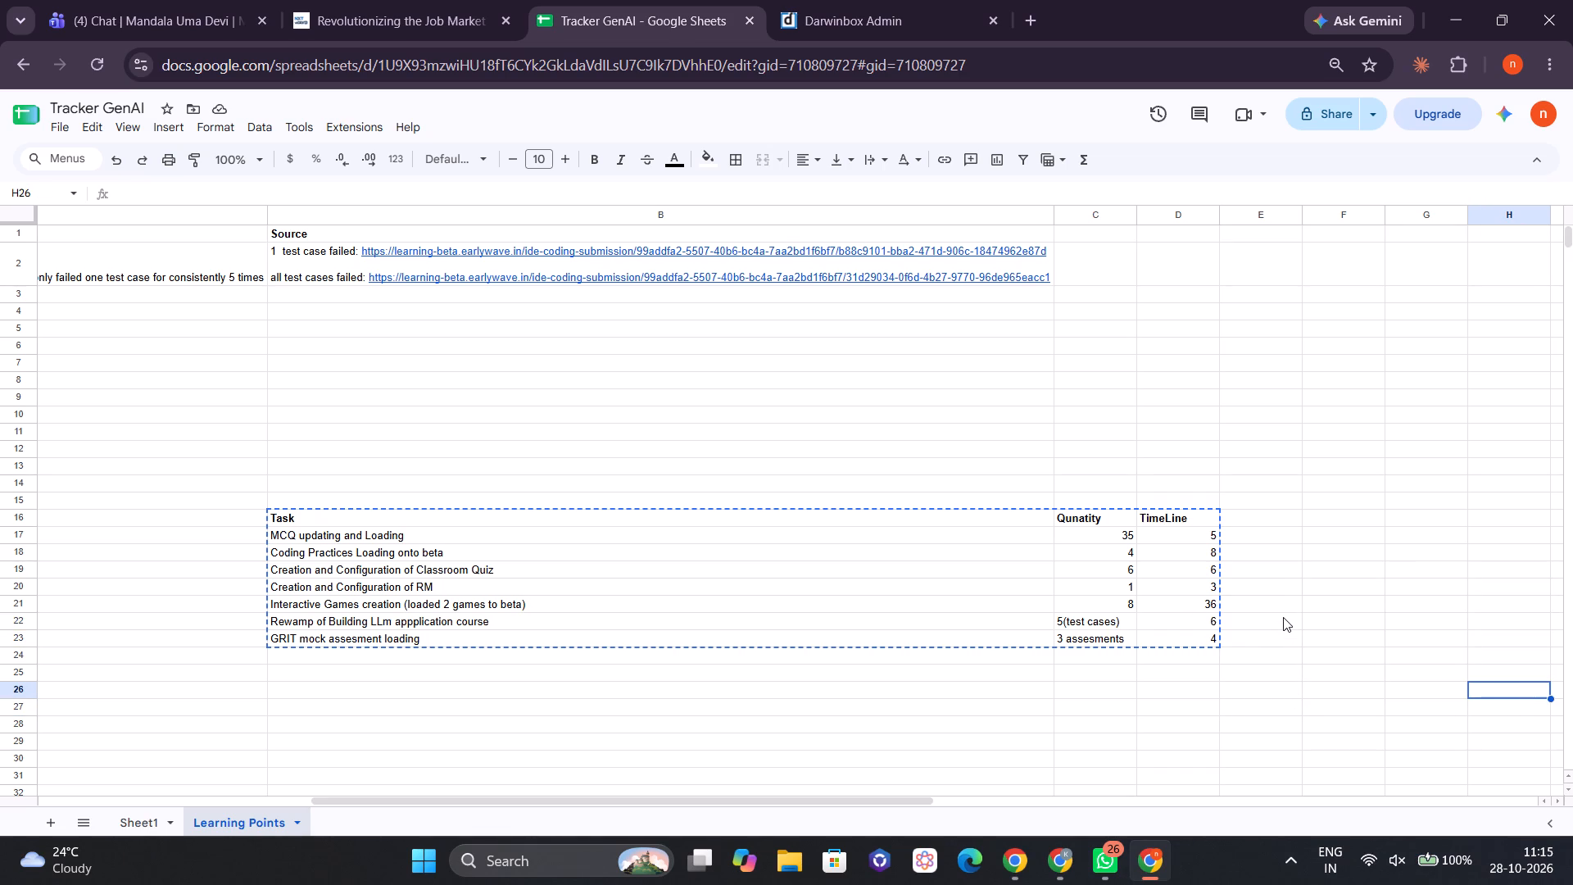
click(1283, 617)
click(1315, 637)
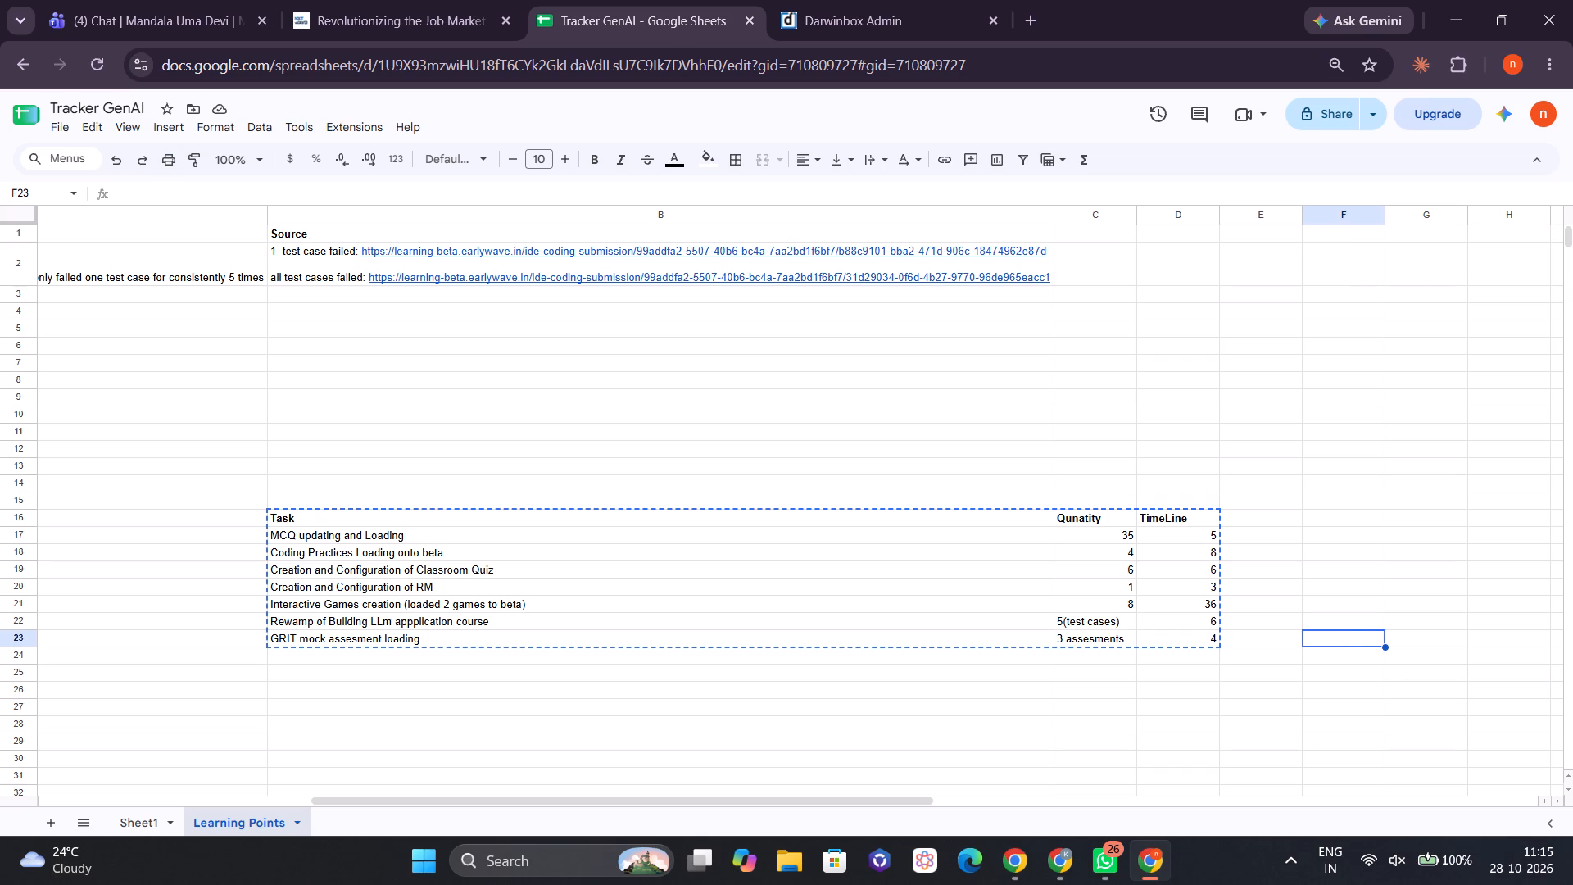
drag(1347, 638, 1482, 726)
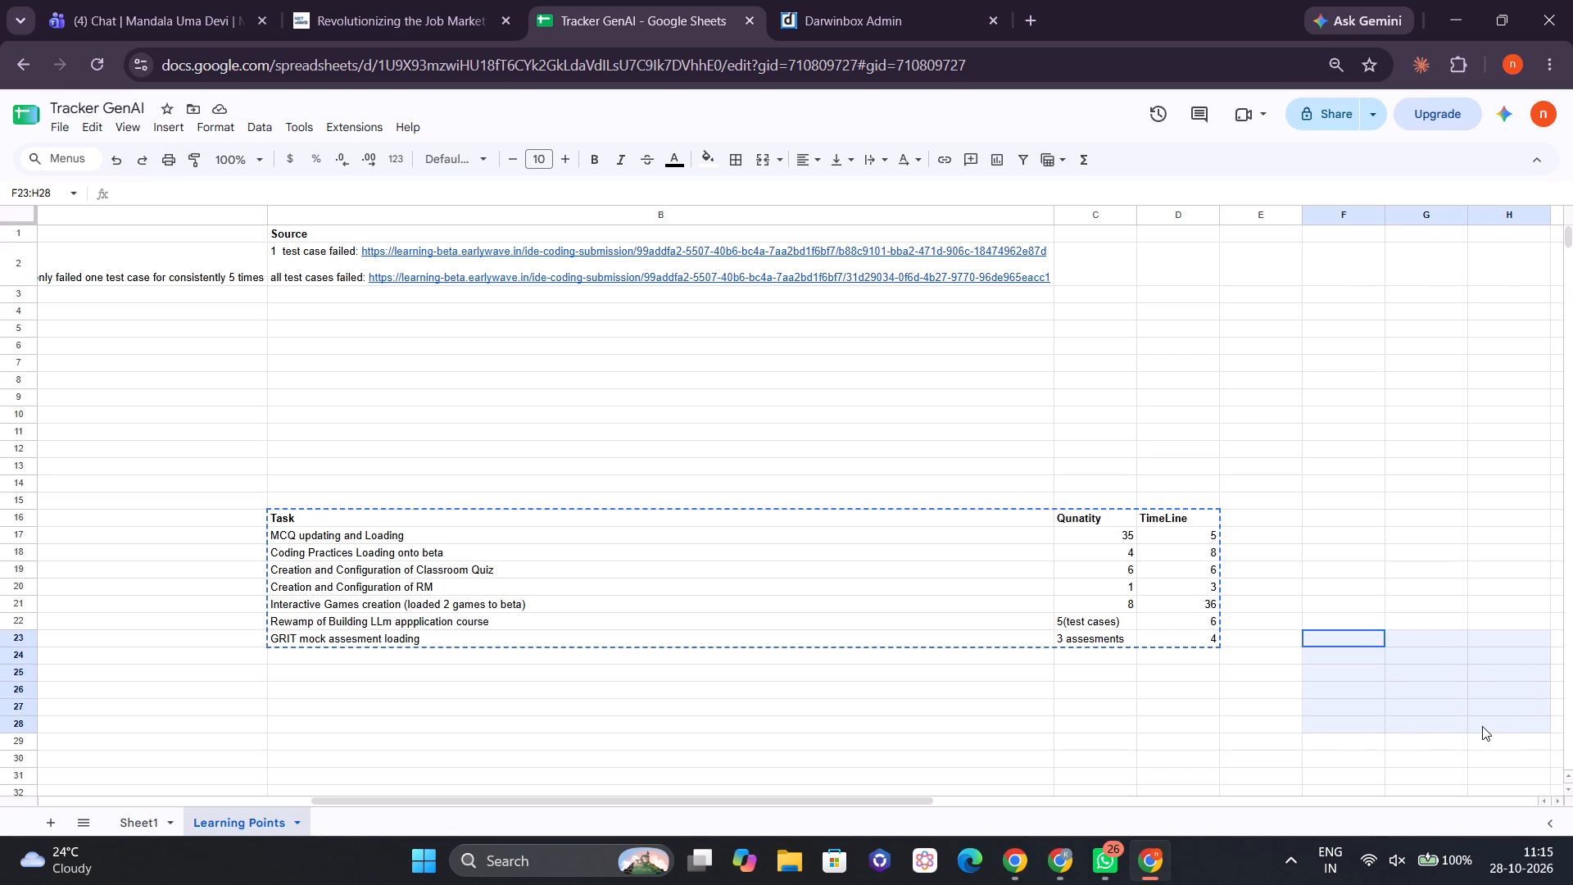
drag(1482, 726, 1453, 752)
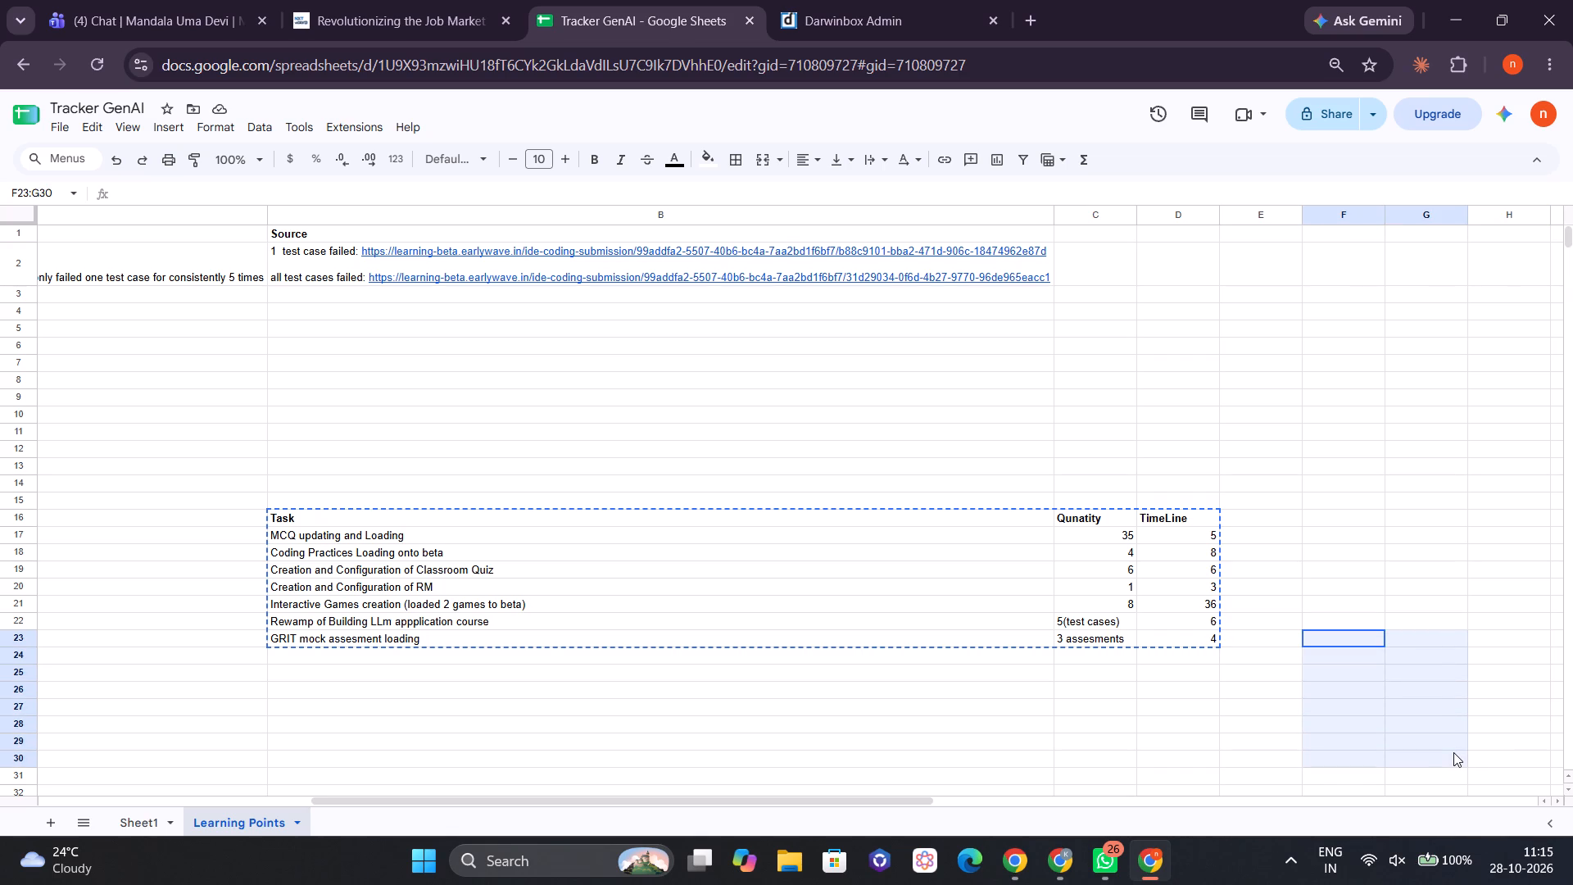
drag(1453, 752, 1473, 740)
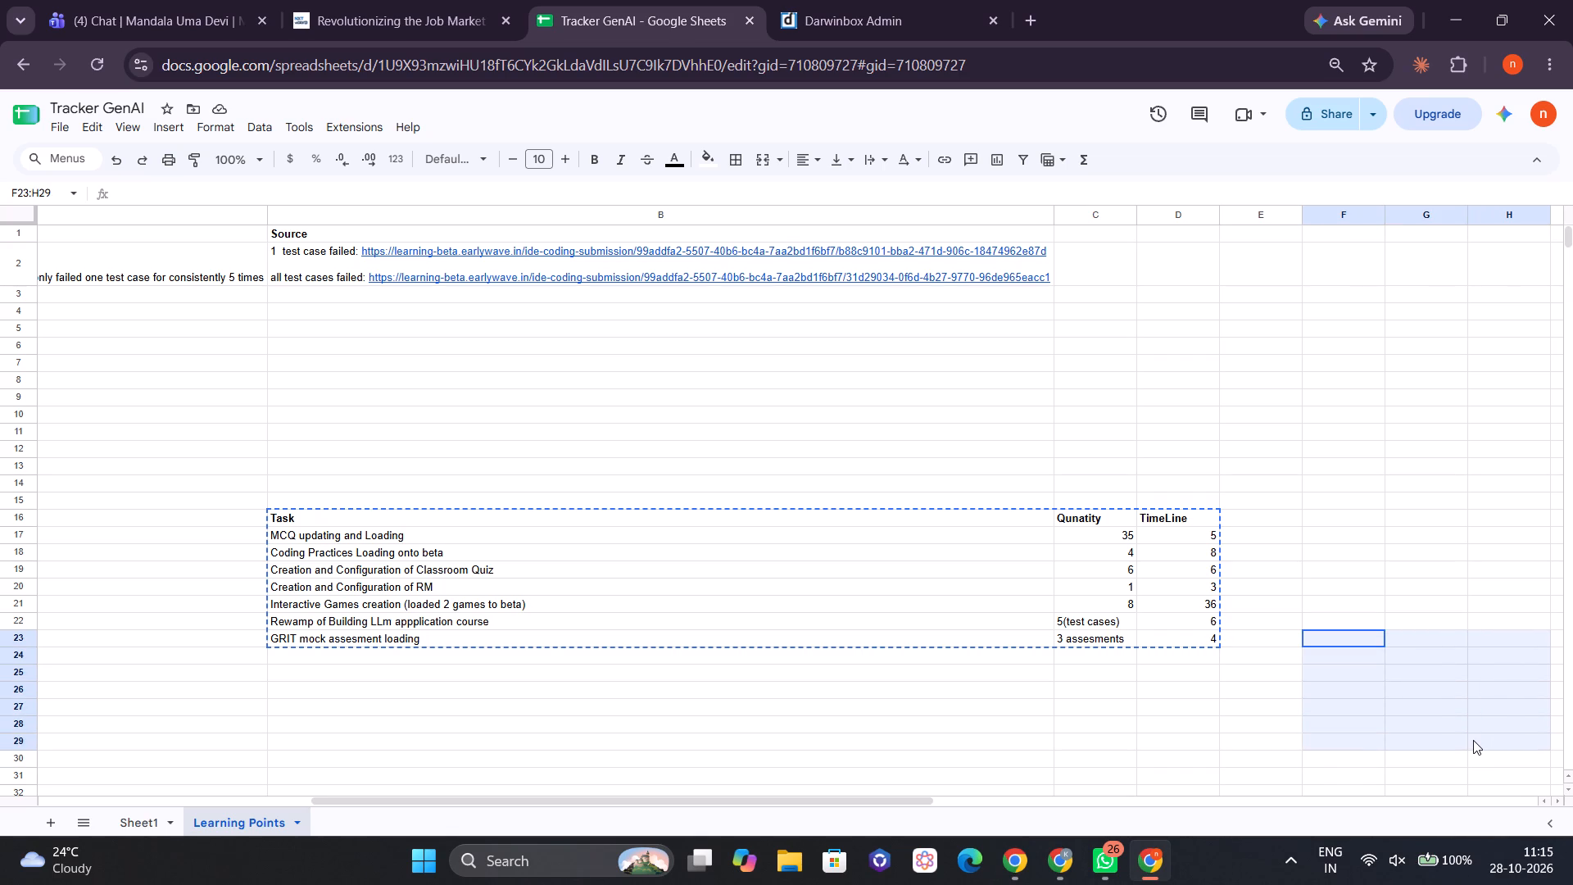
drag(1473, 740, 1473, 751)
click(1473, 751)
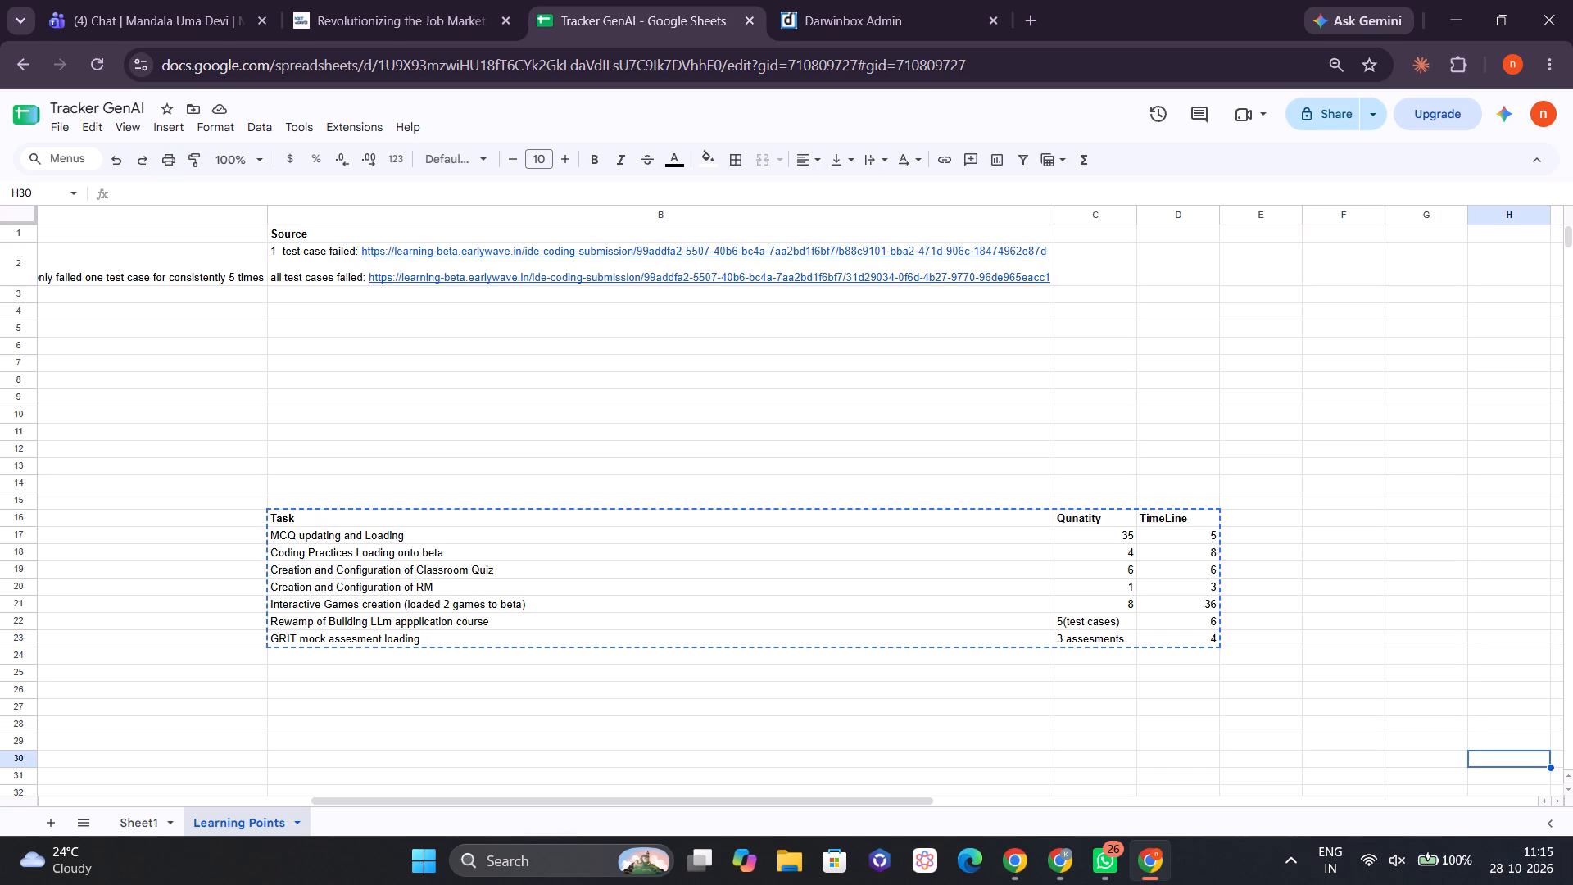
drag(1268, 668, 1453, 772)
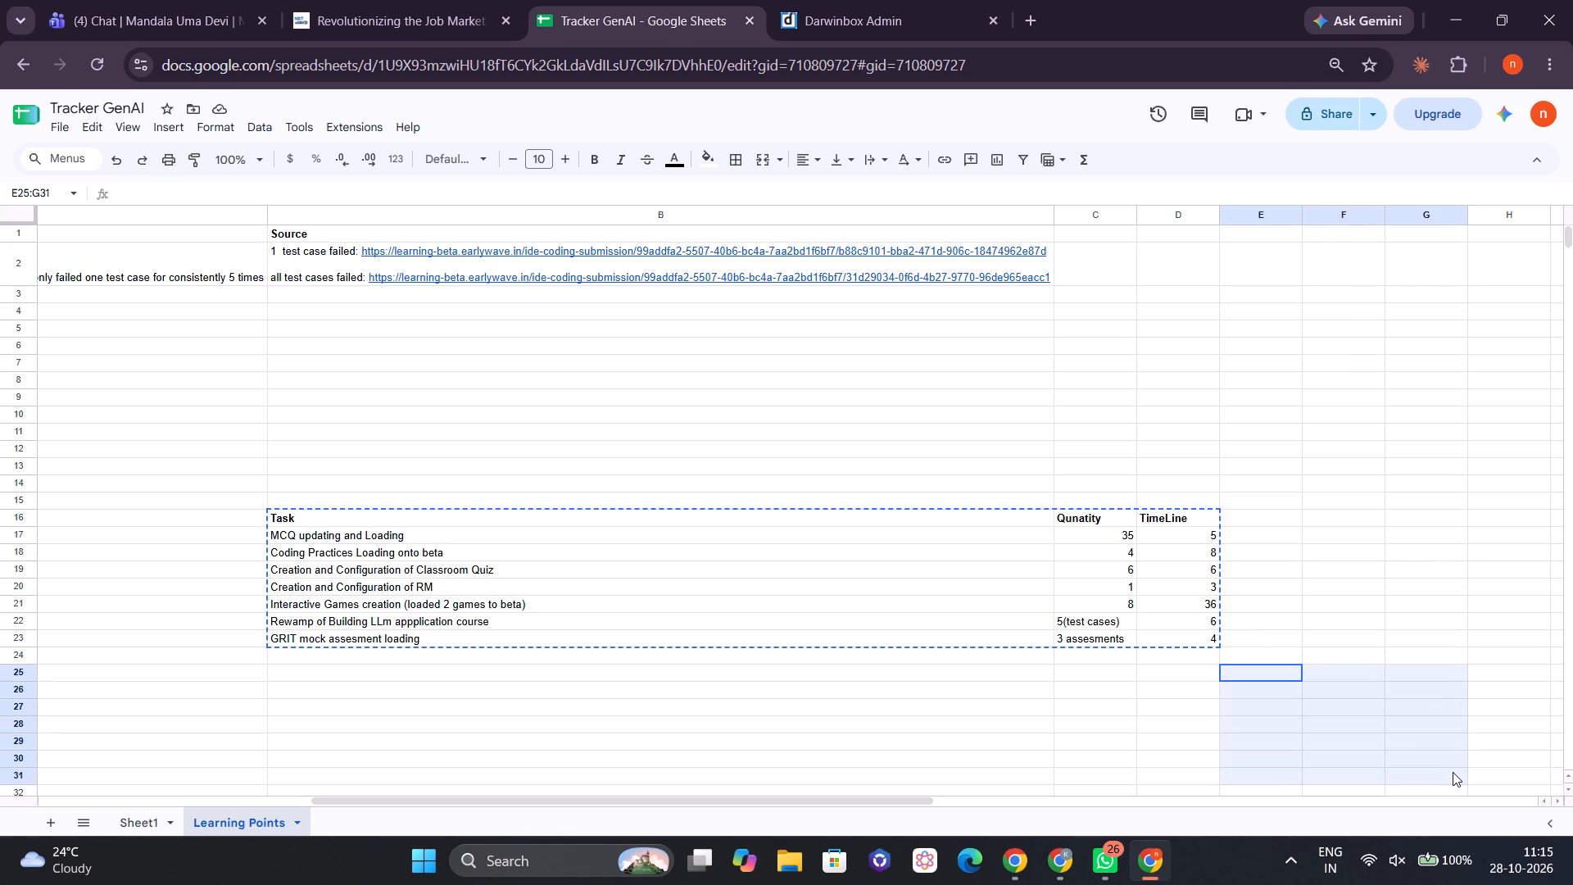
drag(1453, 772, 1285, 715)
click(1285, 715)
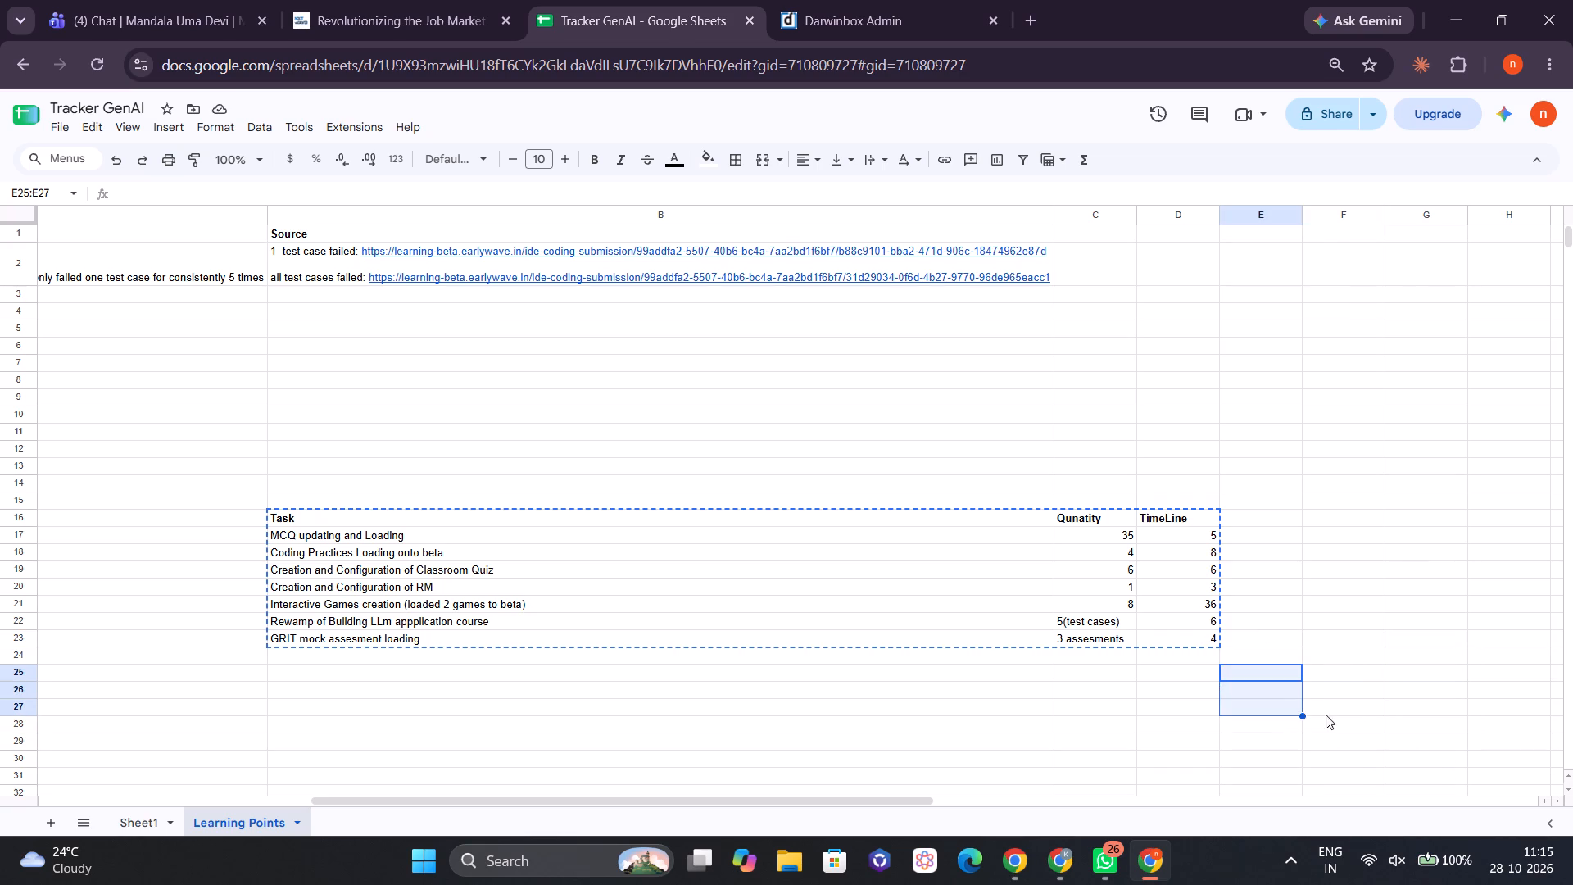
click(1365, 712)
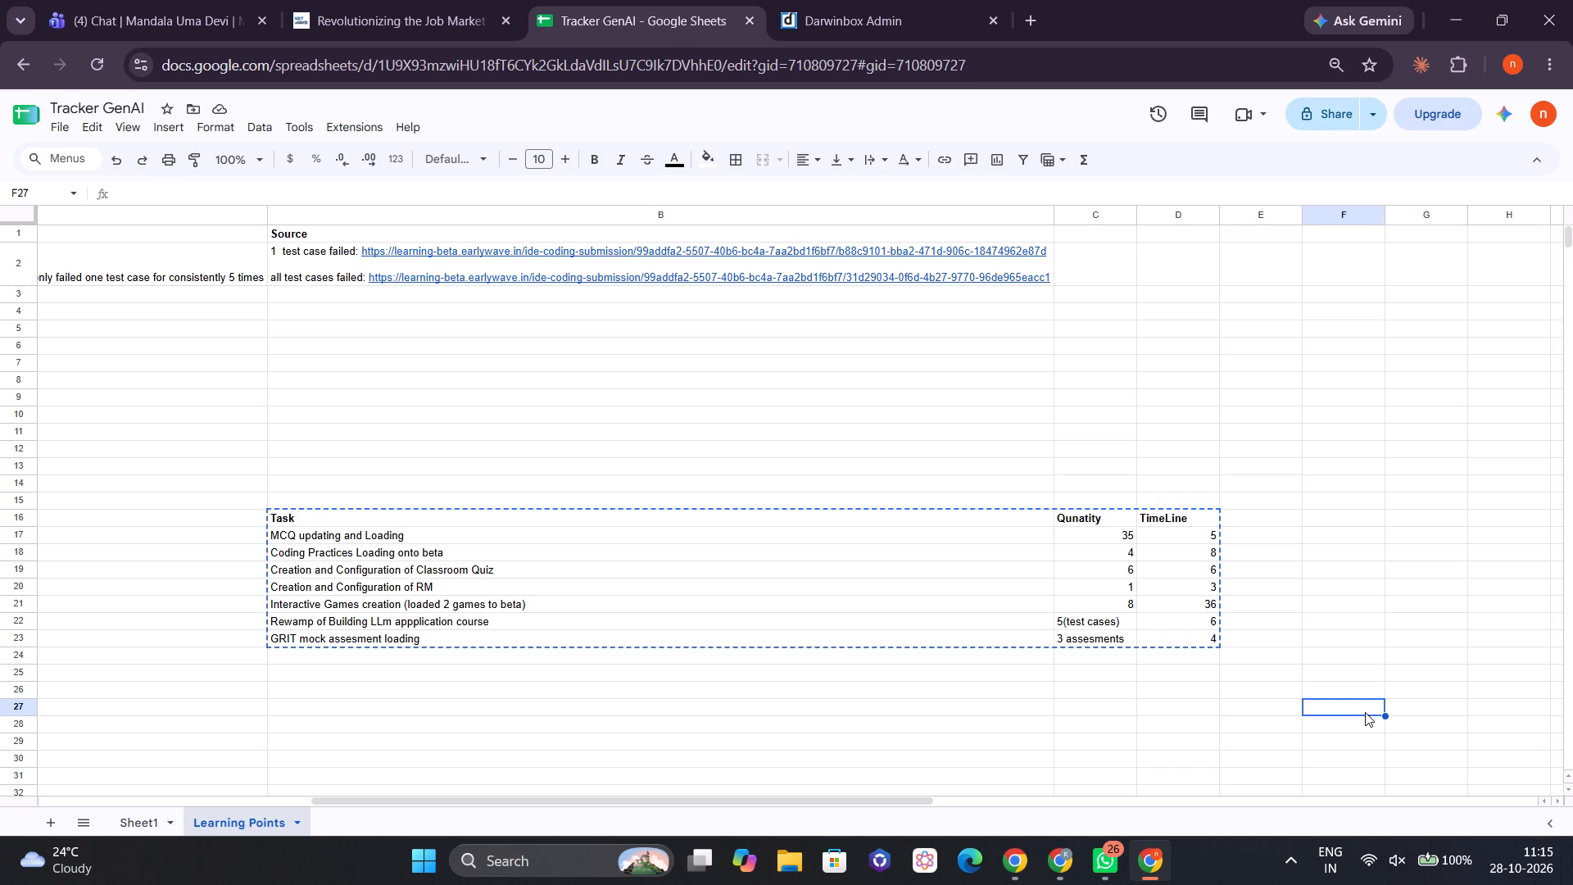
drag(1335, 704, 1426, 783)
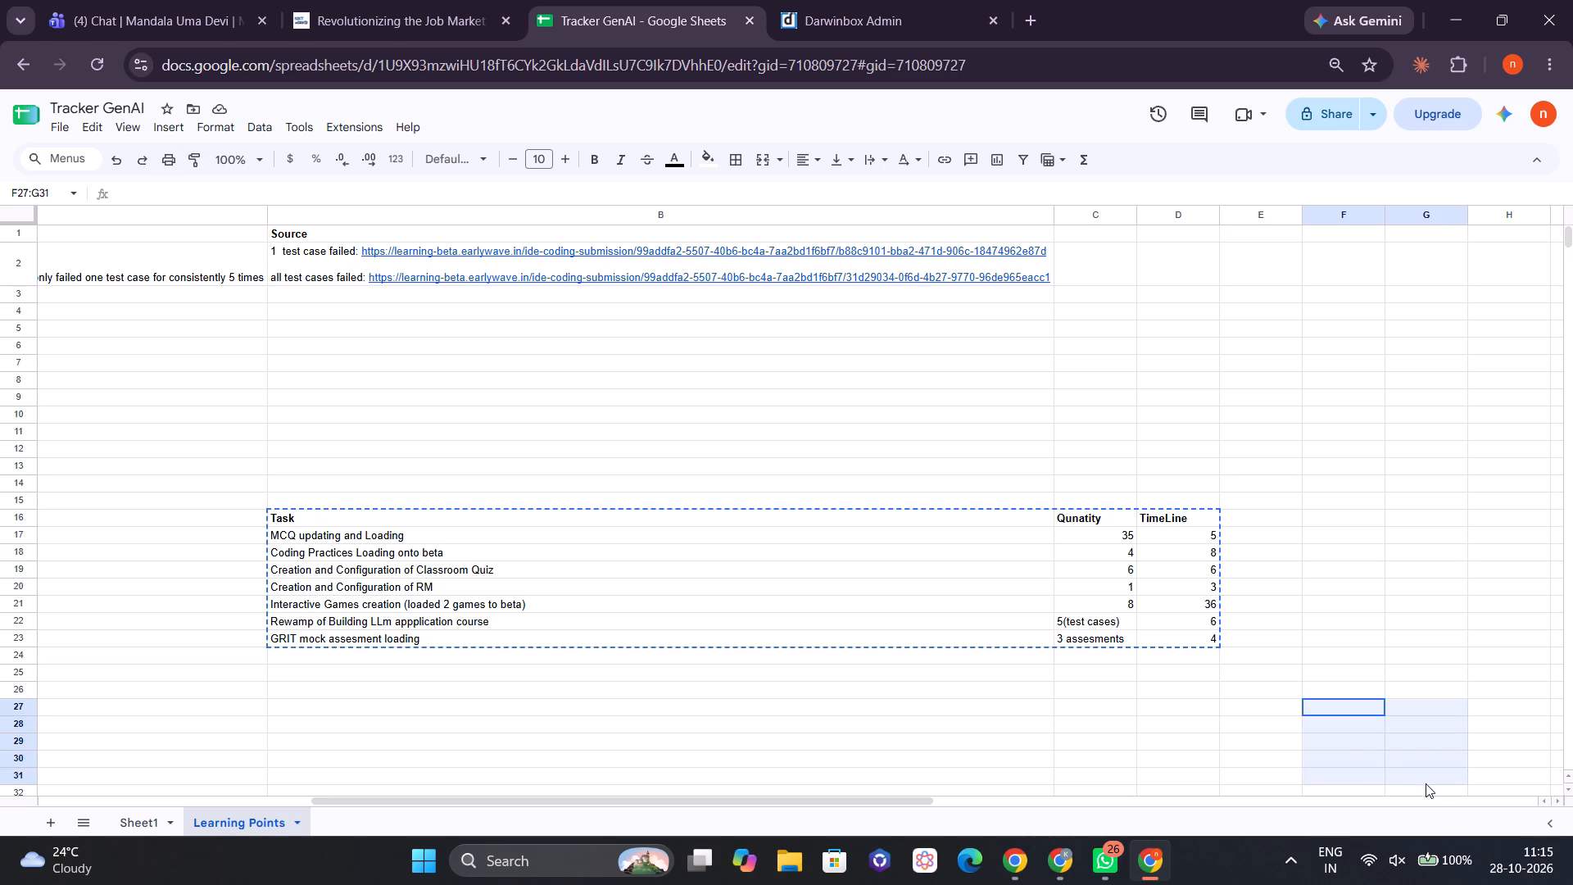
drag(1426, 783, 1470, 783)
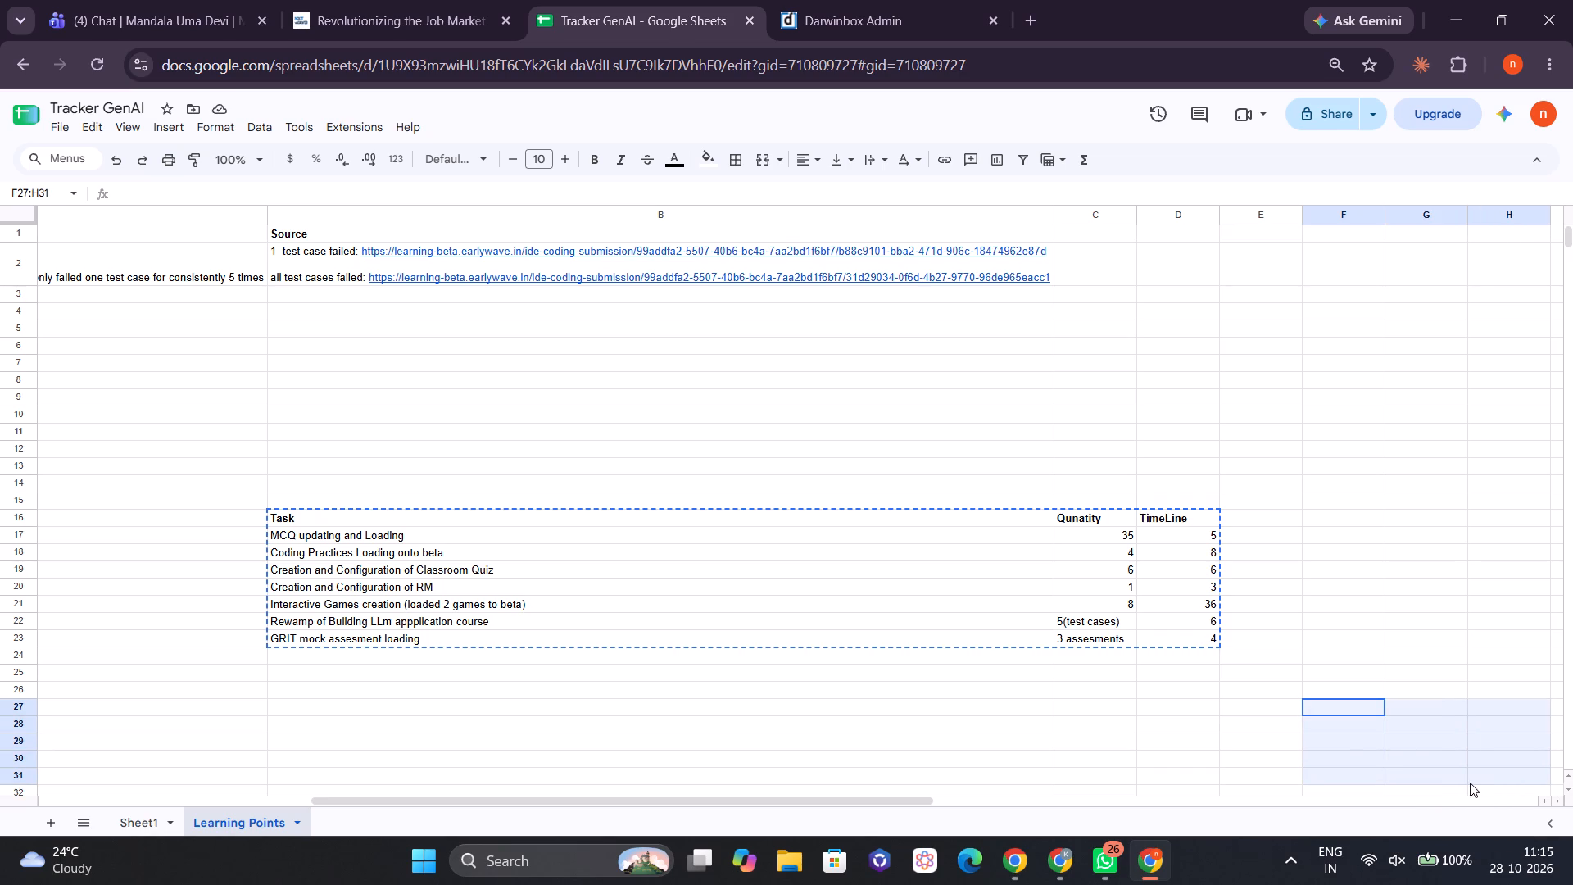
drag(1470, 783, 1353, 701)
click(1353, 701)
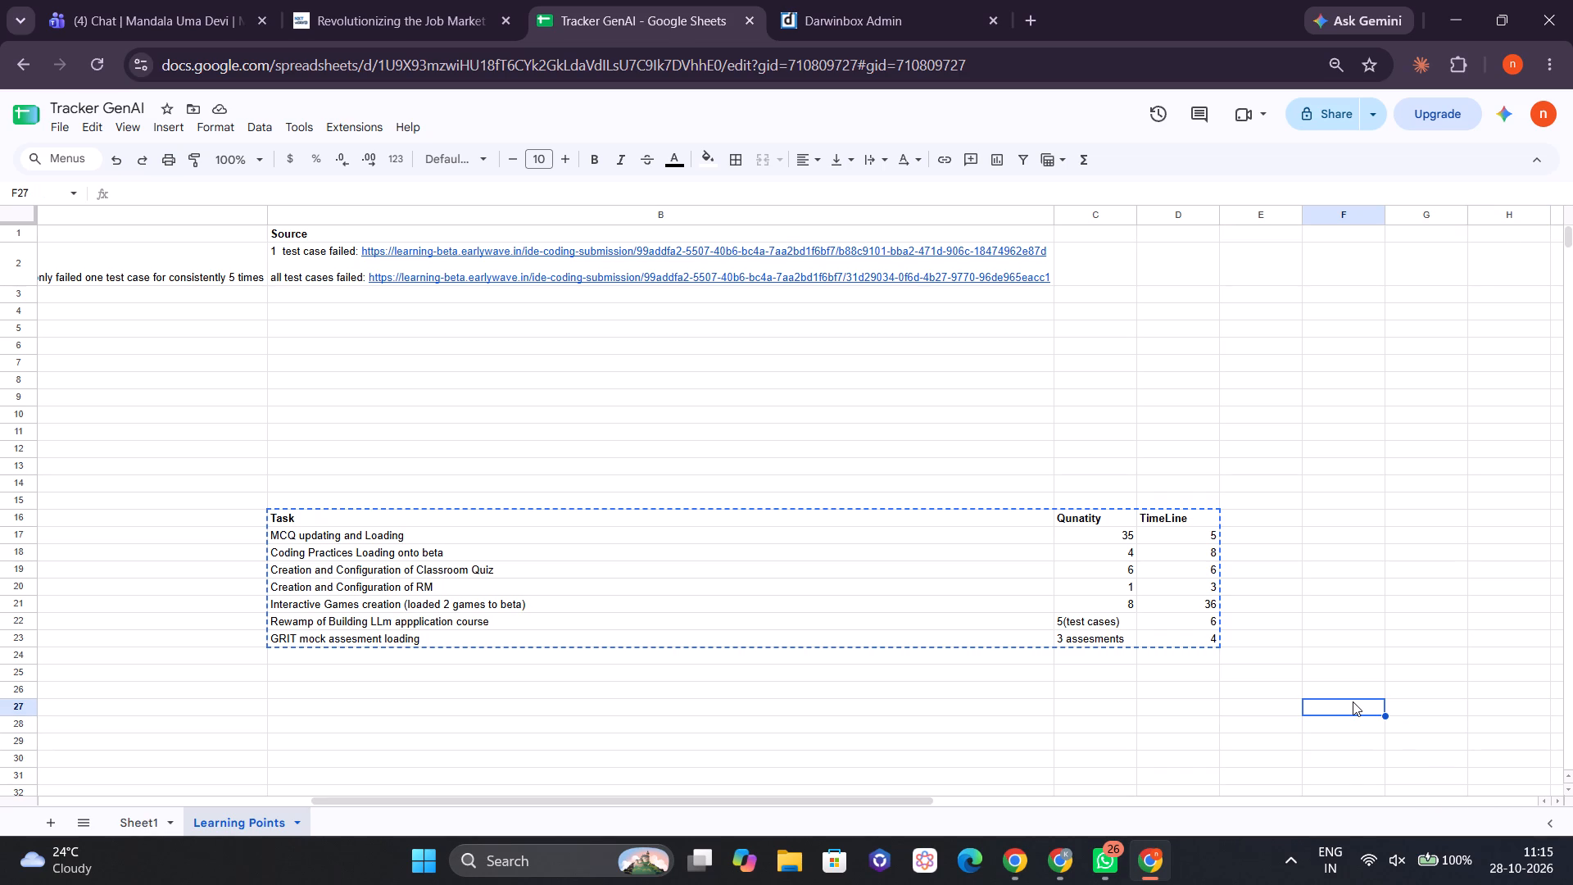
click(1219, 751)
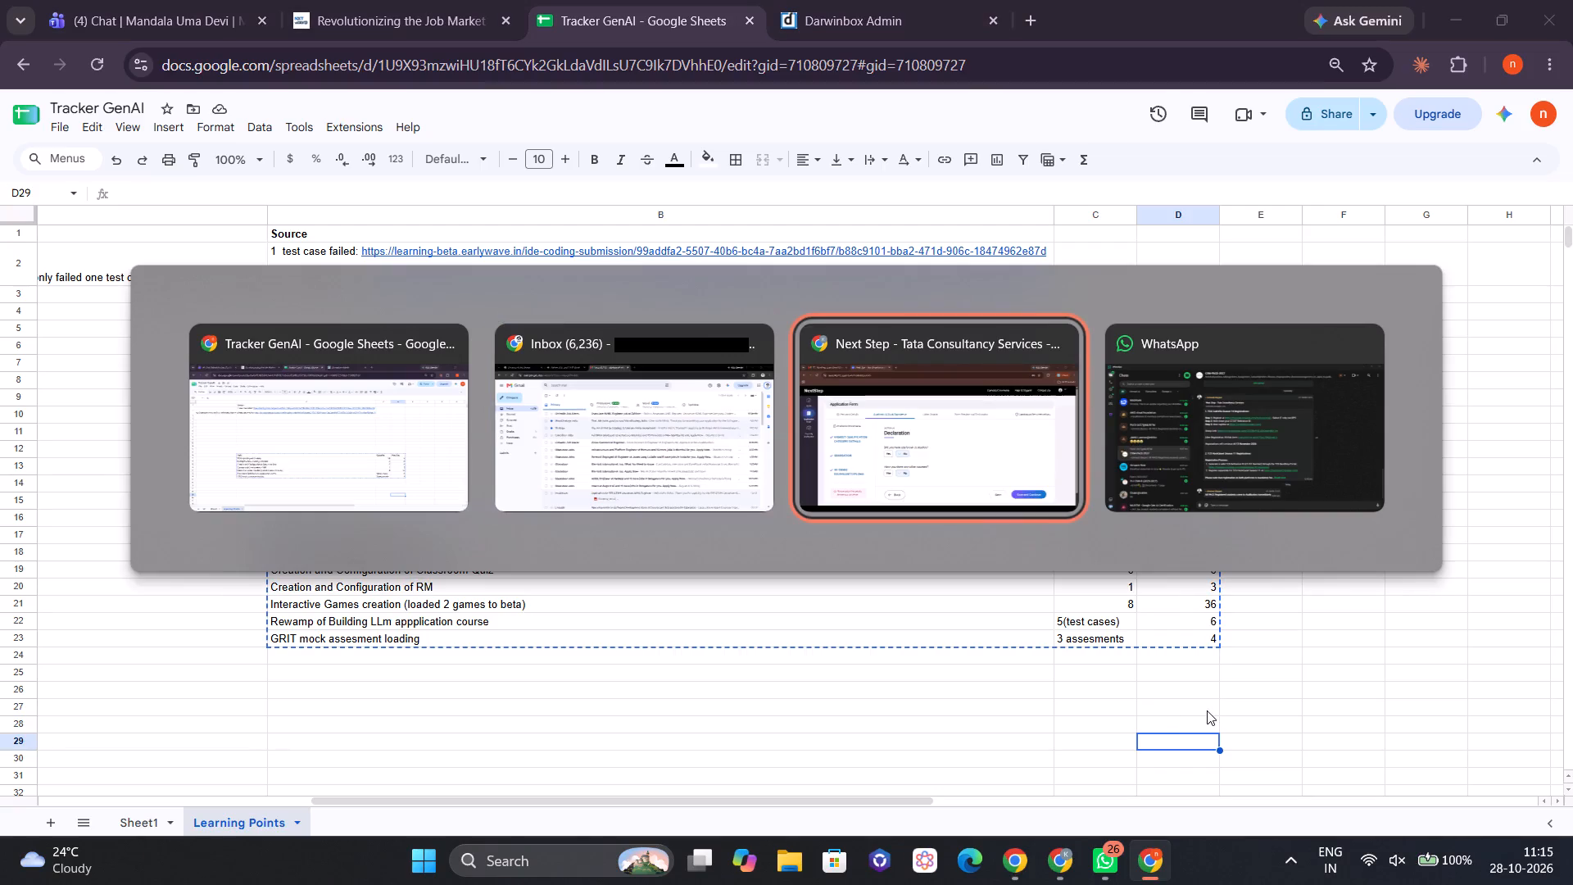
Open Calculator and compute 12 multiplied by 8.
key(c)
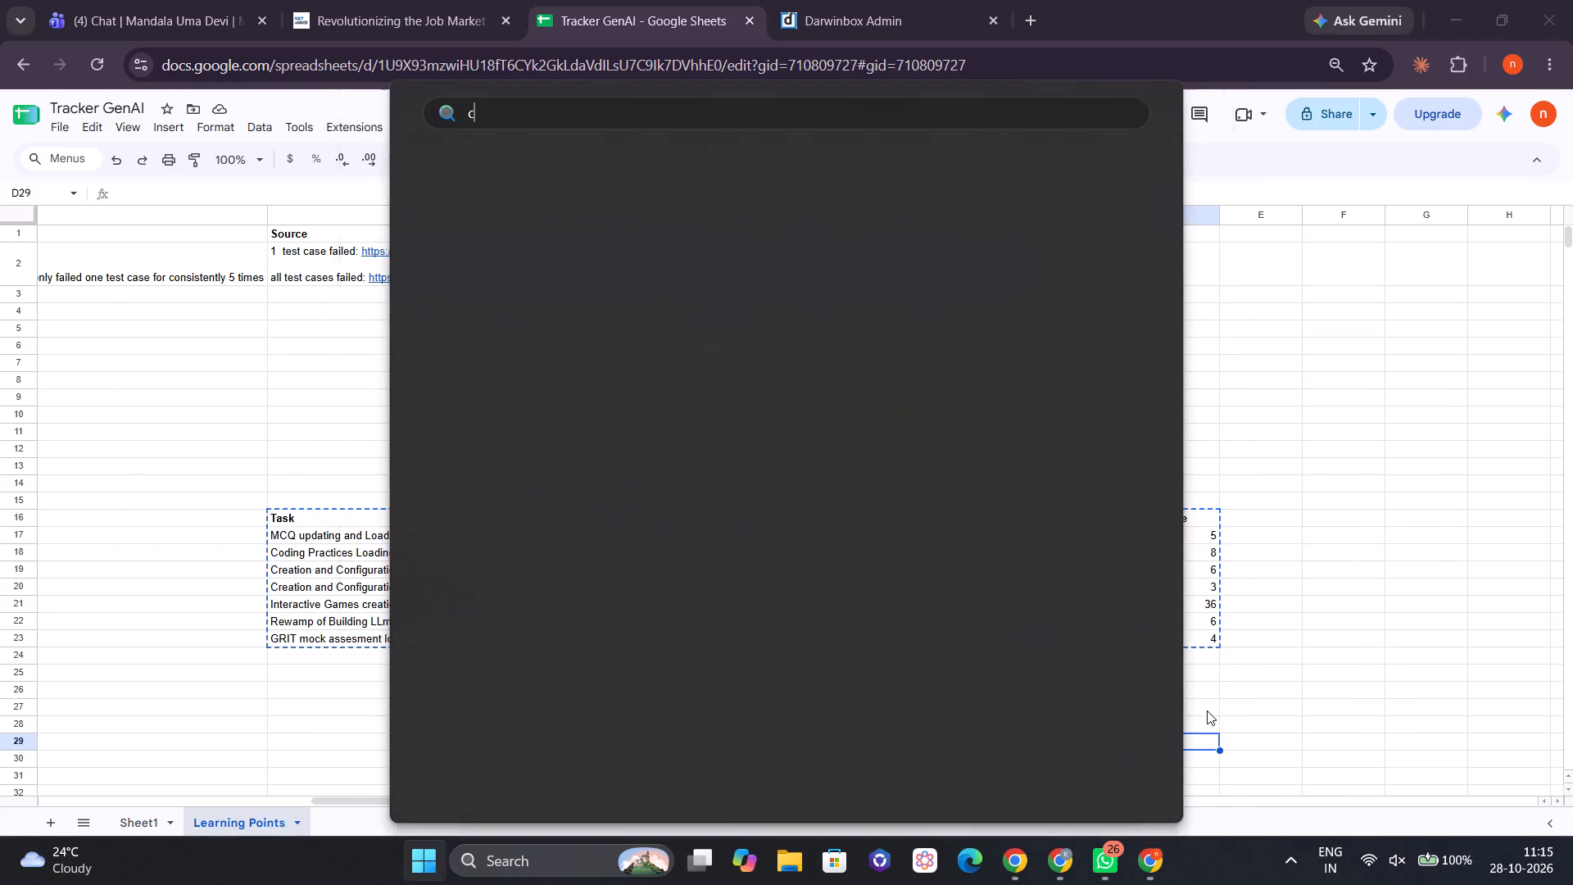
key(a)
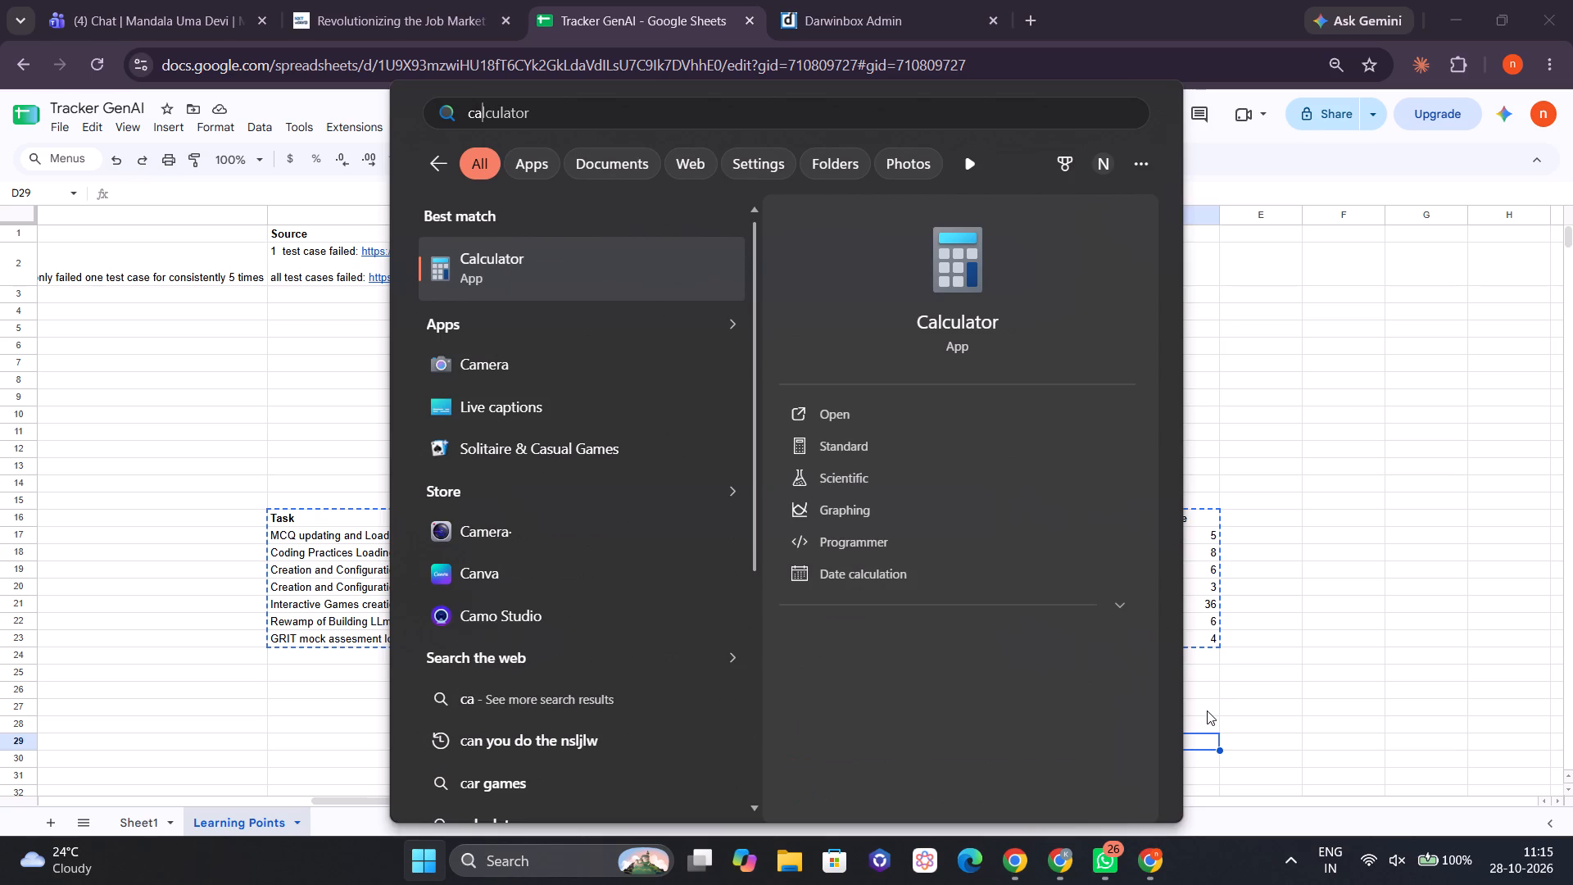
key(Return)
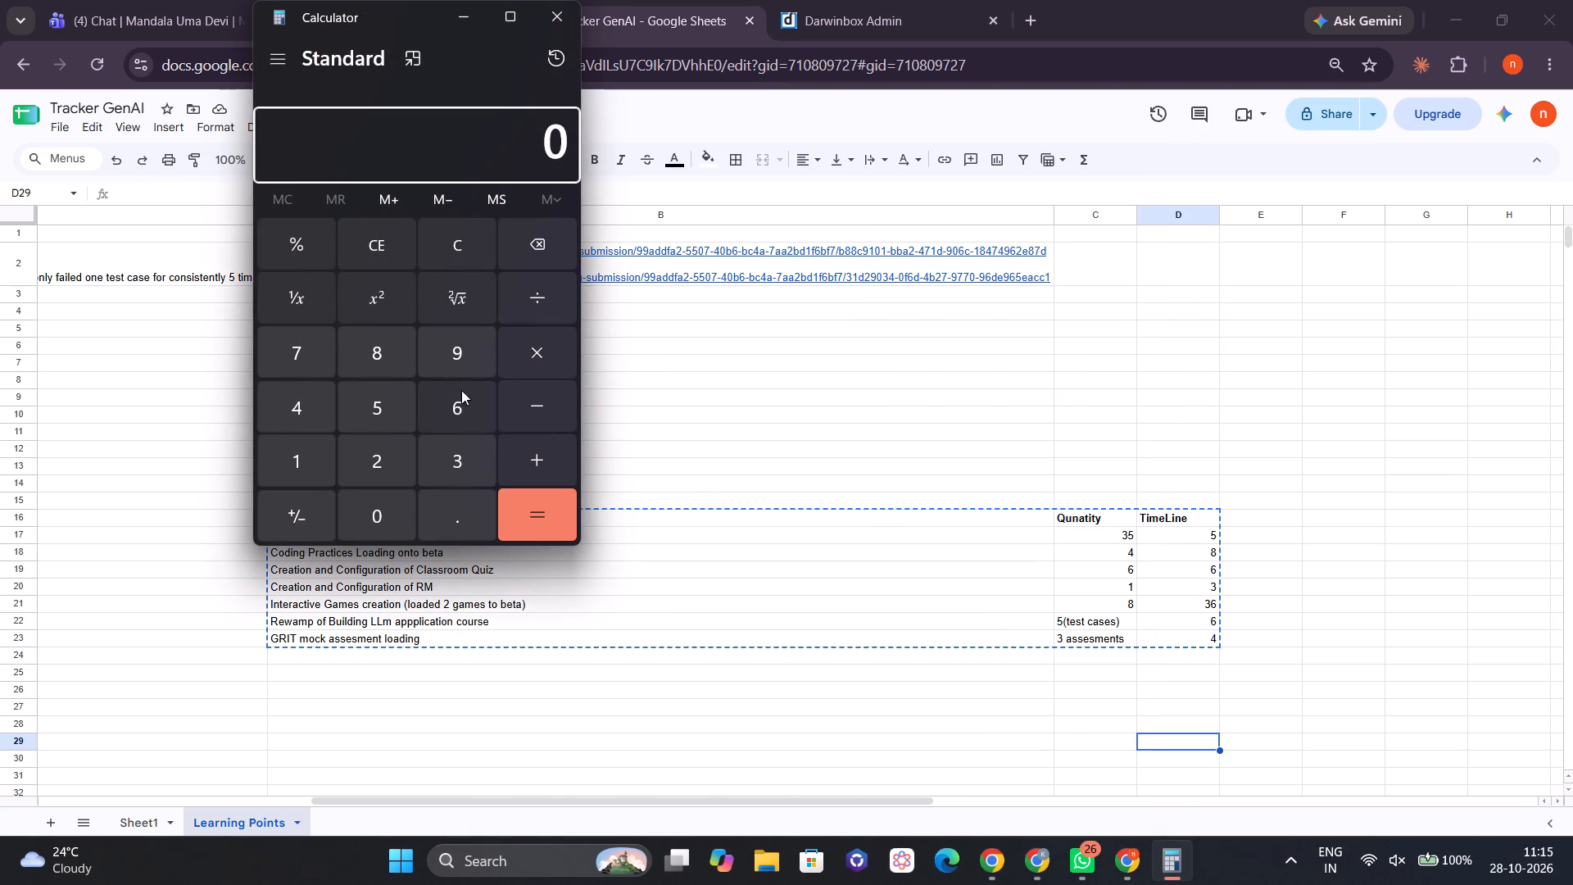
click(452, 371)
click(466, 398)
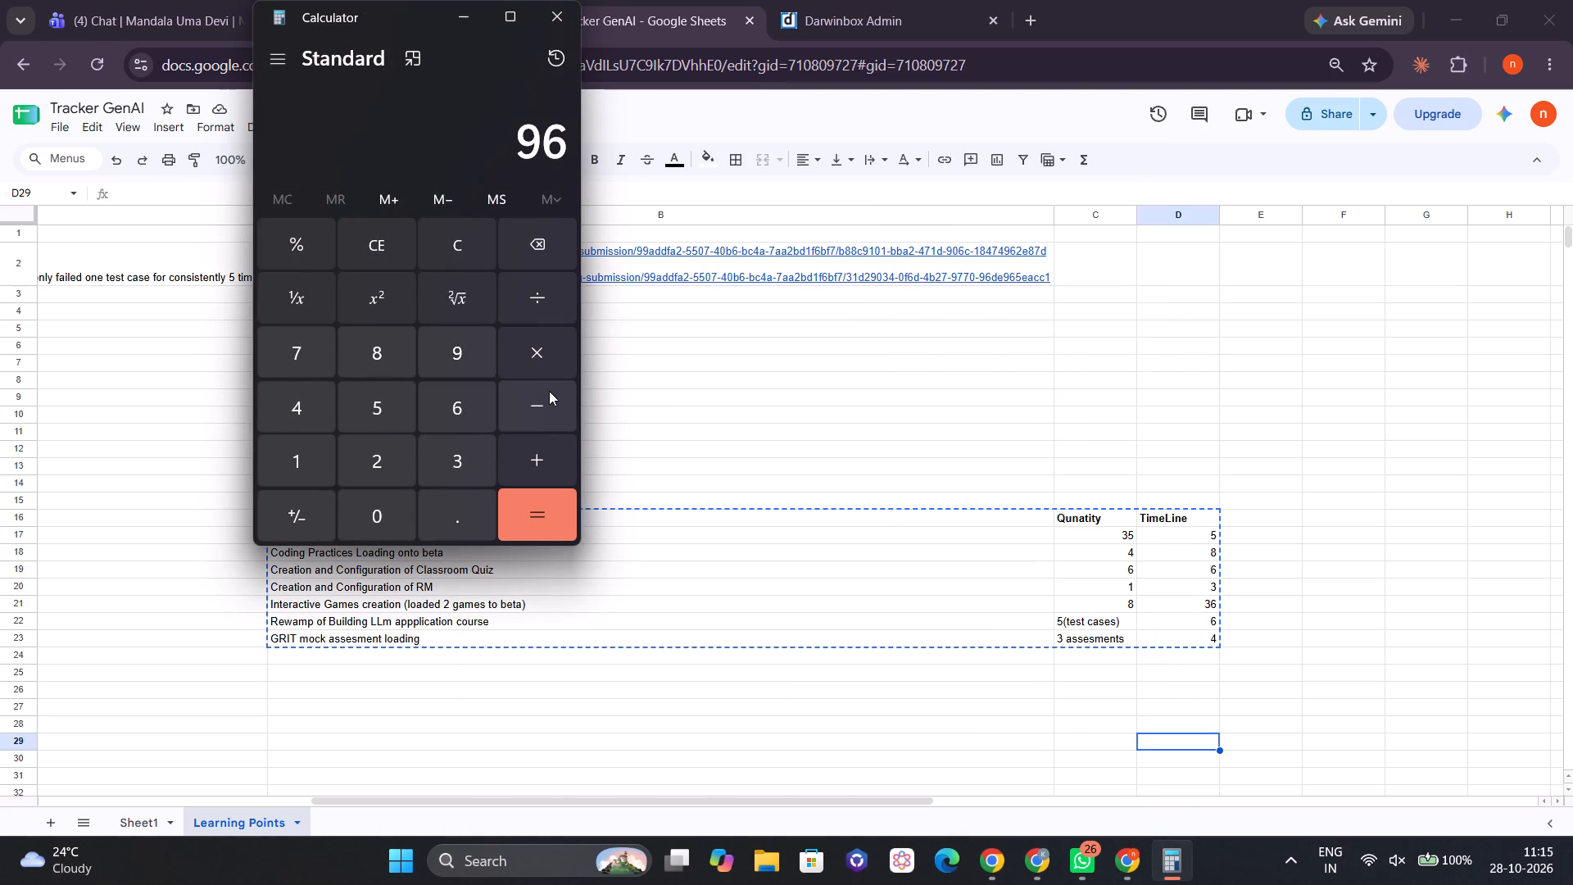
click(462, 236)
click(306, 463)
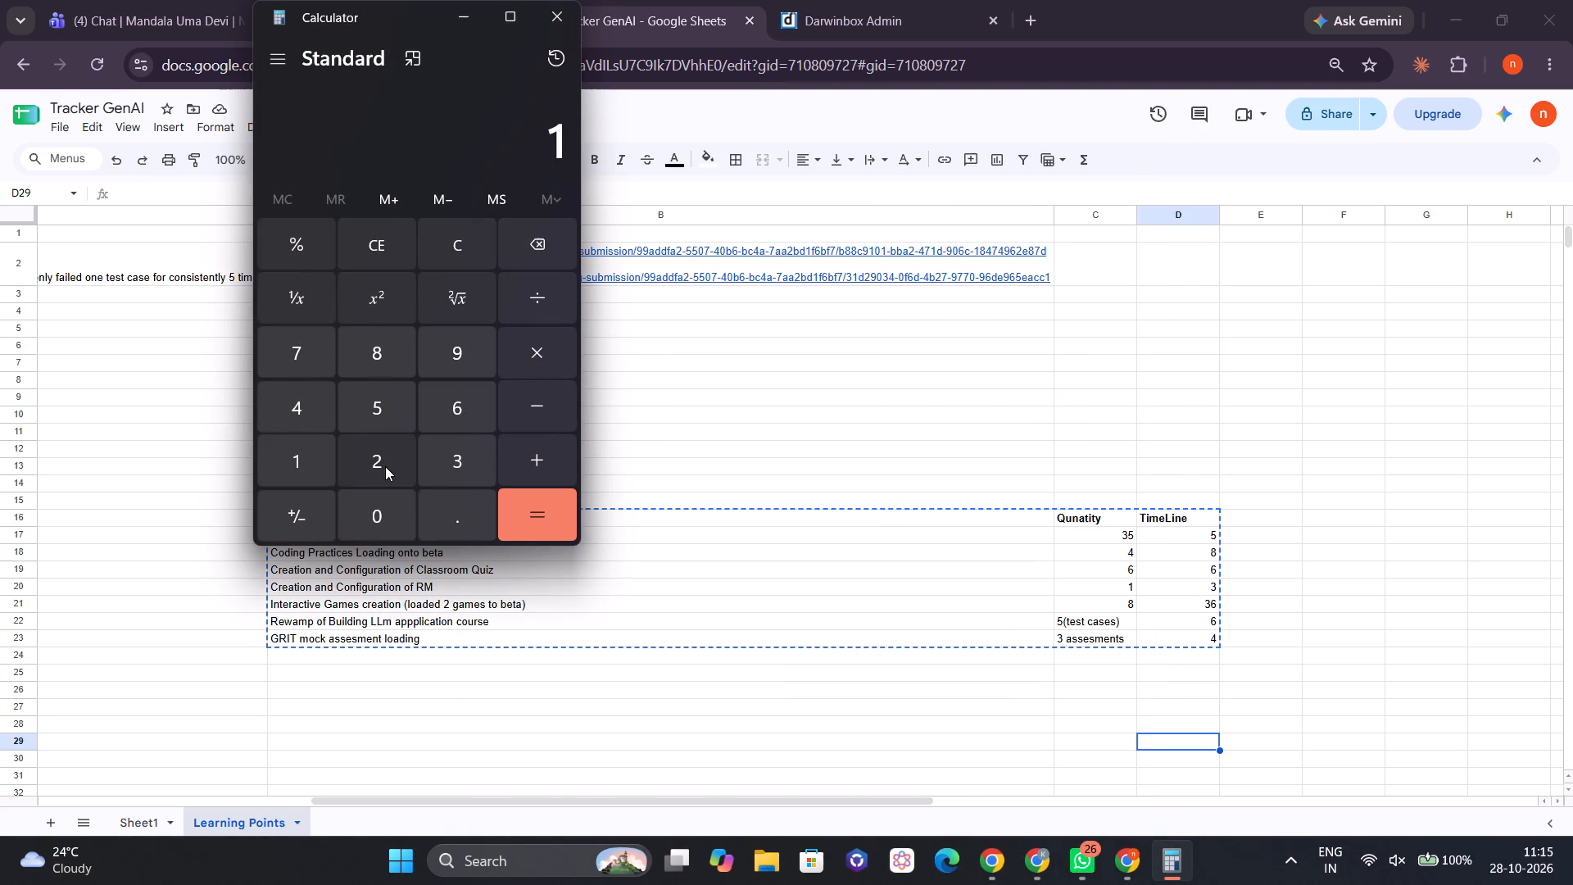
click(385, 466)
click(534, 369)
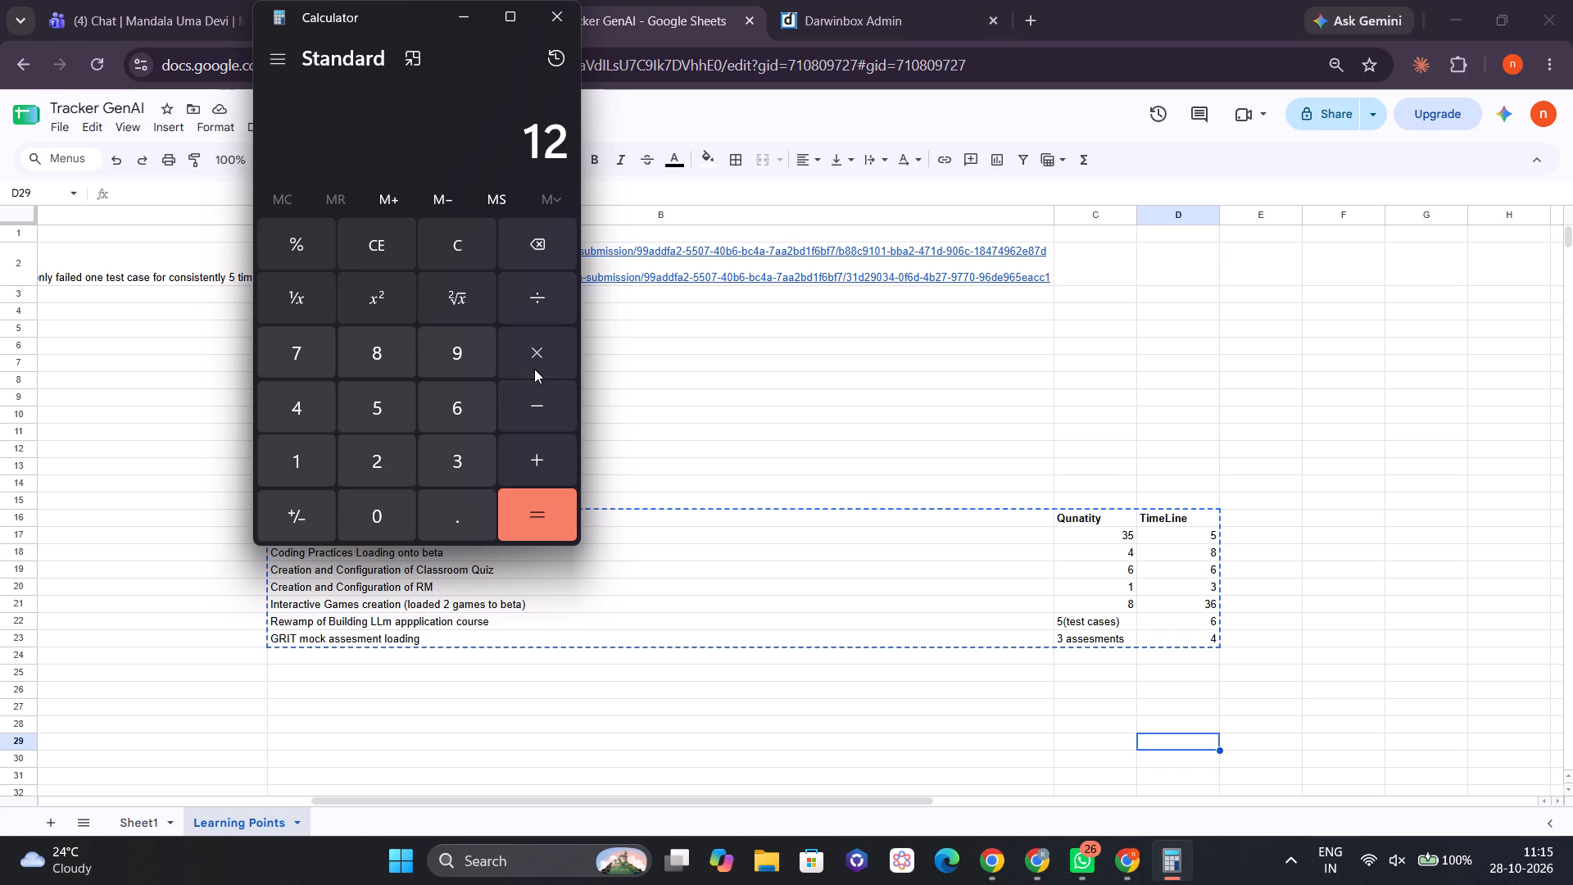
click(401, 370)
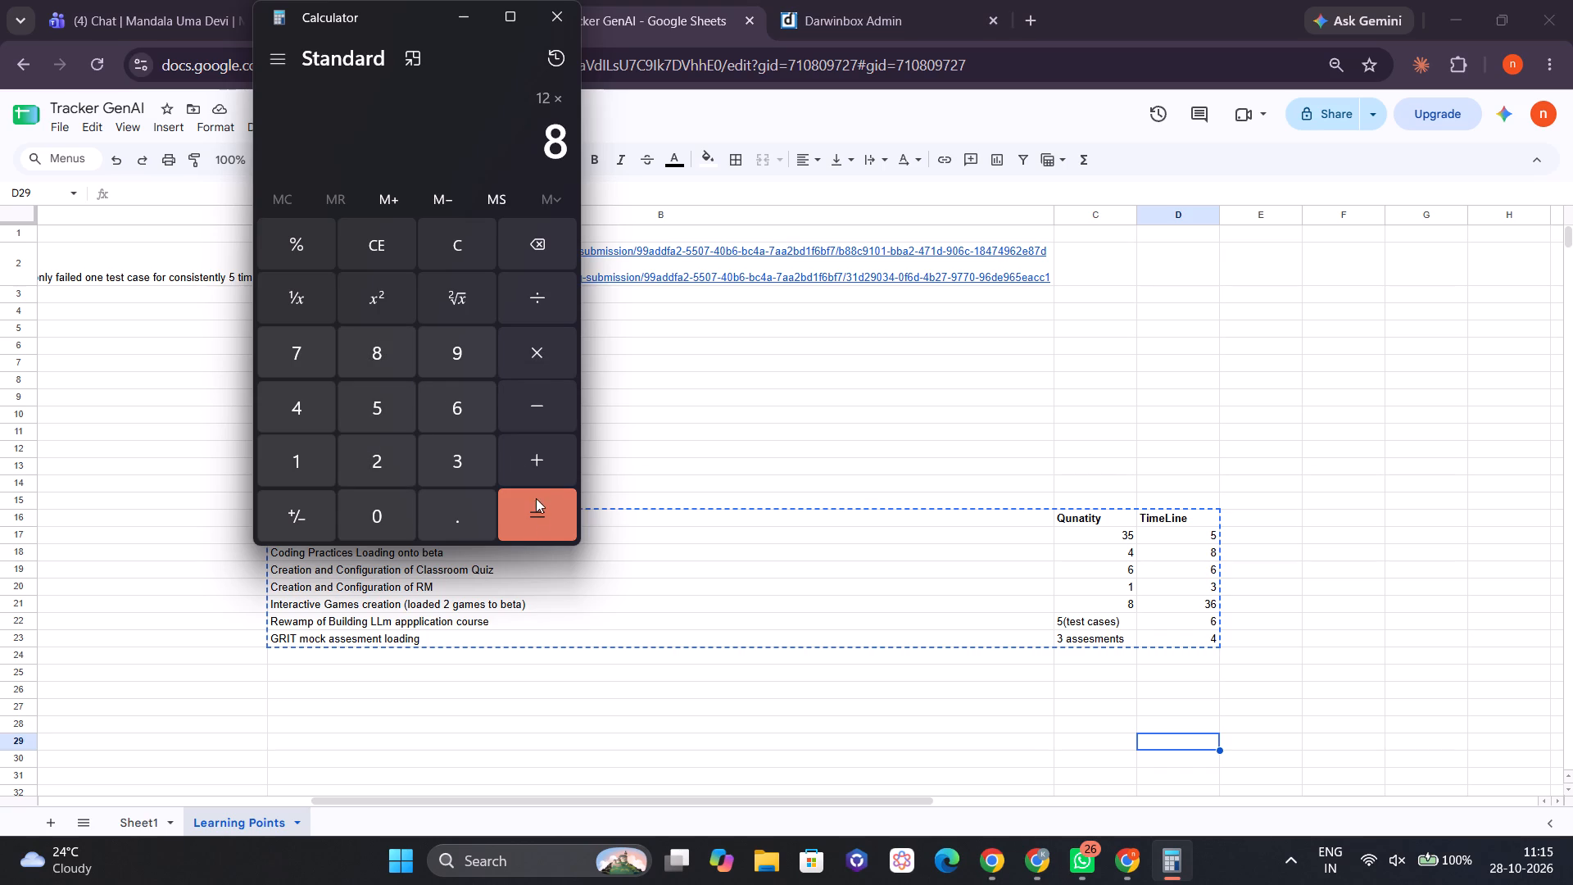
click(537, 516)
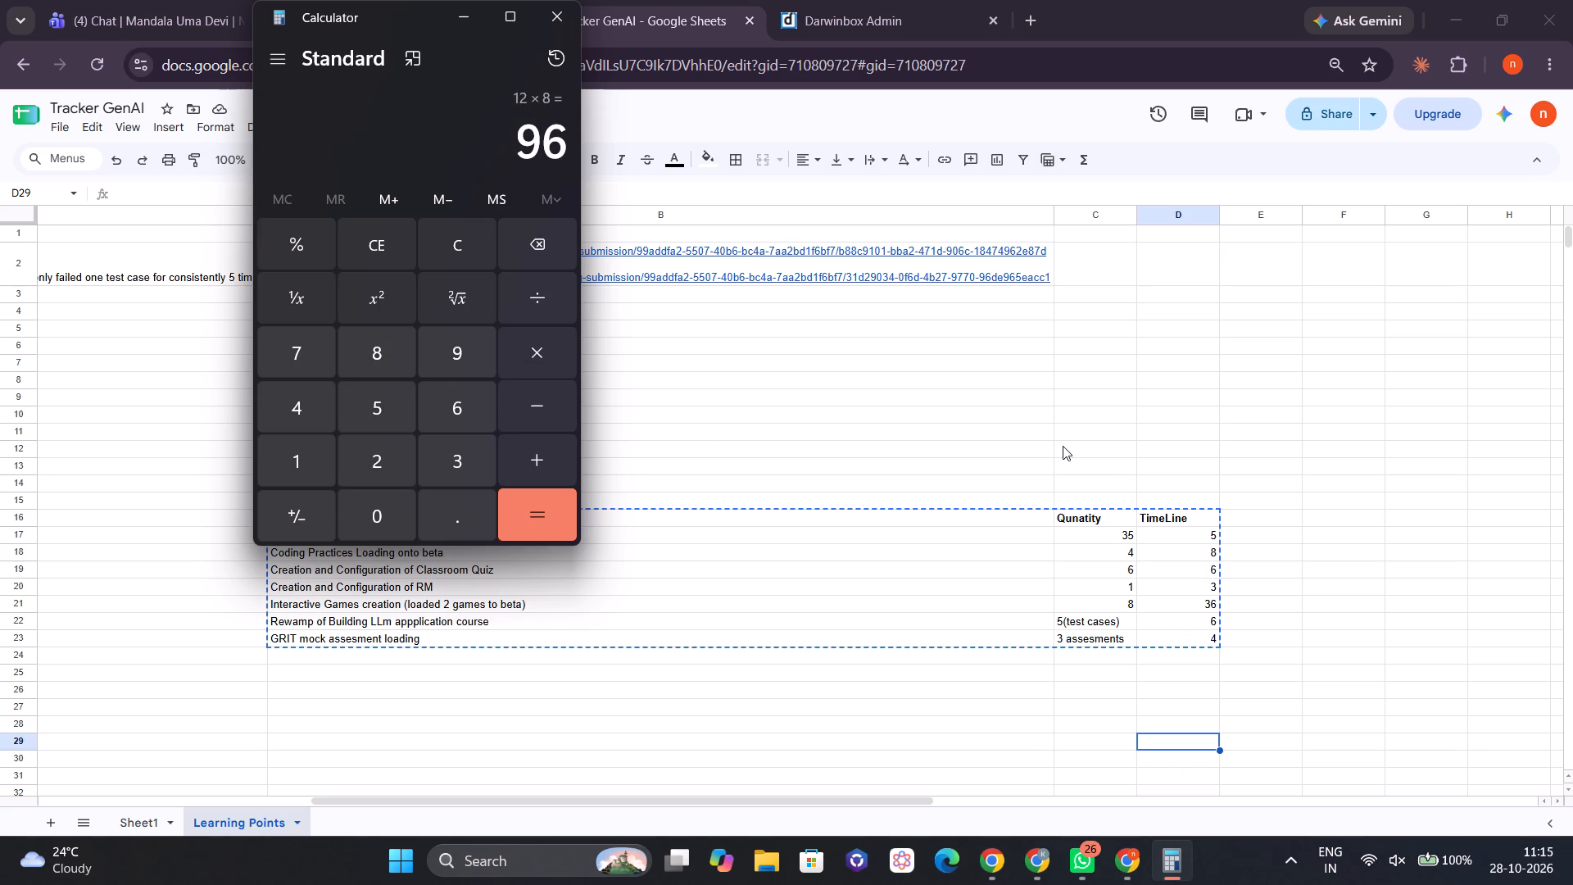
Subtract 69 from the product in Calculator, then close Calculator.
click(548, 408)
click(459, 389)
click(454, 369)
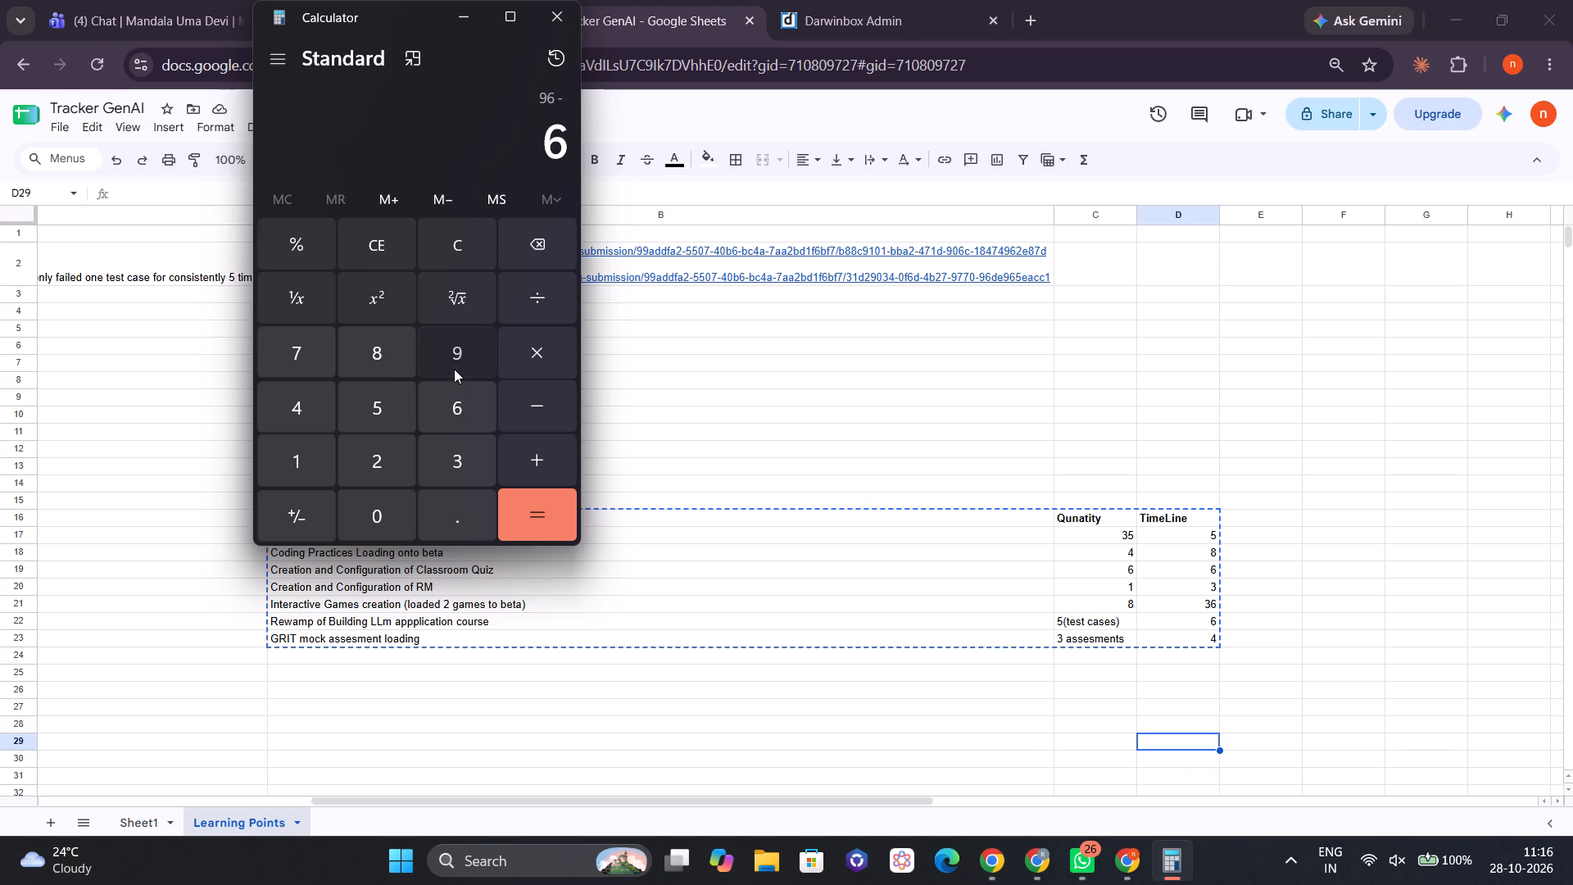
click(553, 526)
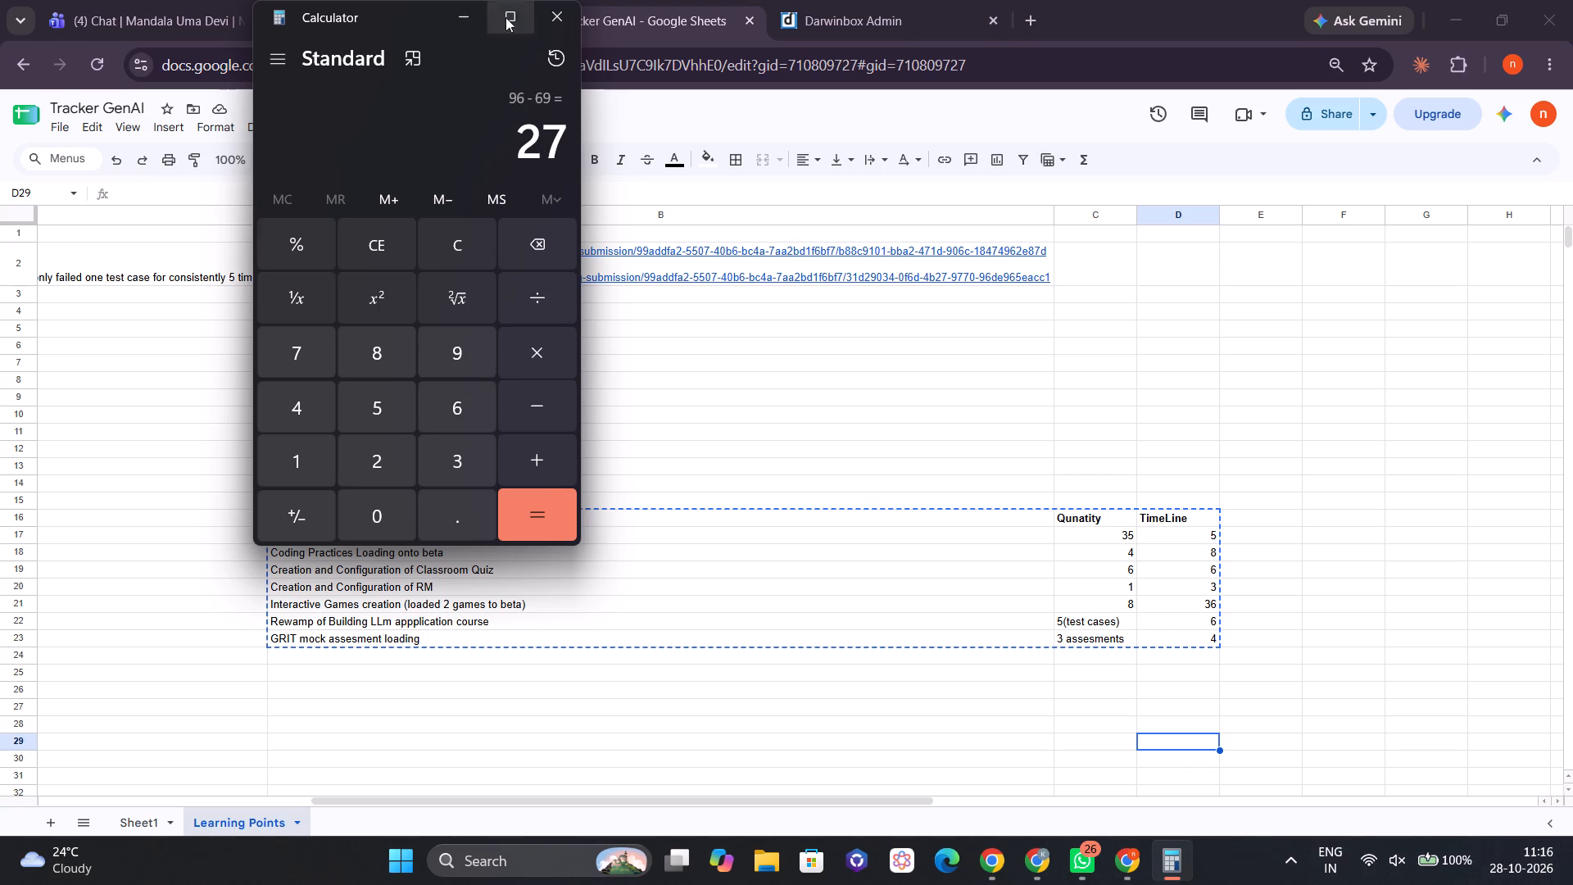
click(556, 10)
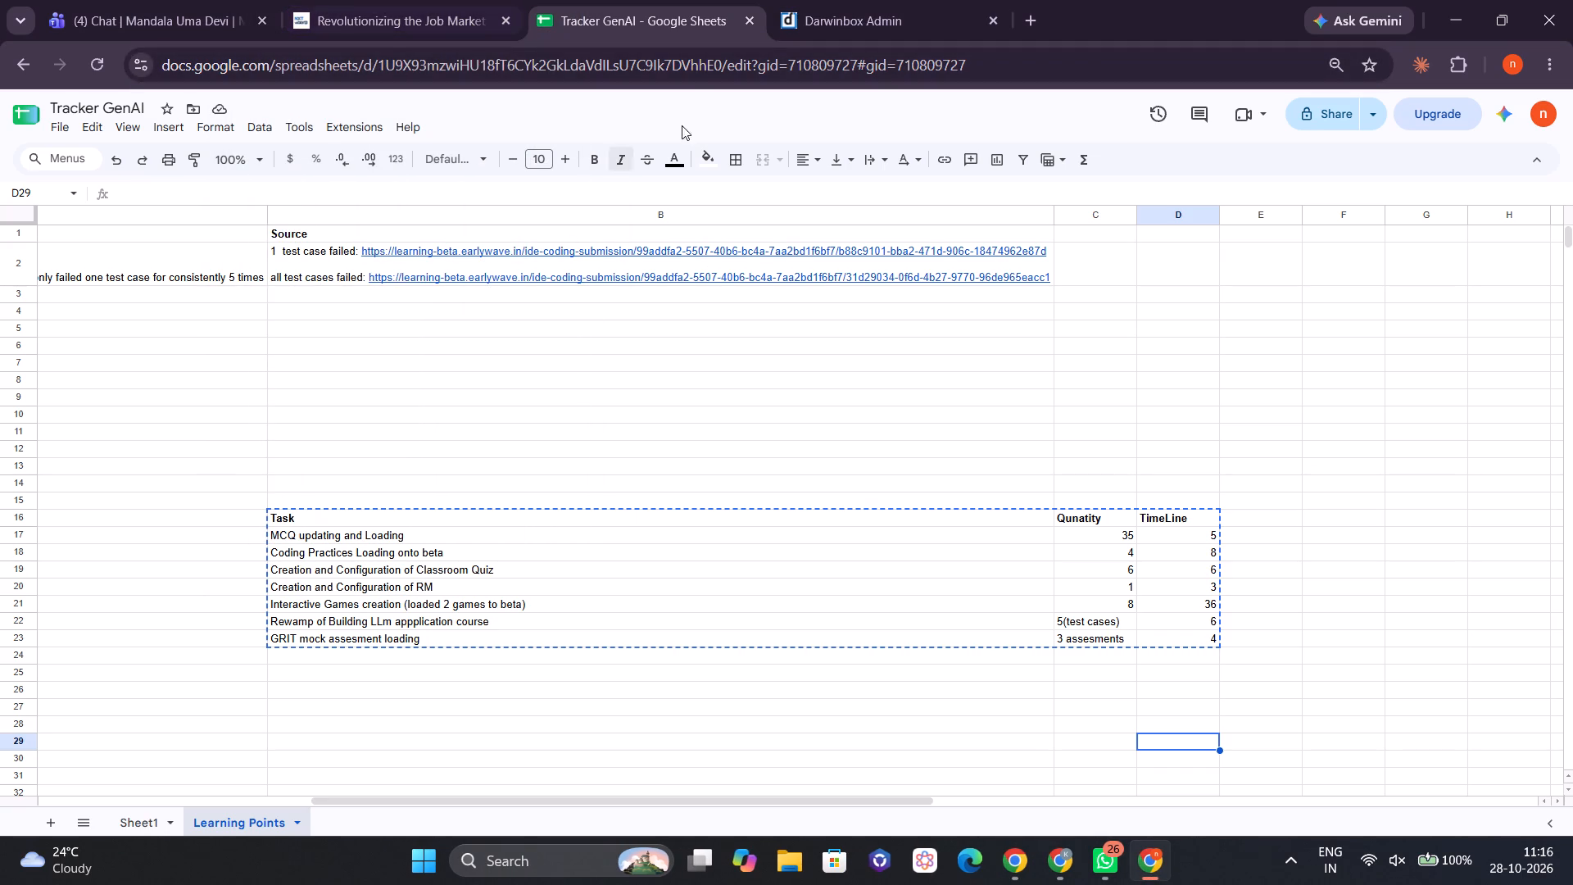
Review the action items, timelines and EoD reports in Sheet1, going back from Oct 16 to Oct 05.
click(152, 818)
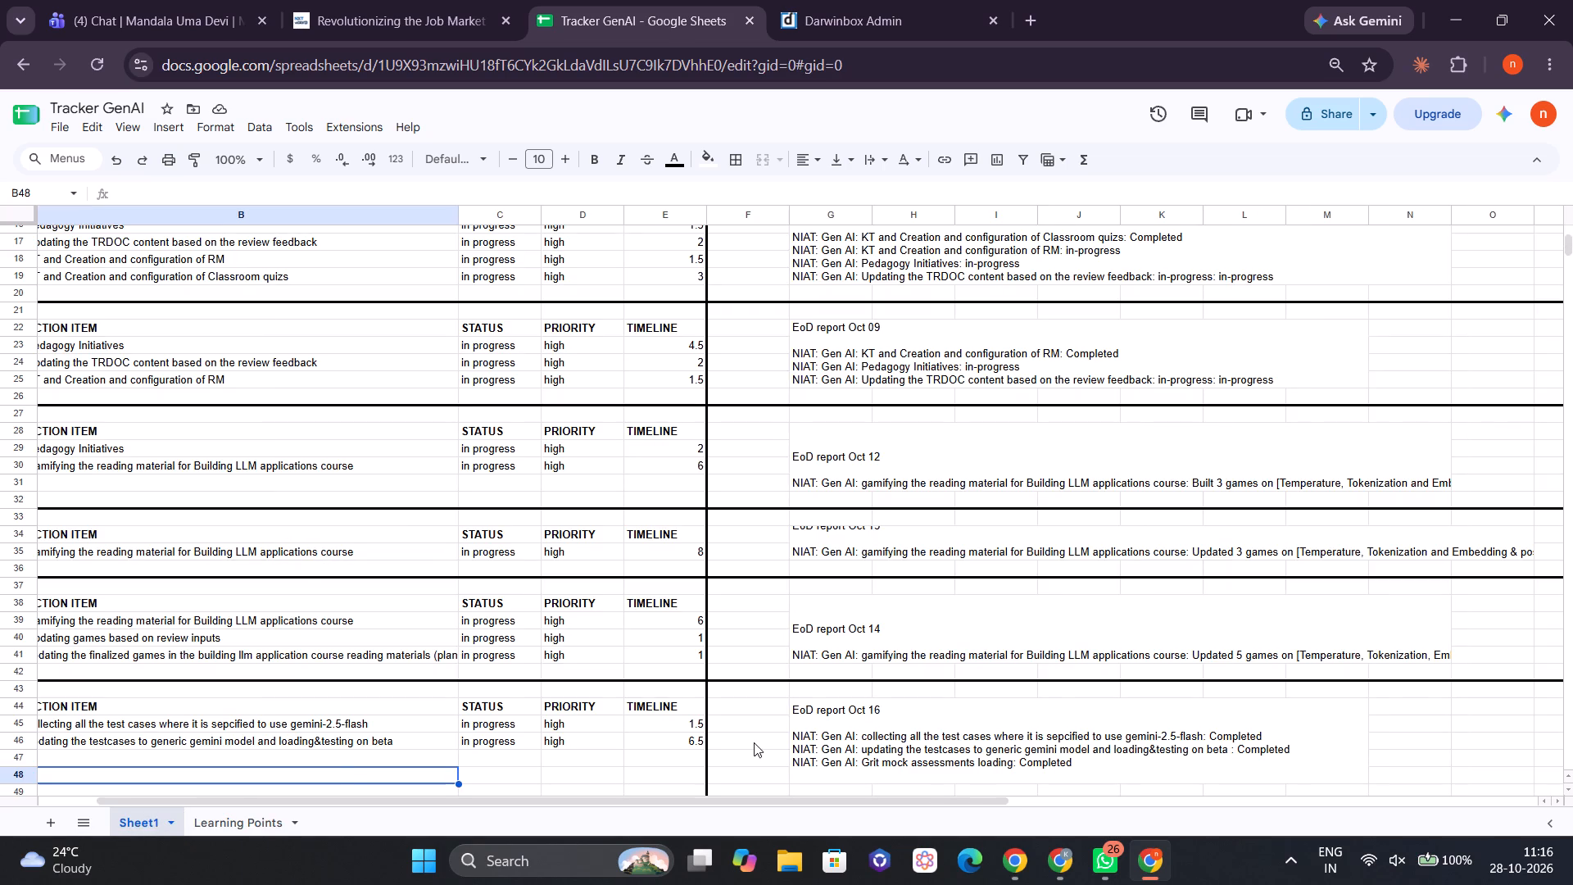
scroll(1035, 365, down, 1)
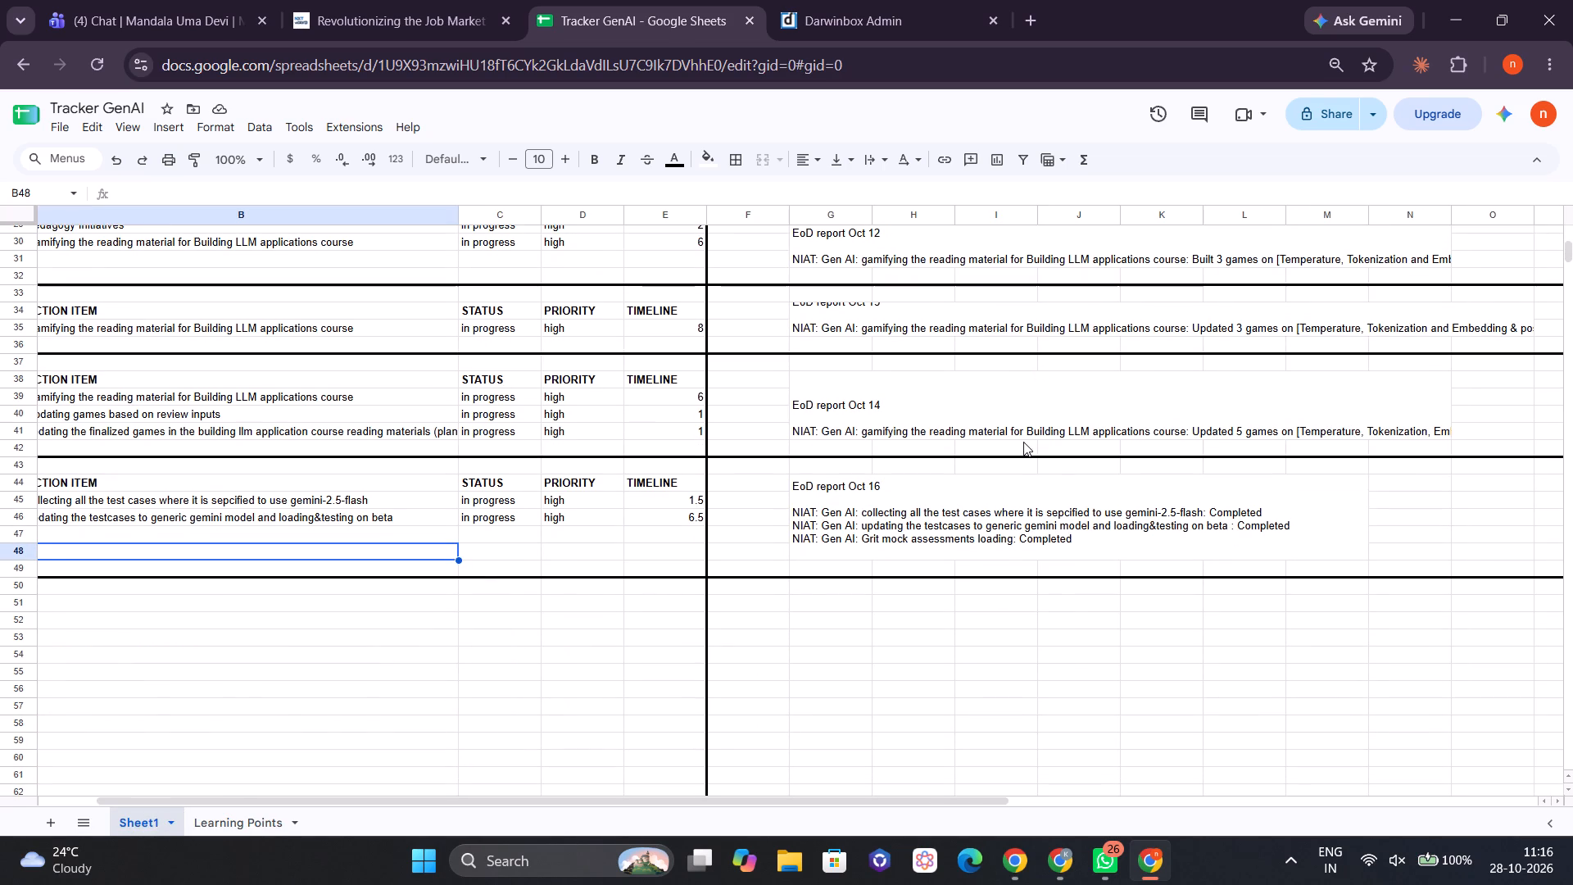
scroll(1023, 442, up, 1)
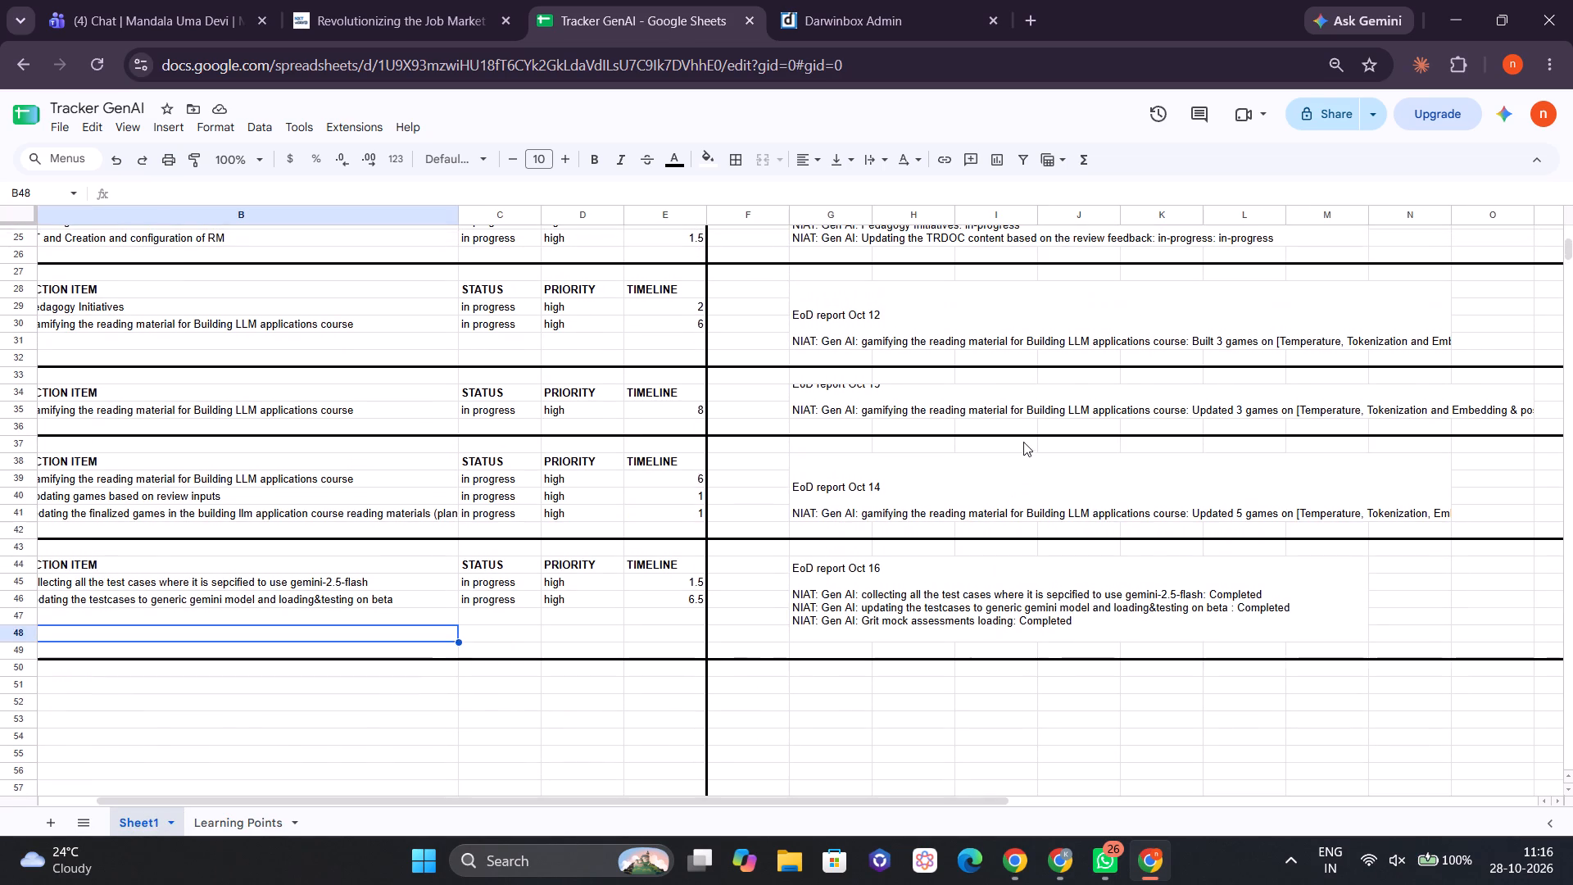
click(998, 485)
scroll(998, 485, up, 1)
click(1021, 488)
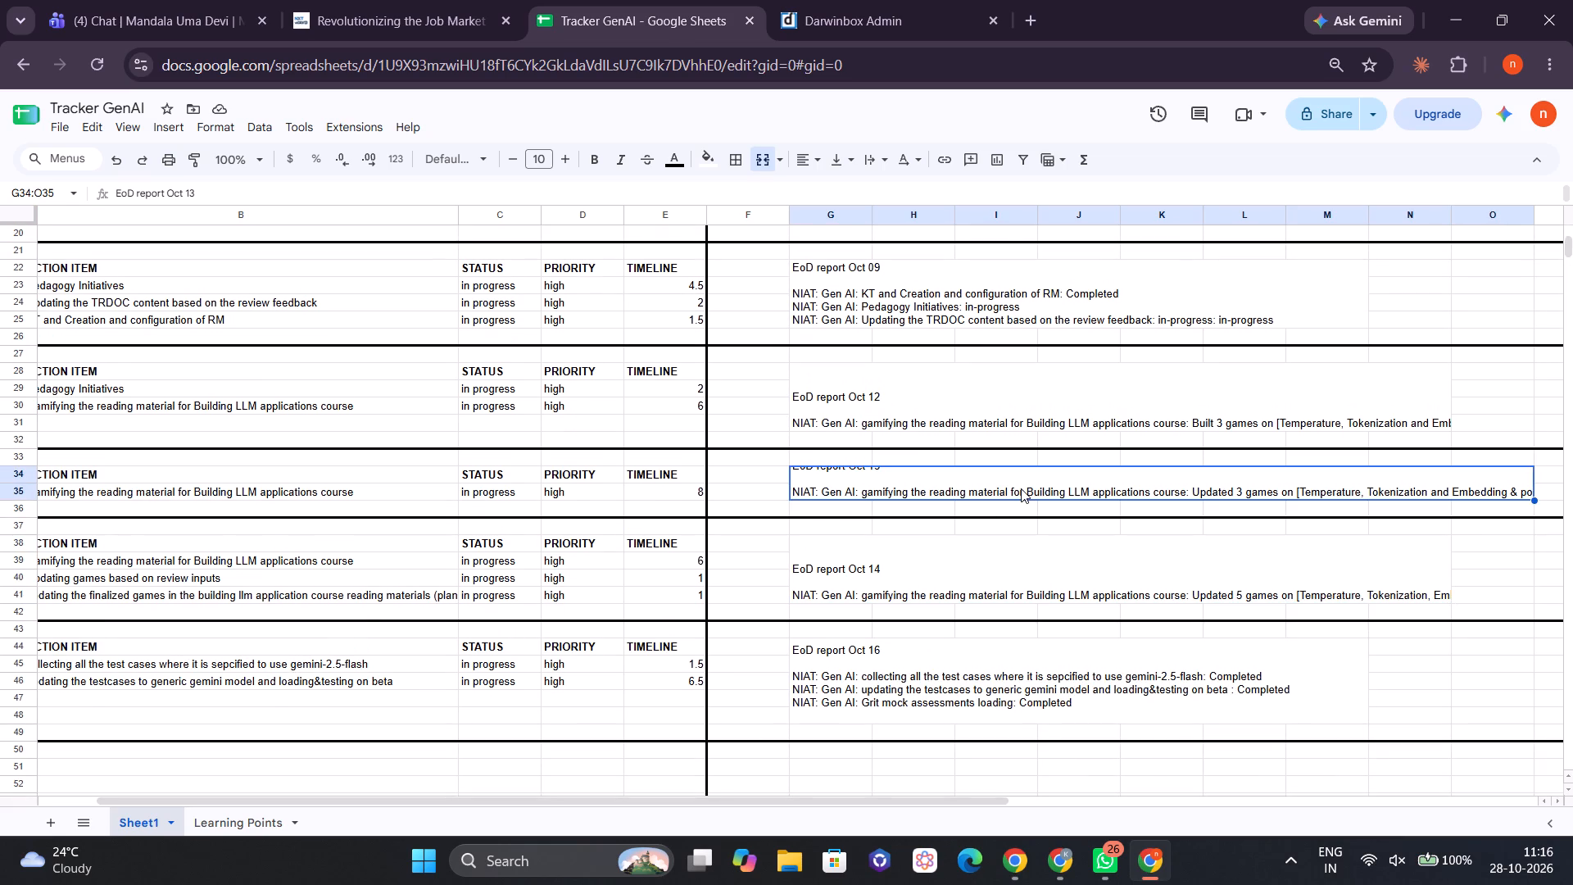
scroll(1021, 488, up, 1)
click(1036, 467)
scroll(1036, 467, up, 1)
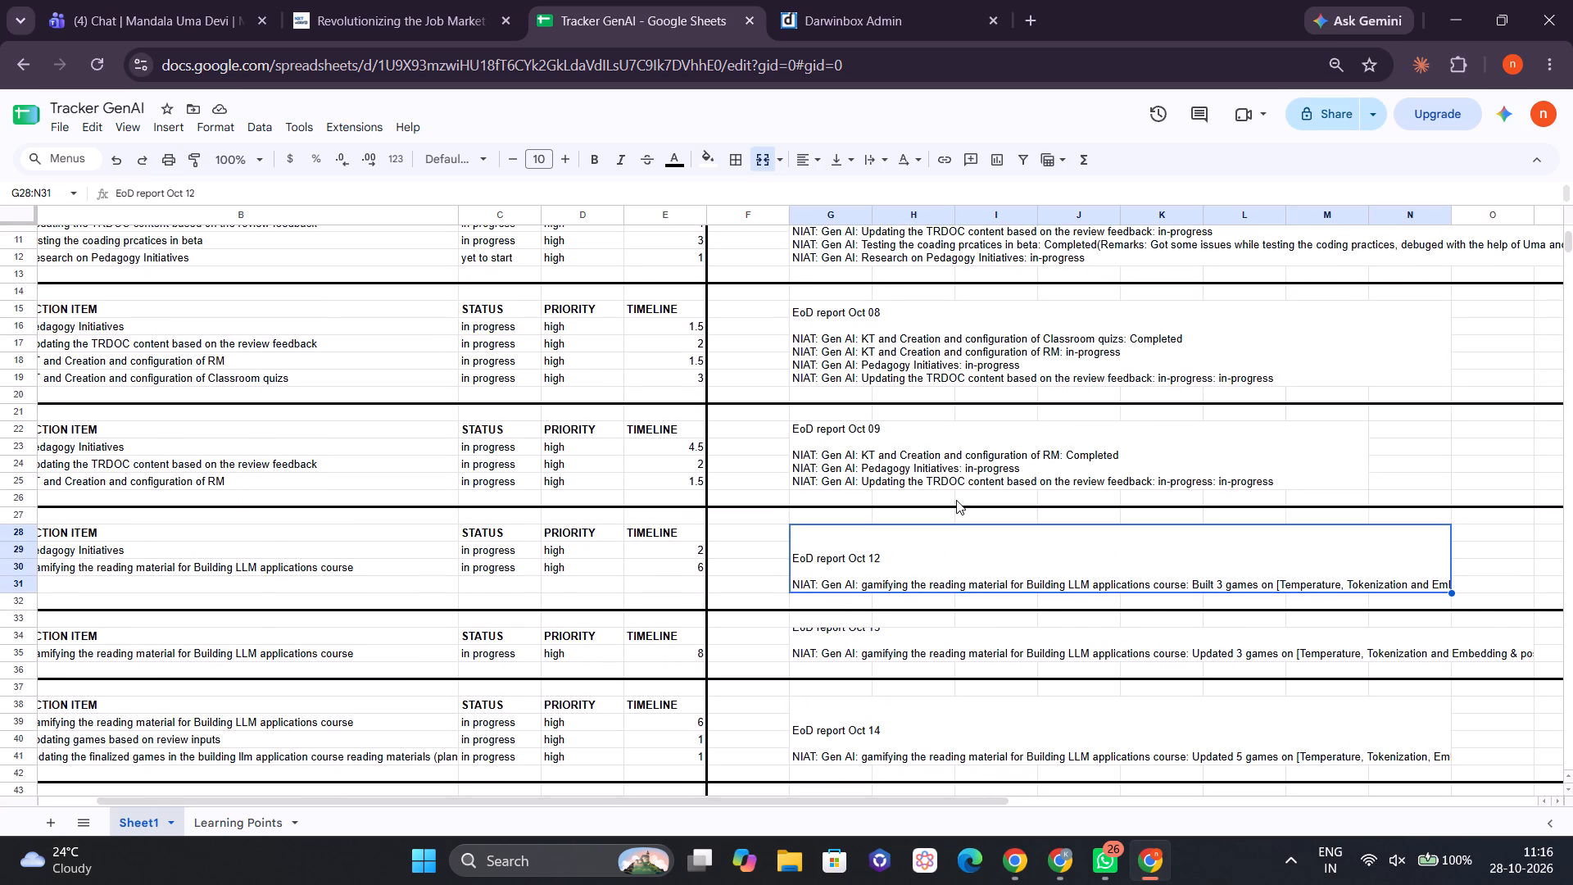
click(954, 476)
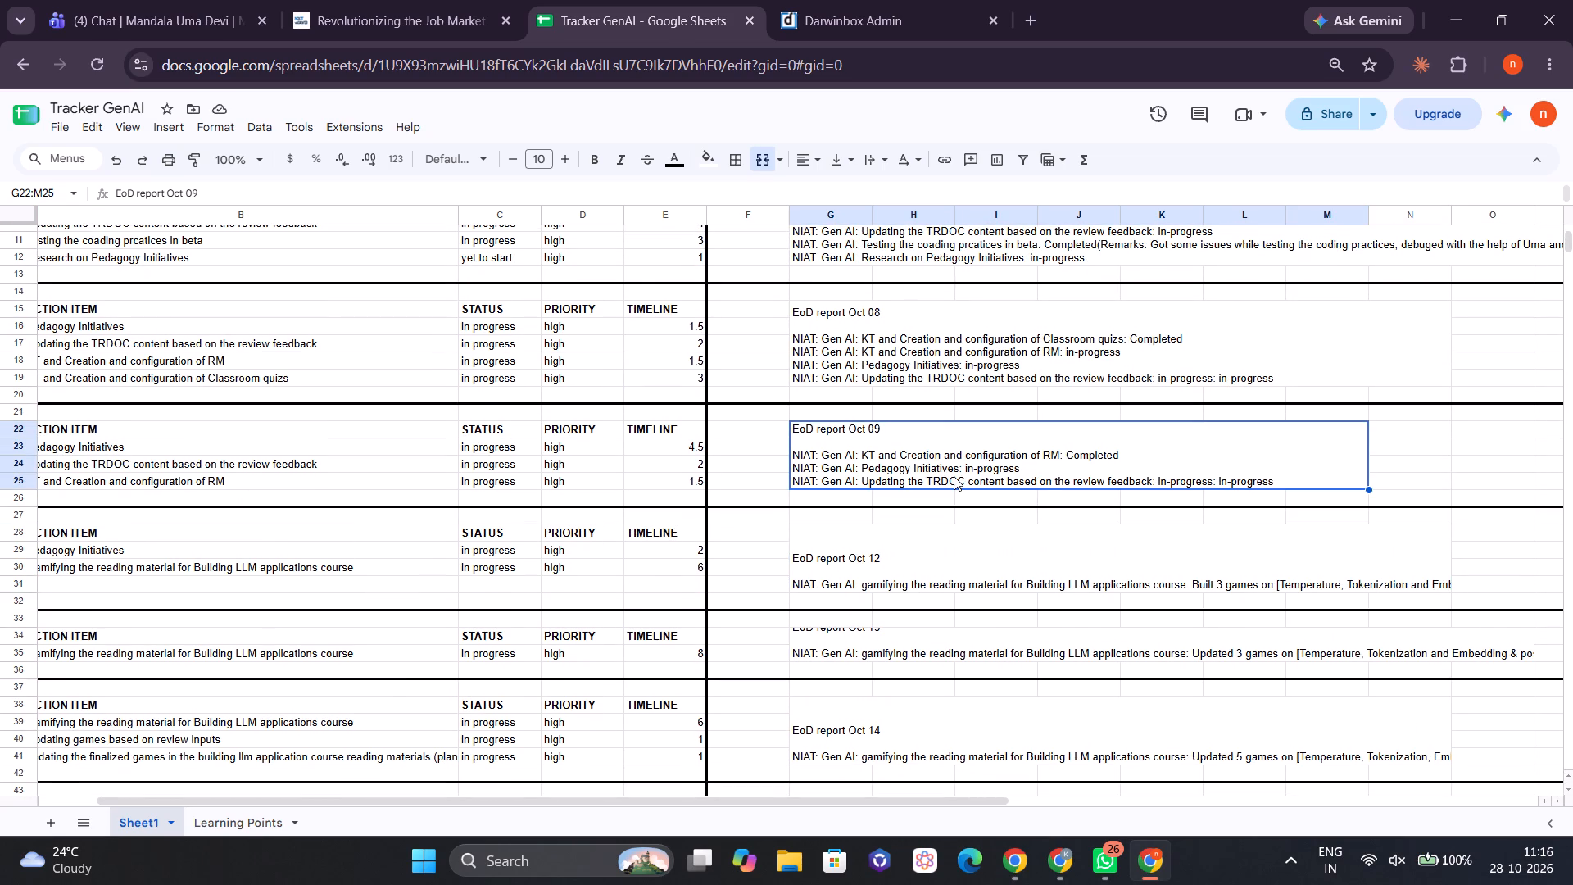
scroll(954, 476, up, 1)
click(1004, 470)
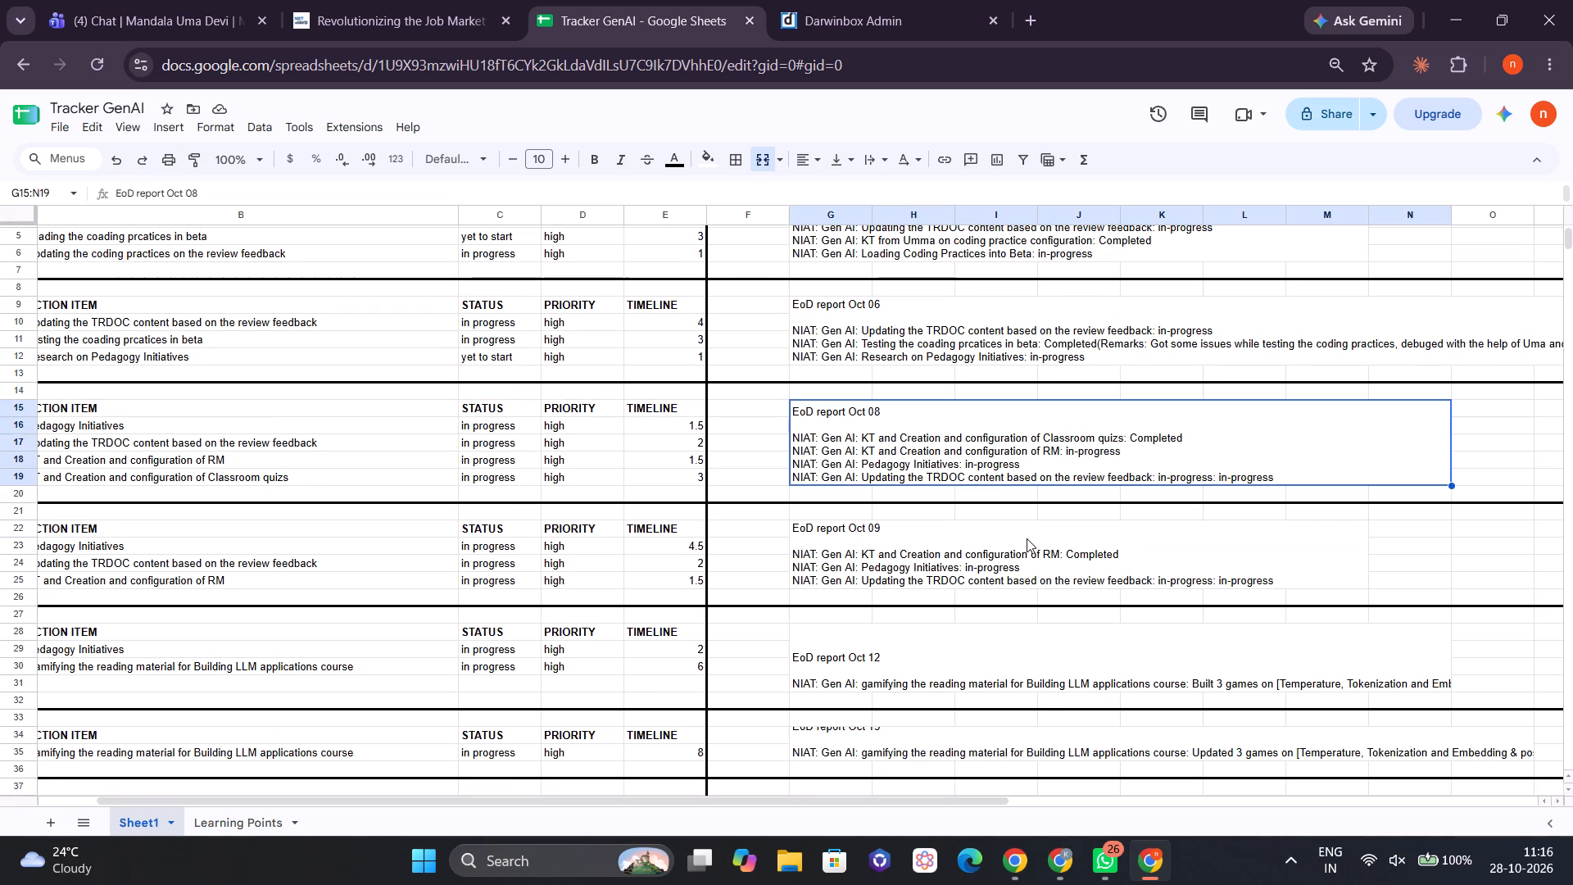
click(1027, 547)
scroll(1027, 547, up, 1)
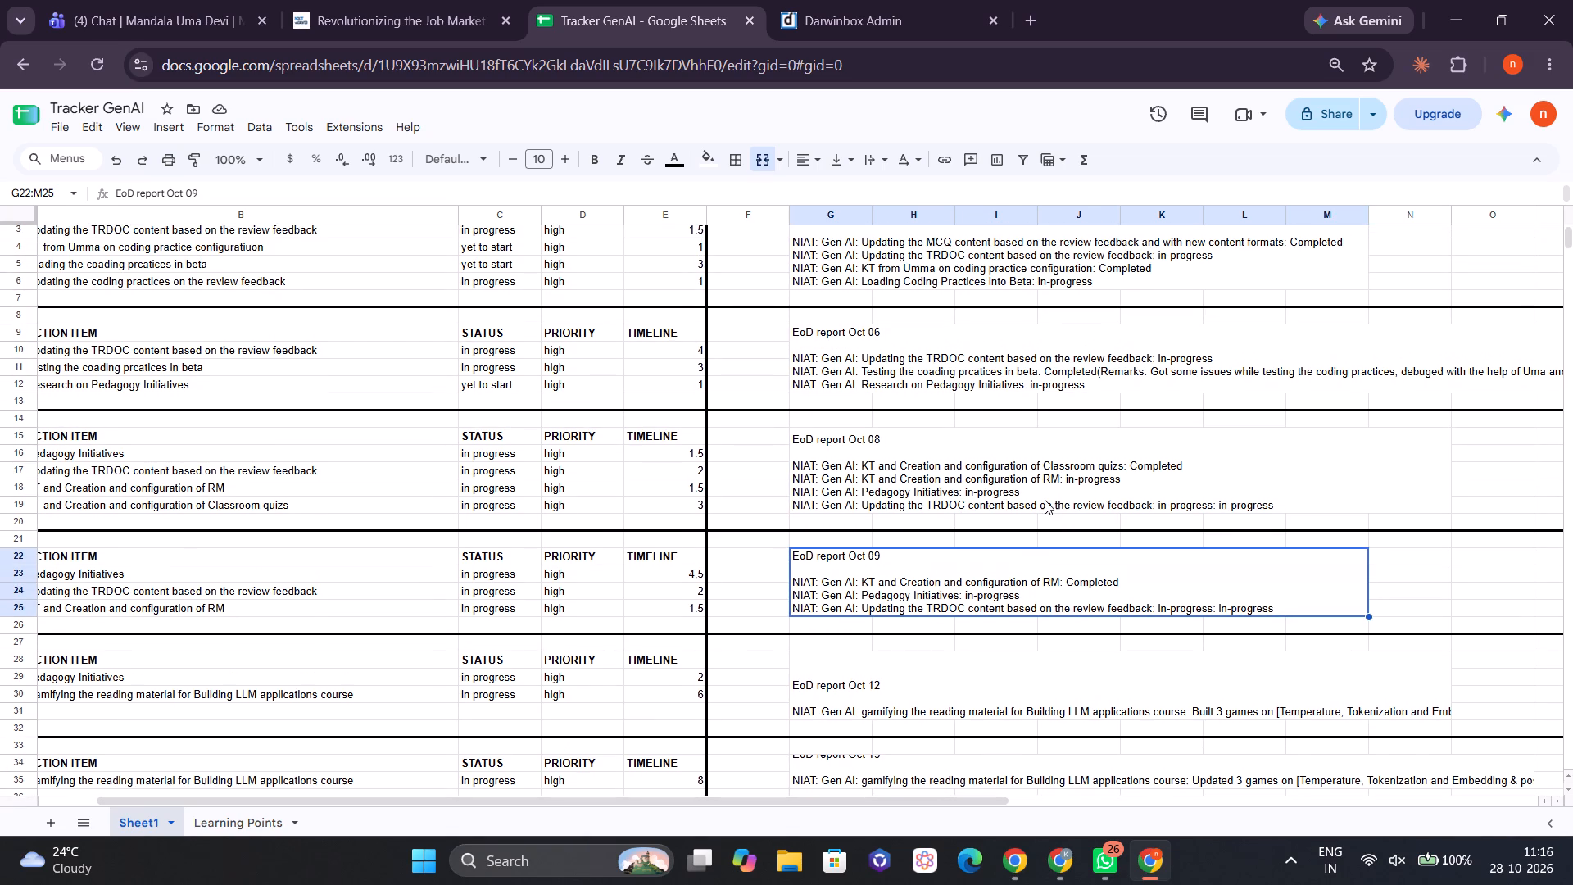
click(1045, 500)
scroll(1045, 500, up, 1)
Compare the October 2026 attendance calendar in Darwinbox with the dated Sheet1 entries through the Oct 16 EoD report.
click(889, 0)
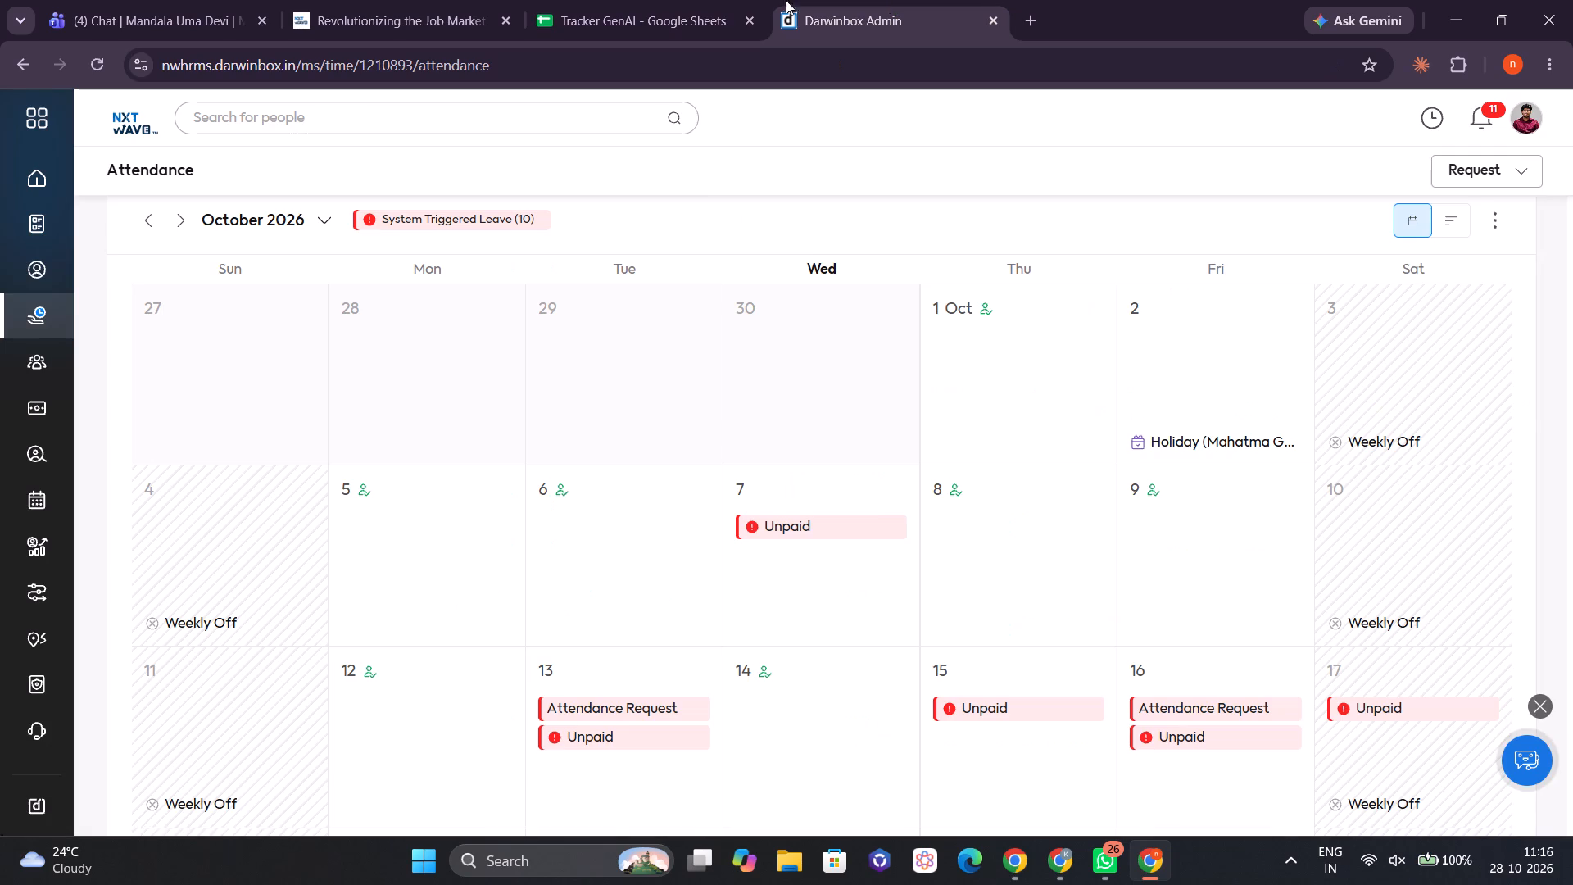
click(707, 0)
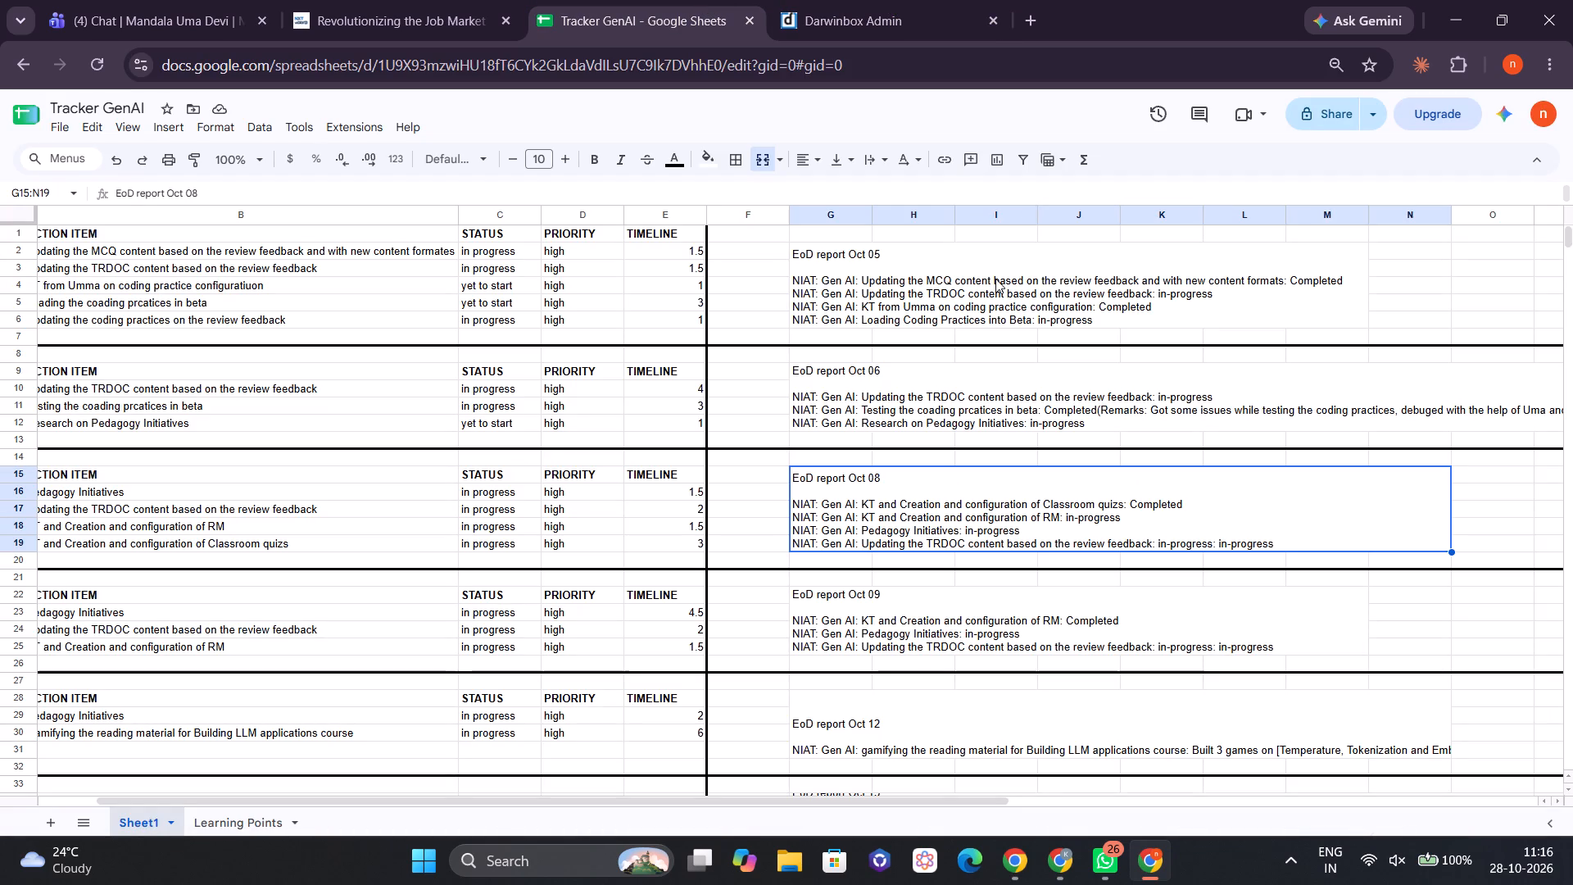
scroll(995, 279, down, 2)
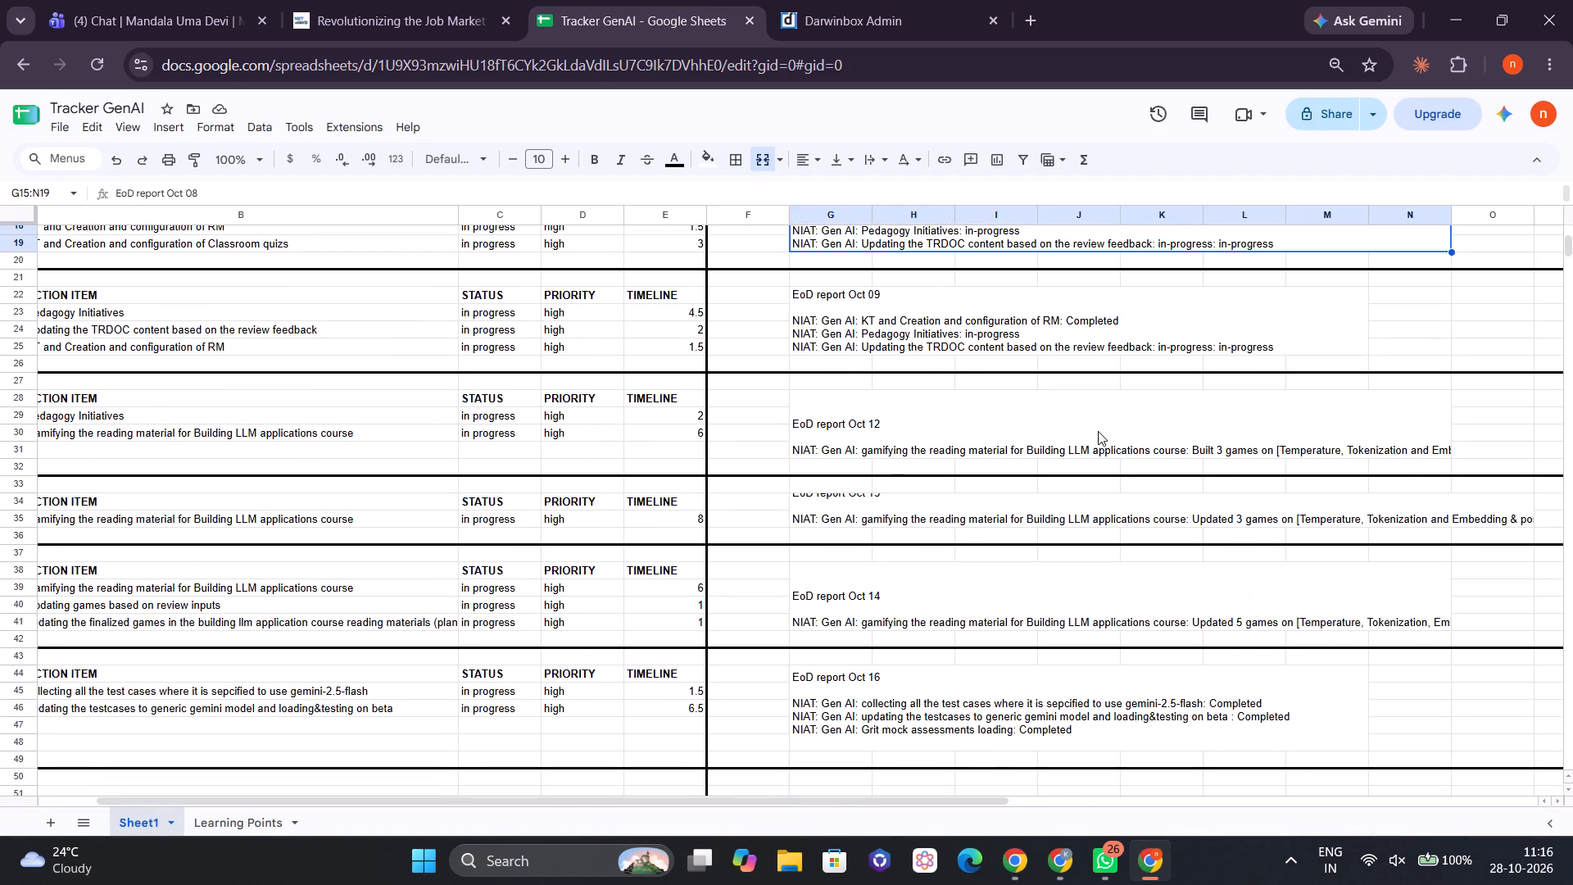
scroll(1098, 431, down, 1)
click(1000, 624)
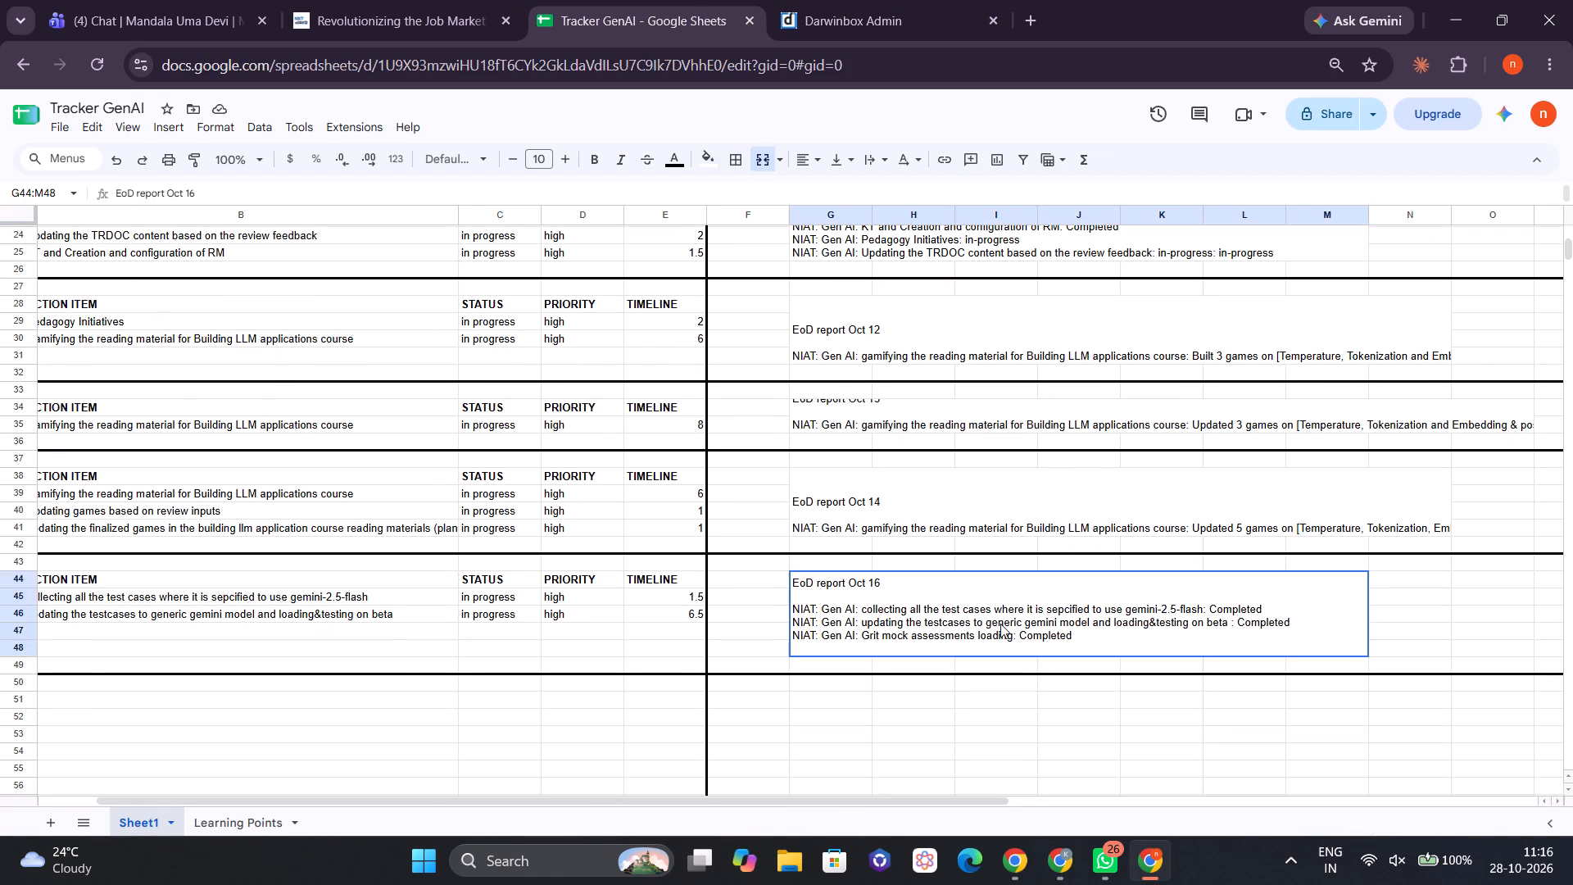
click(970, 724)
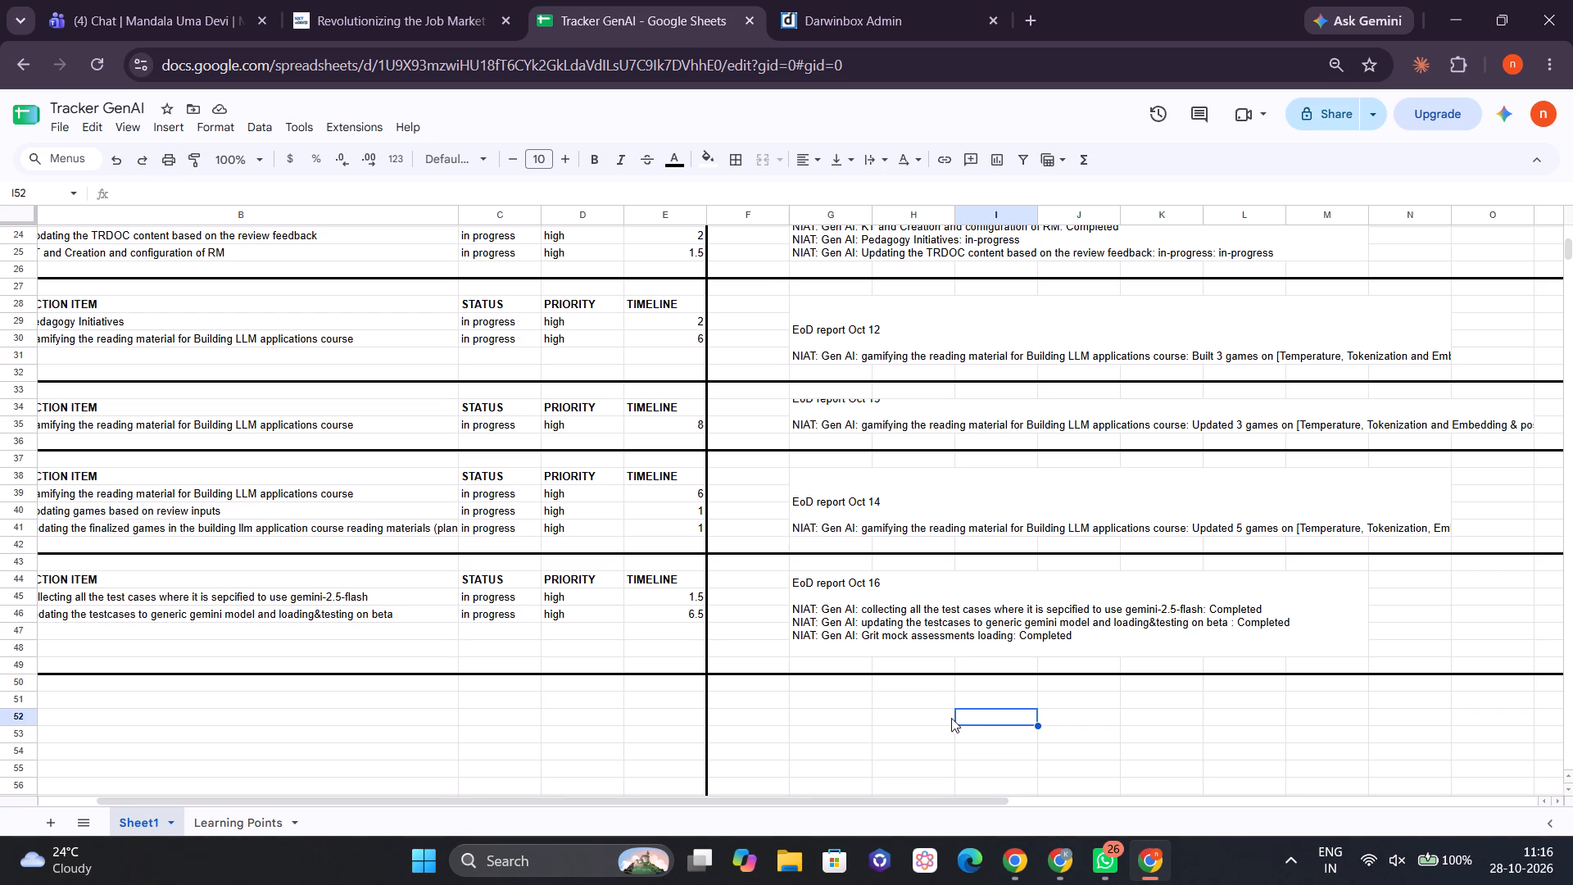
click(937, 718)
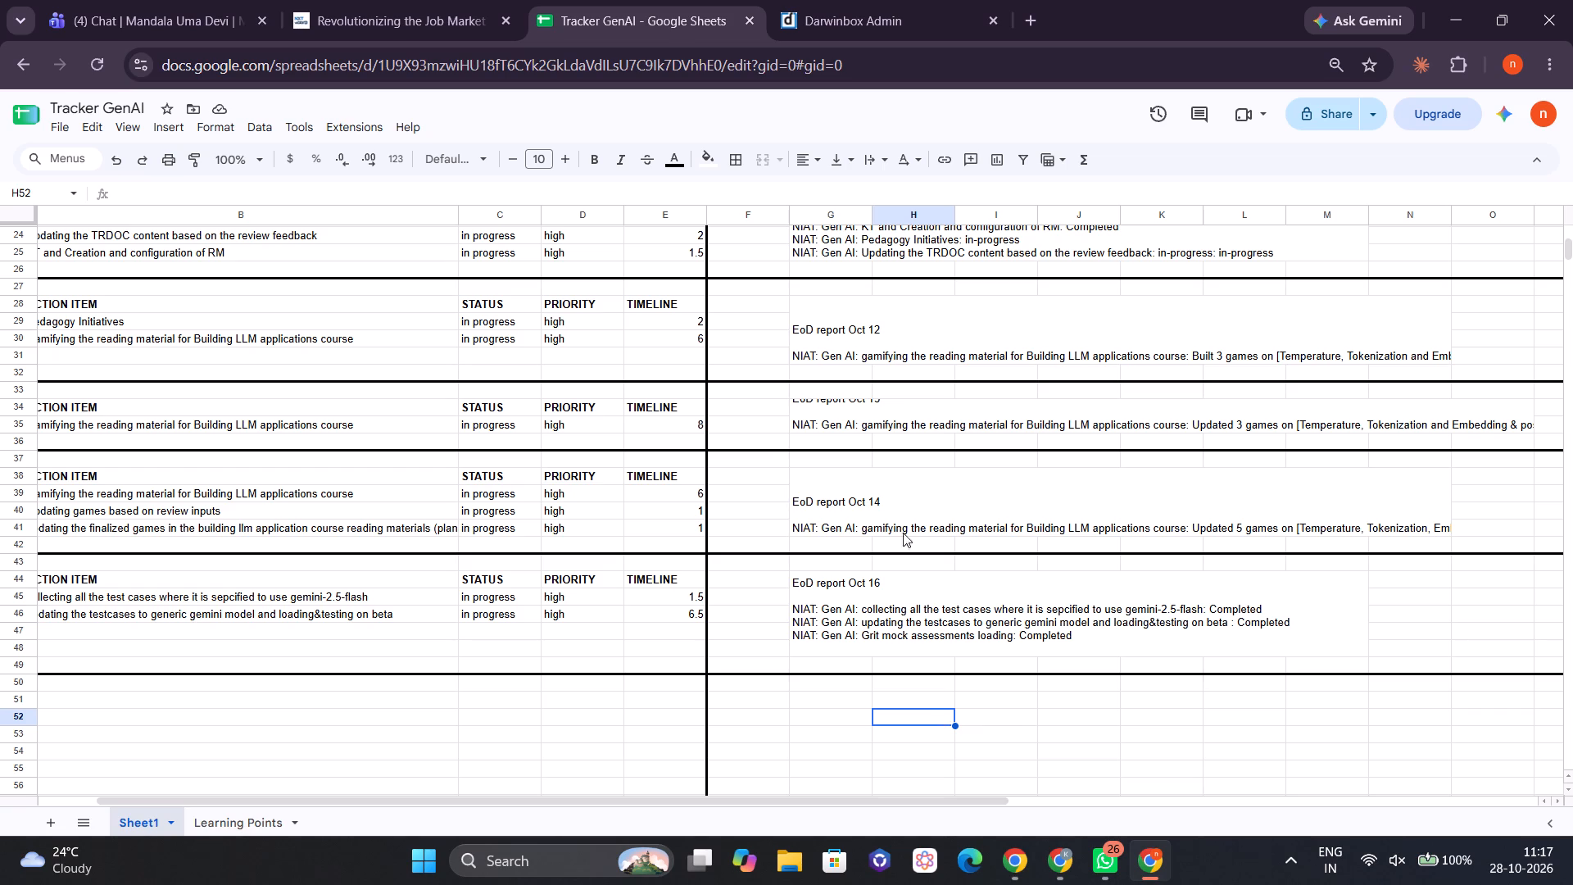
Start a new task entry beginning with "Sem-4" below GRIT mock assesment loading in the Learning Points table.
click(213, 819)
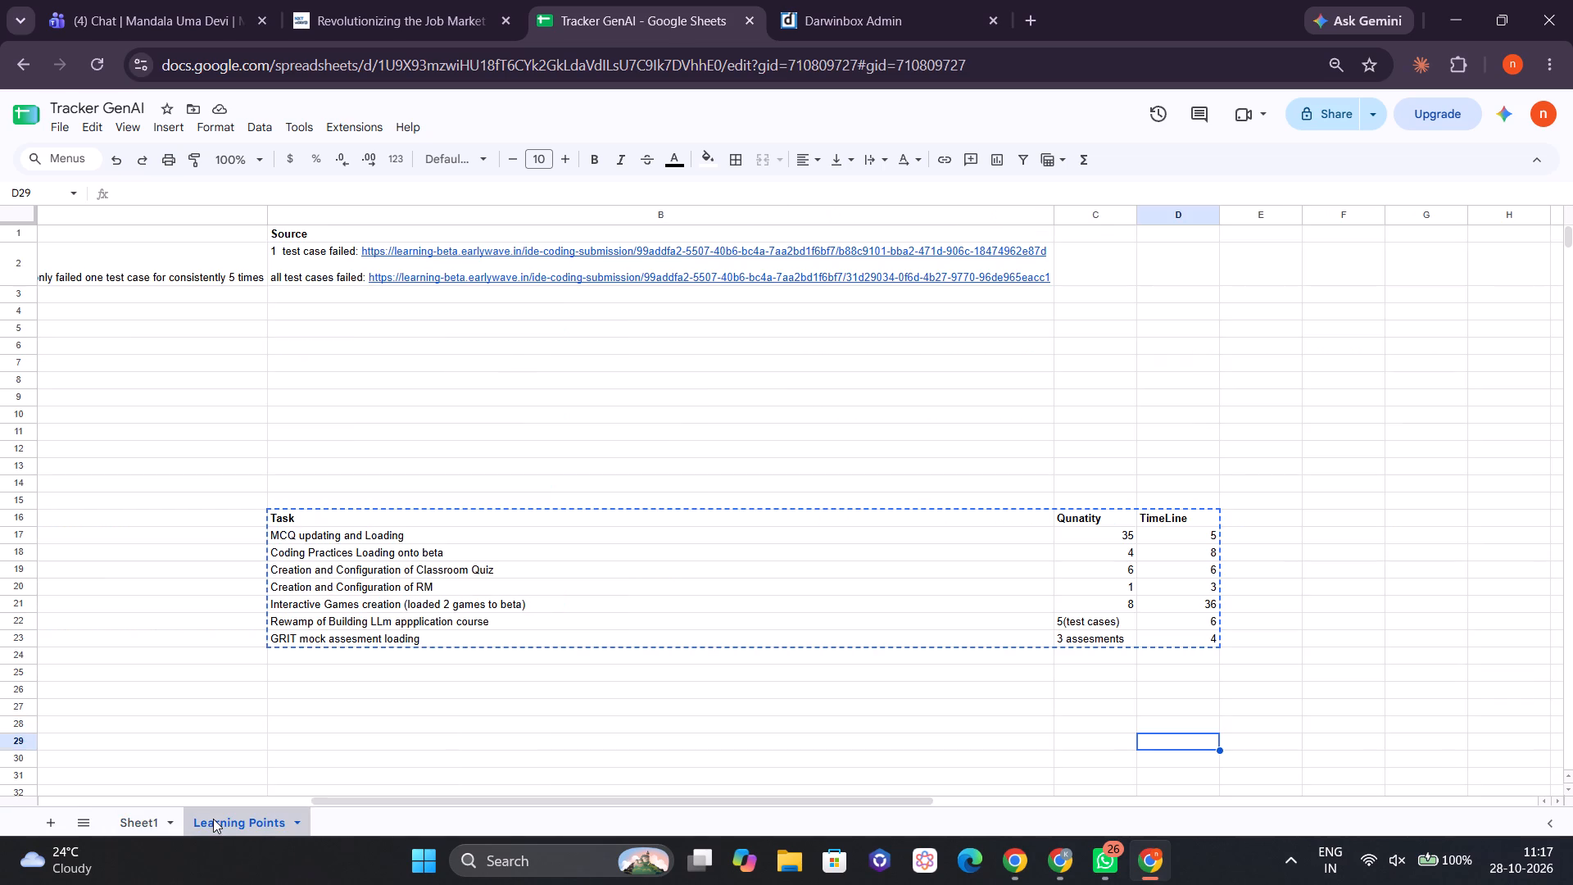
double_click(365, 669)
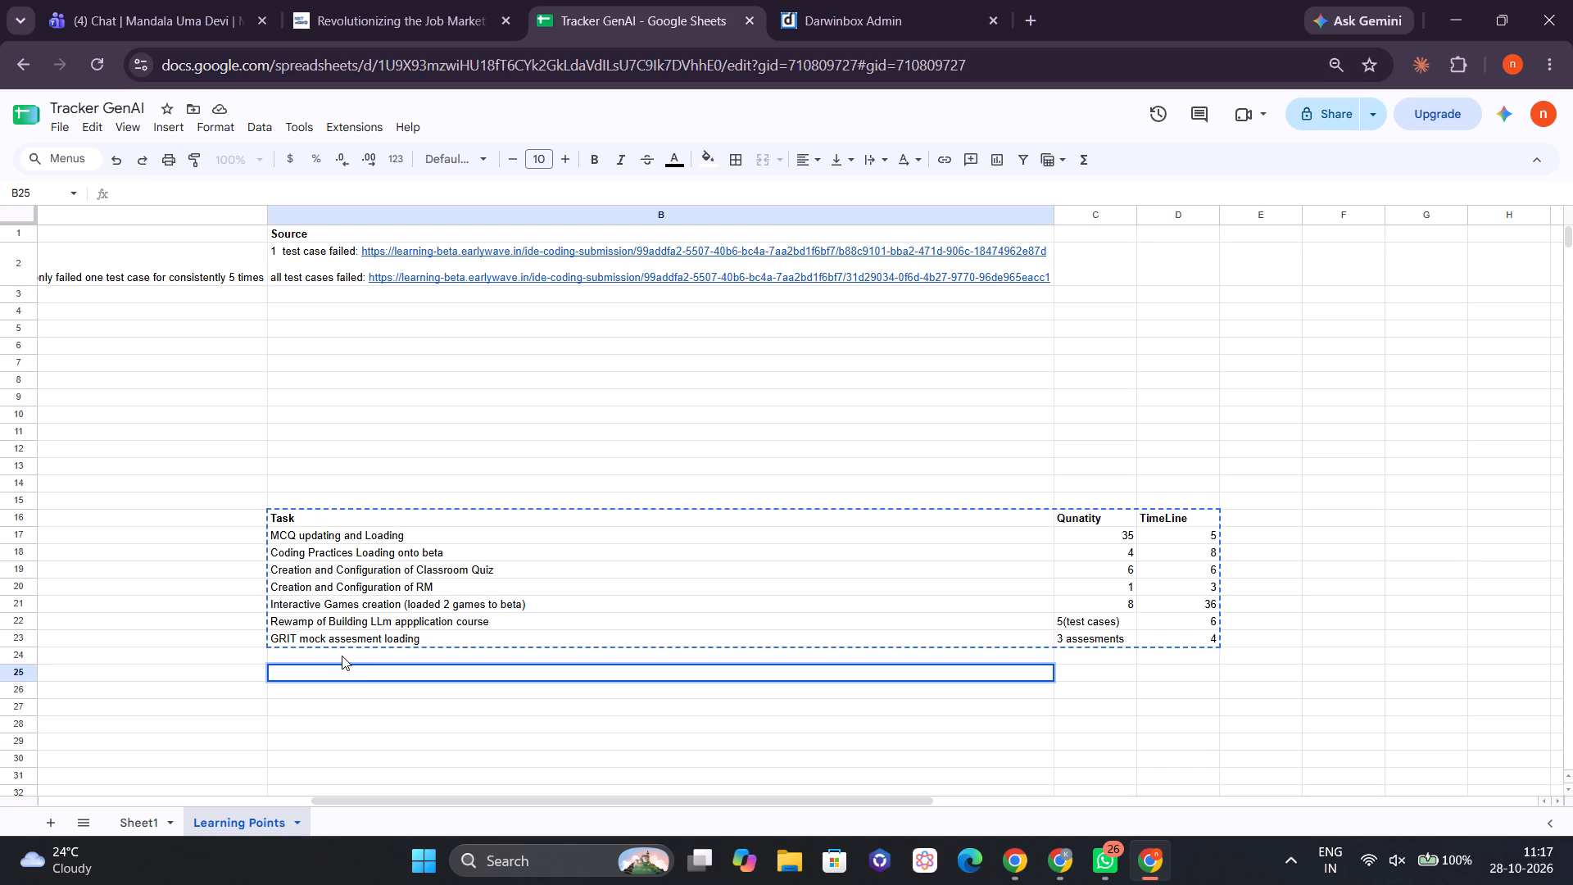
click(342, 656)
double_click(342, 656)
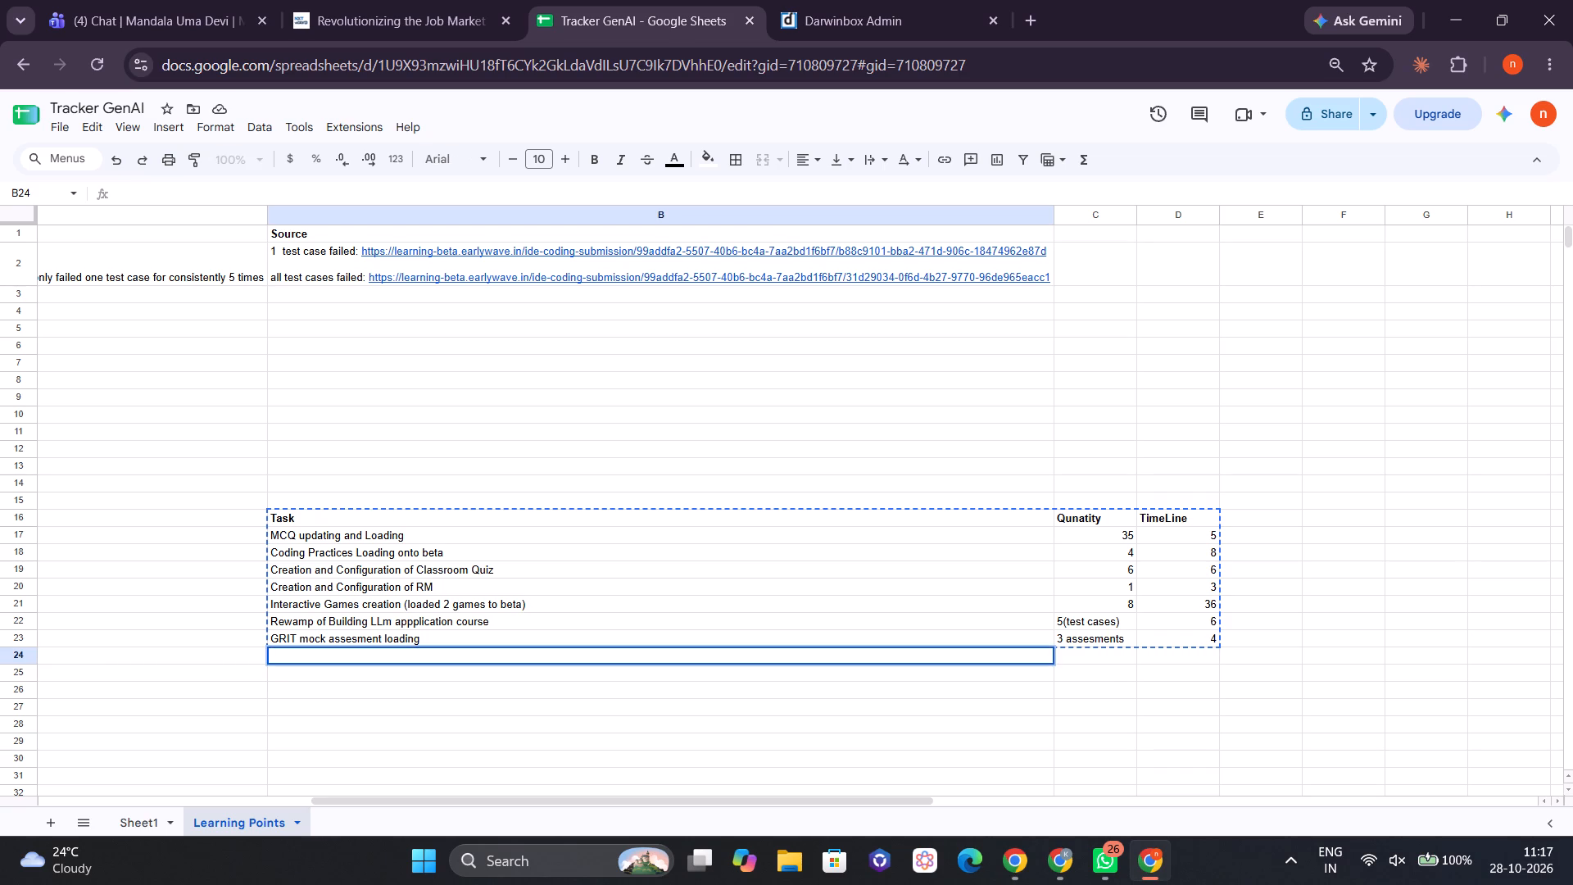
text(Sem)
key(space)
key(BackSpace)
key(space)
text(4)
key(space)
key(BackSpace)
key(BackSpace)
key(BackSpace)
text(-3)
key(BackSpace)
text(4,)
key(space)
text(Prod)
key(BackSpace)
key(BackSpace)
key(BackSpace)
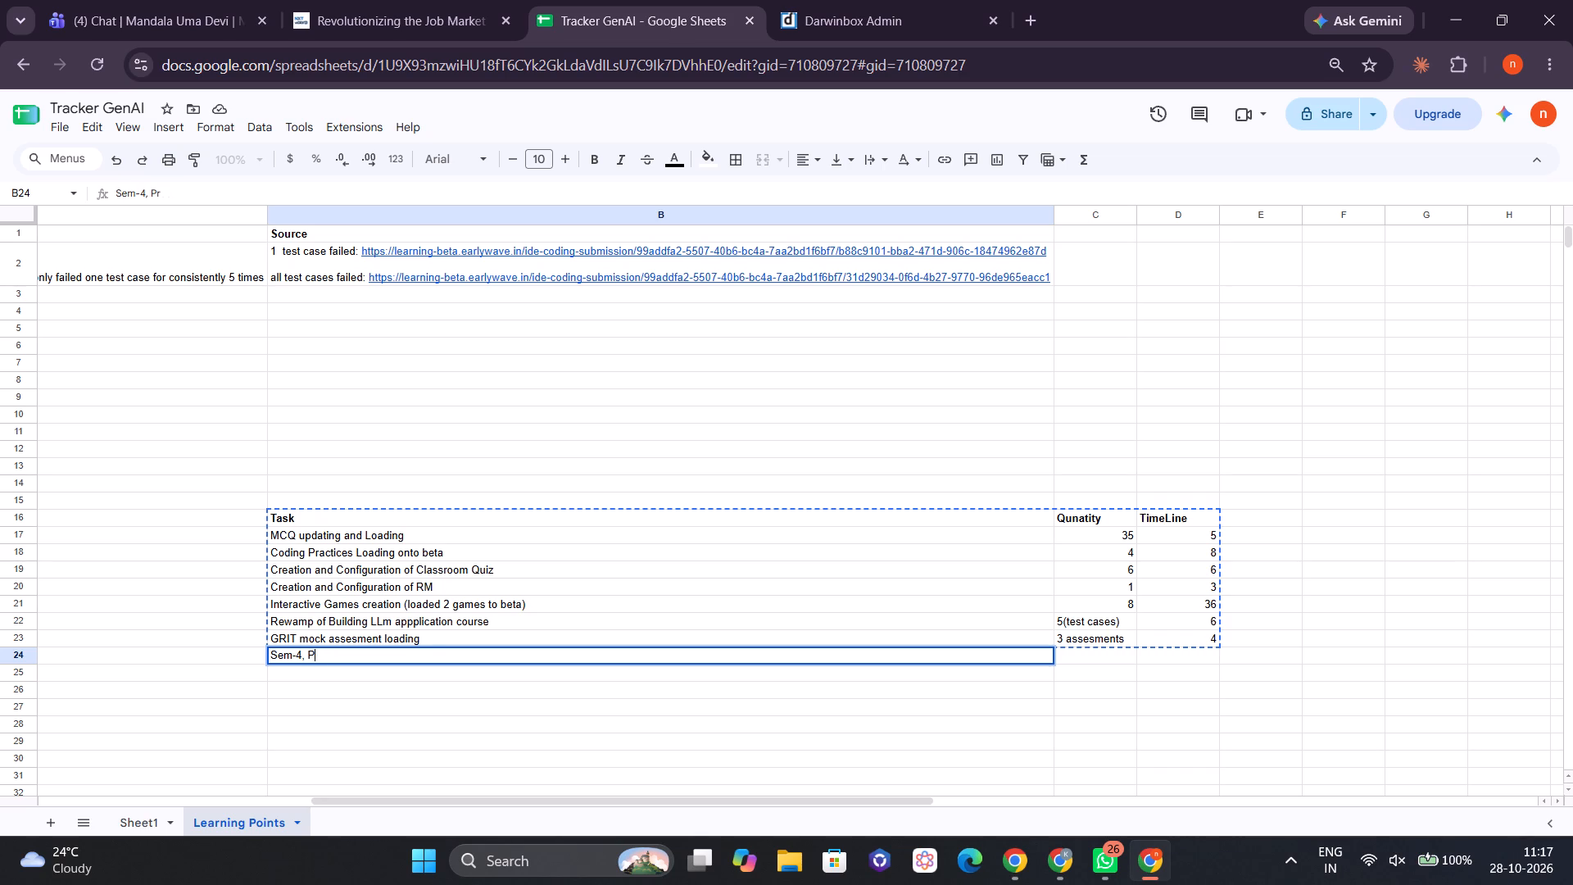
key(BackSpace)
key(BackSpace)
key(BackSpace)
key(space)
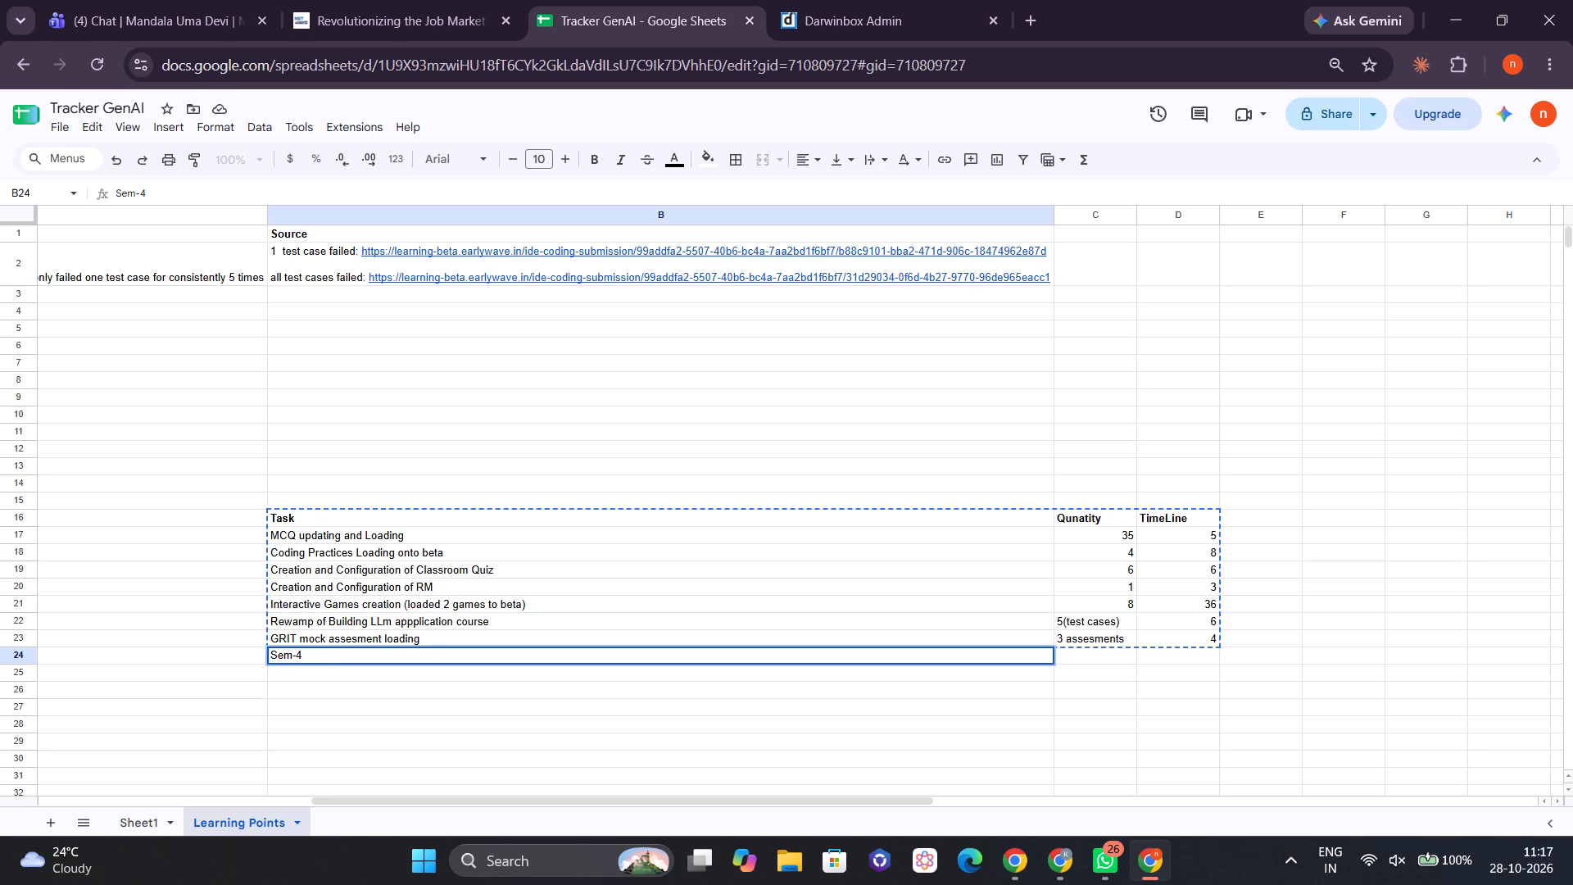
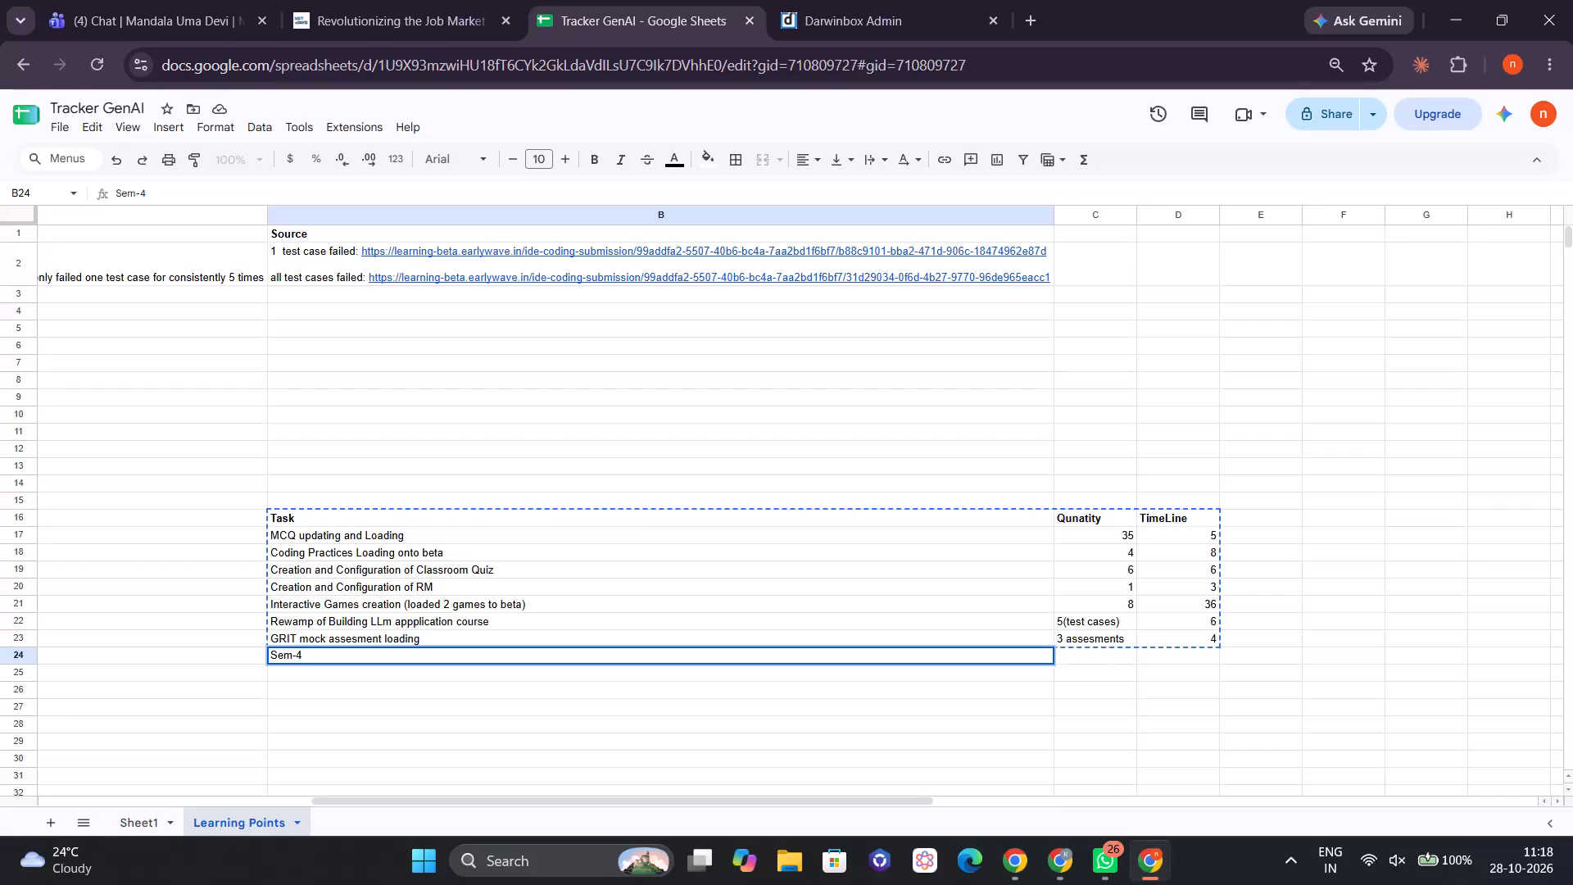
Keep "Sem-4" as the task name in the row below GRIT mock assesment loading.
click(1109, 661)
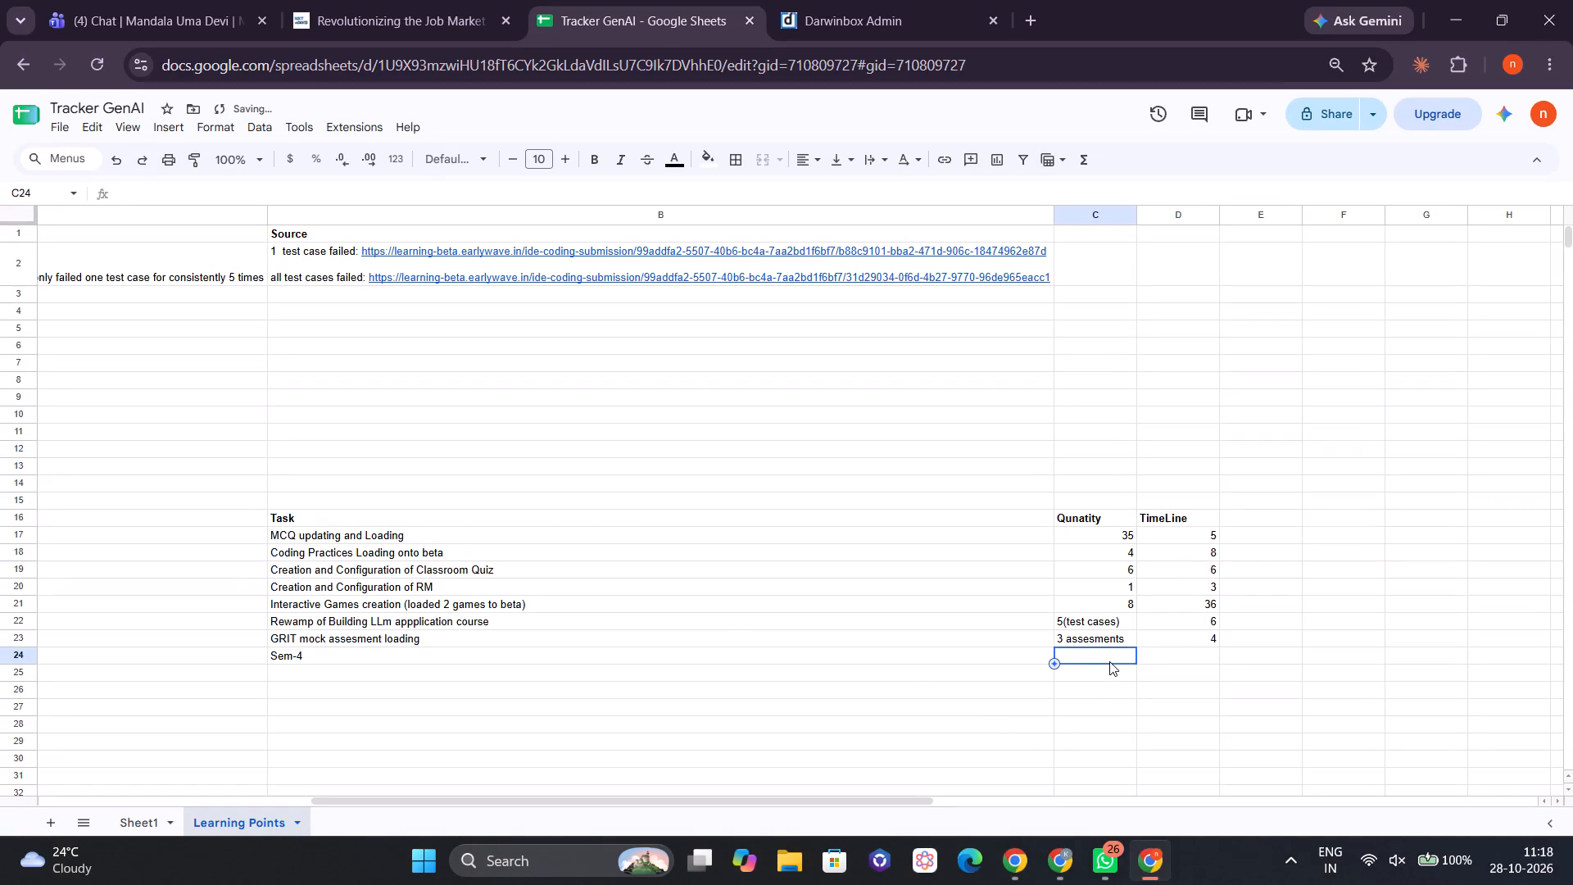
click(1152, 660)
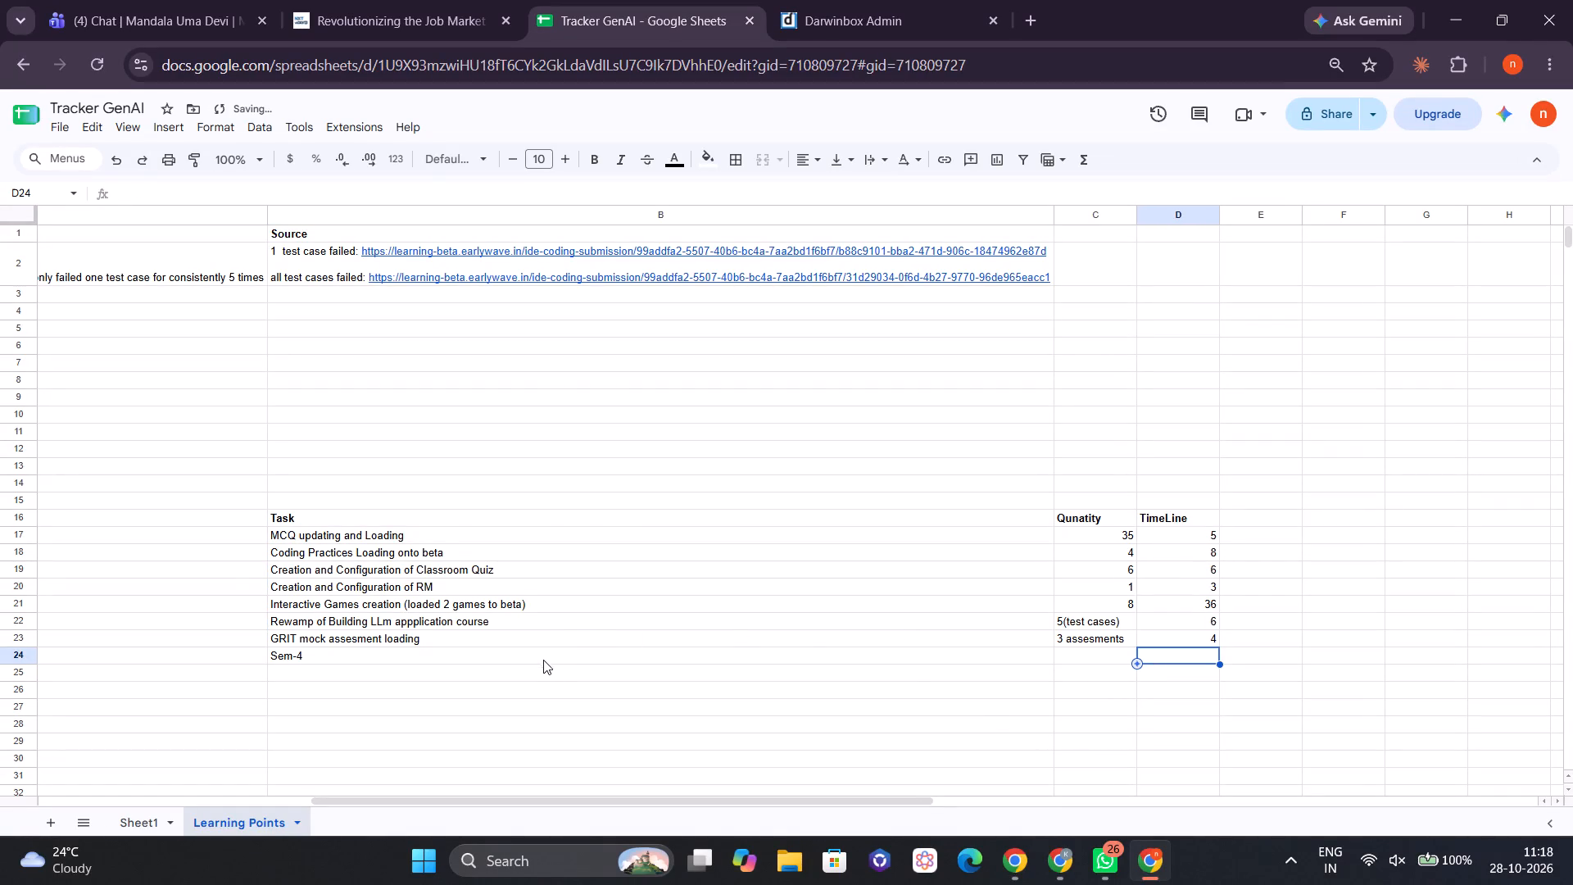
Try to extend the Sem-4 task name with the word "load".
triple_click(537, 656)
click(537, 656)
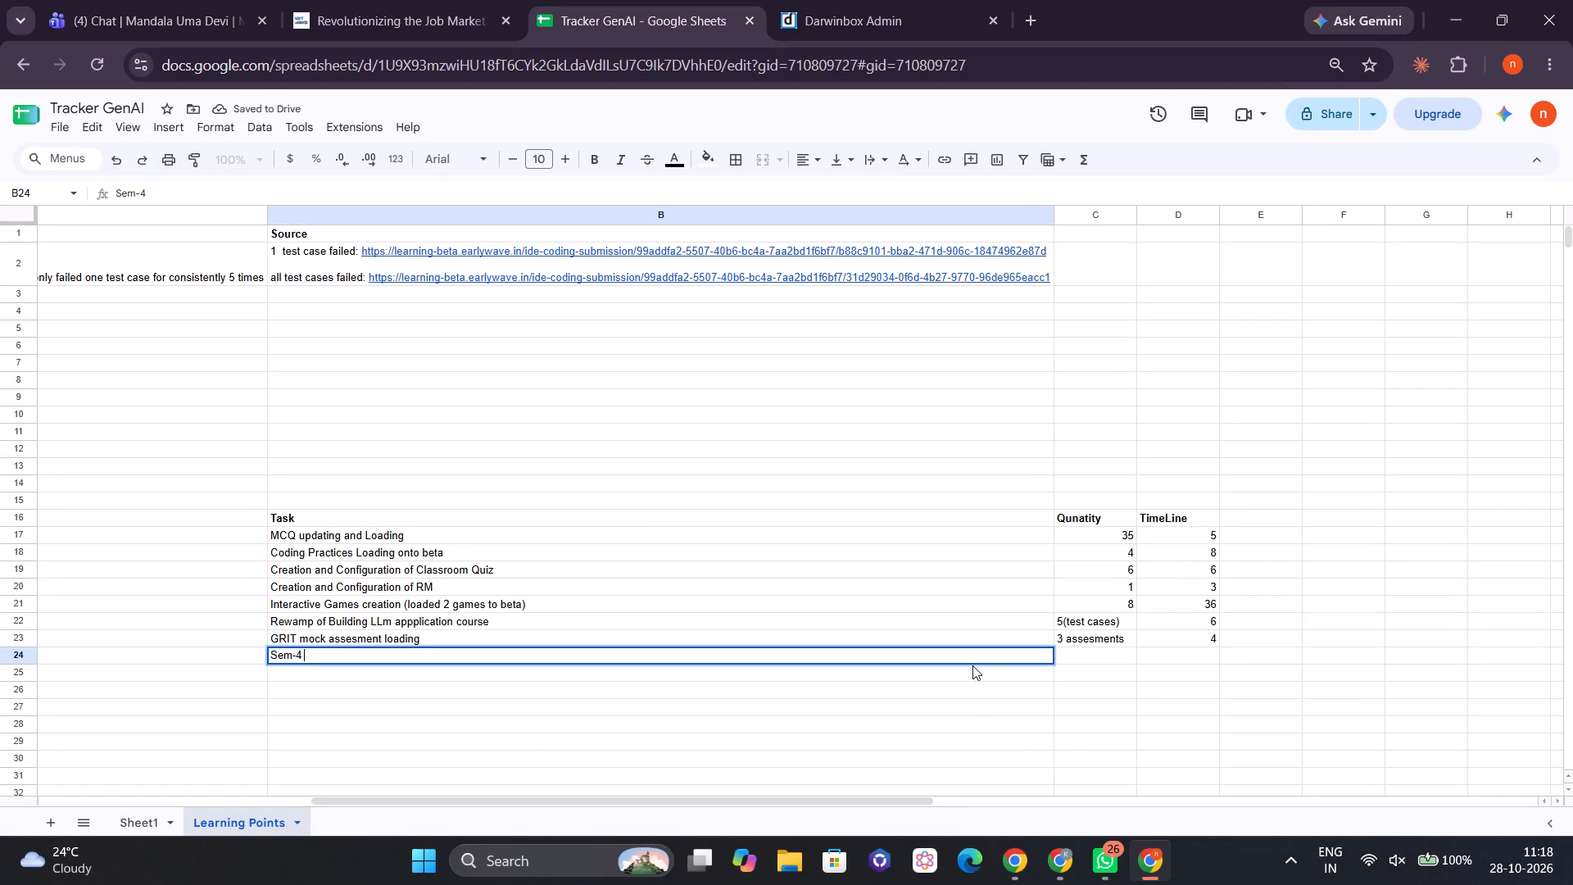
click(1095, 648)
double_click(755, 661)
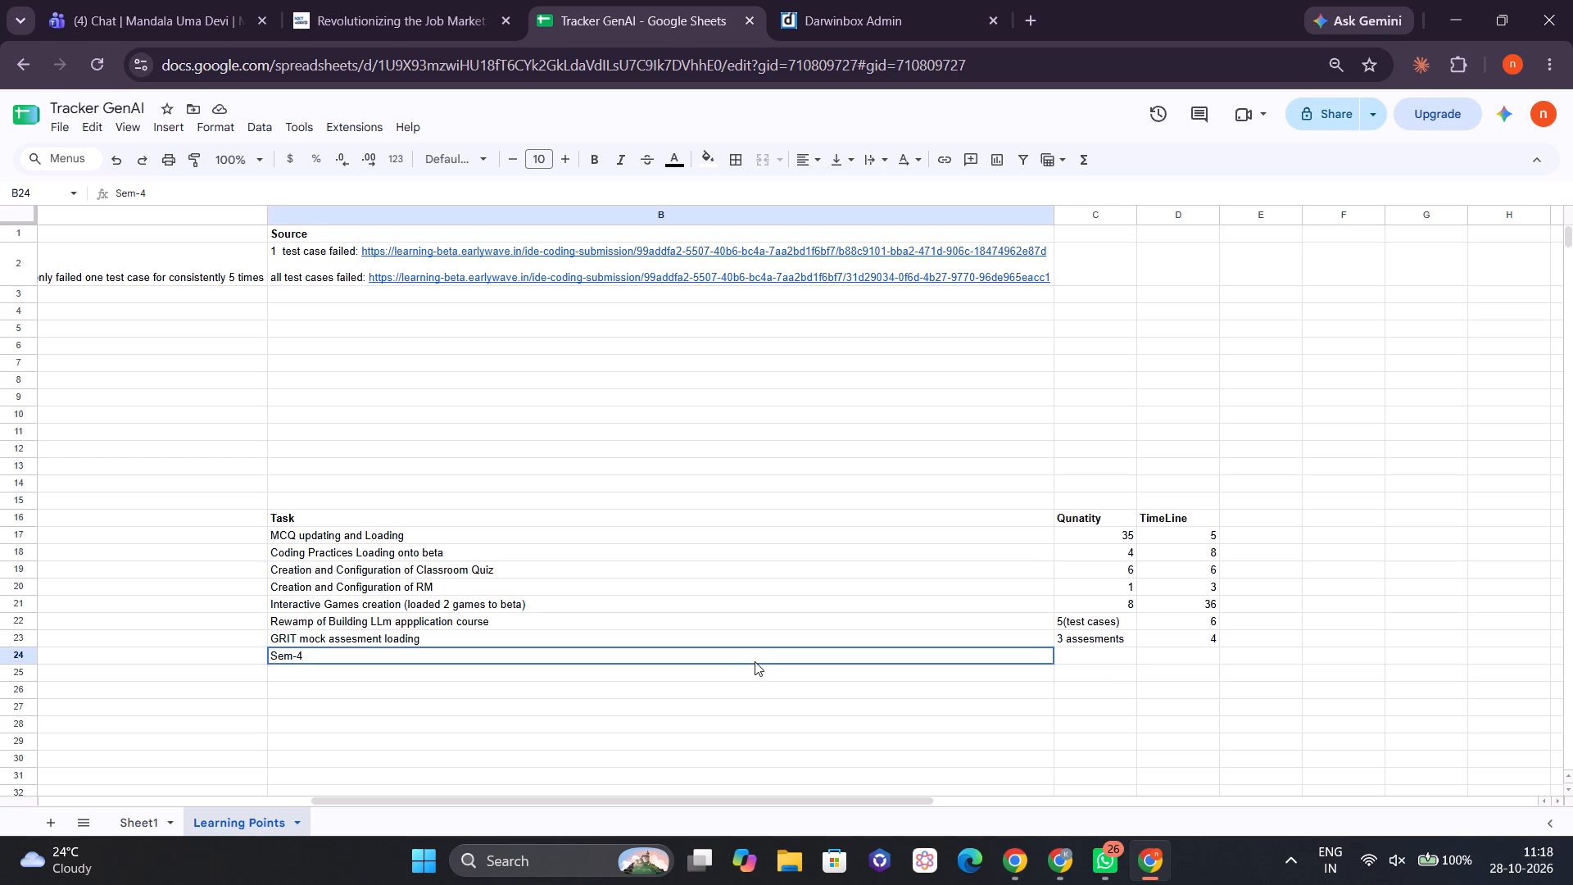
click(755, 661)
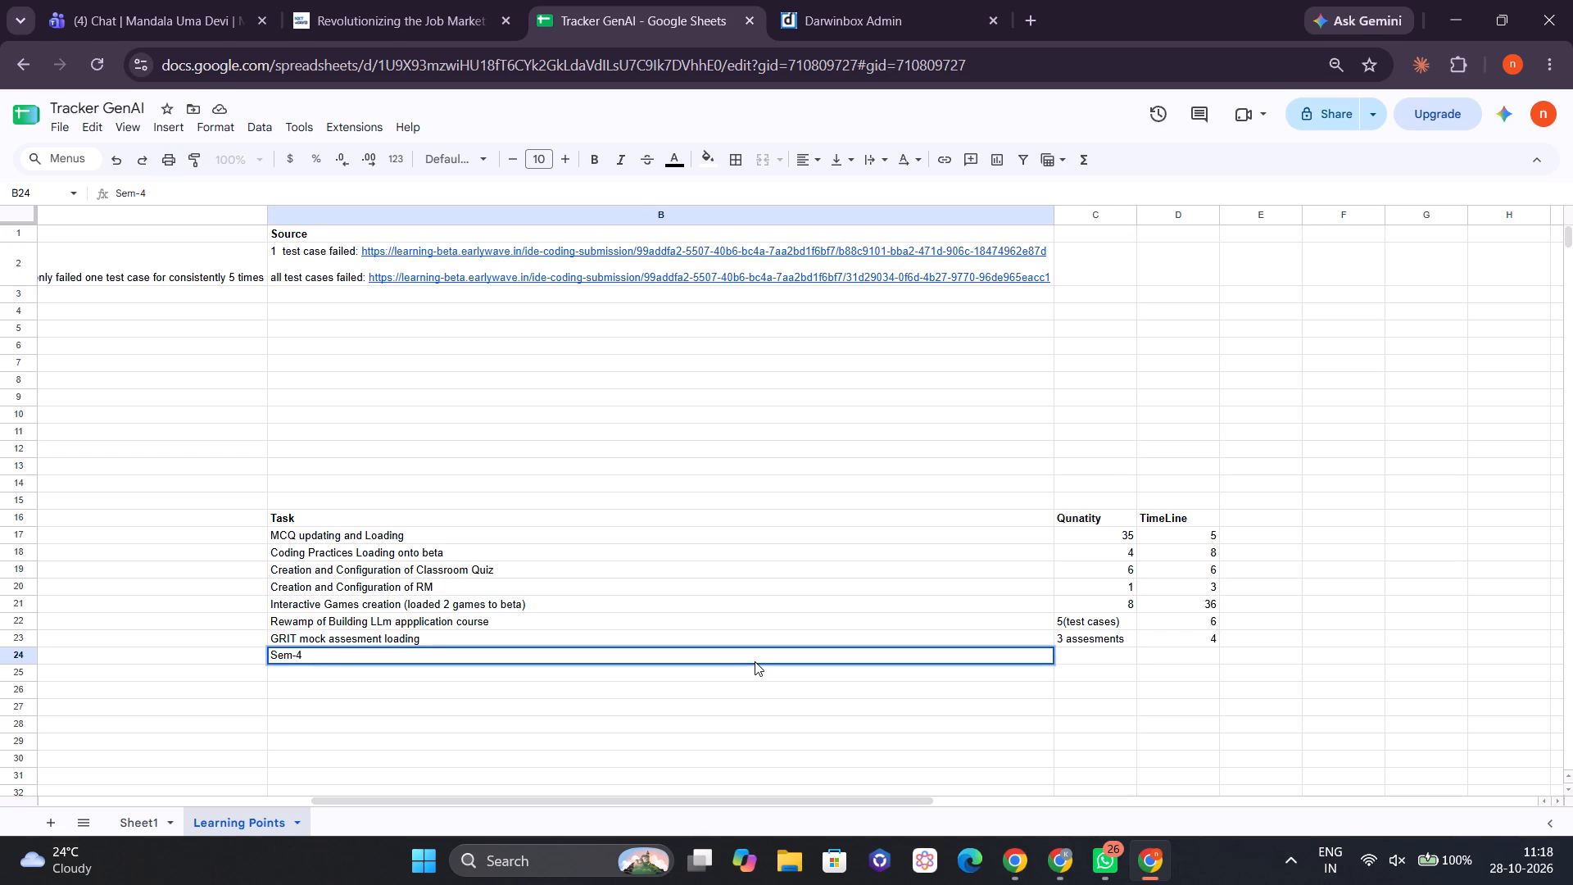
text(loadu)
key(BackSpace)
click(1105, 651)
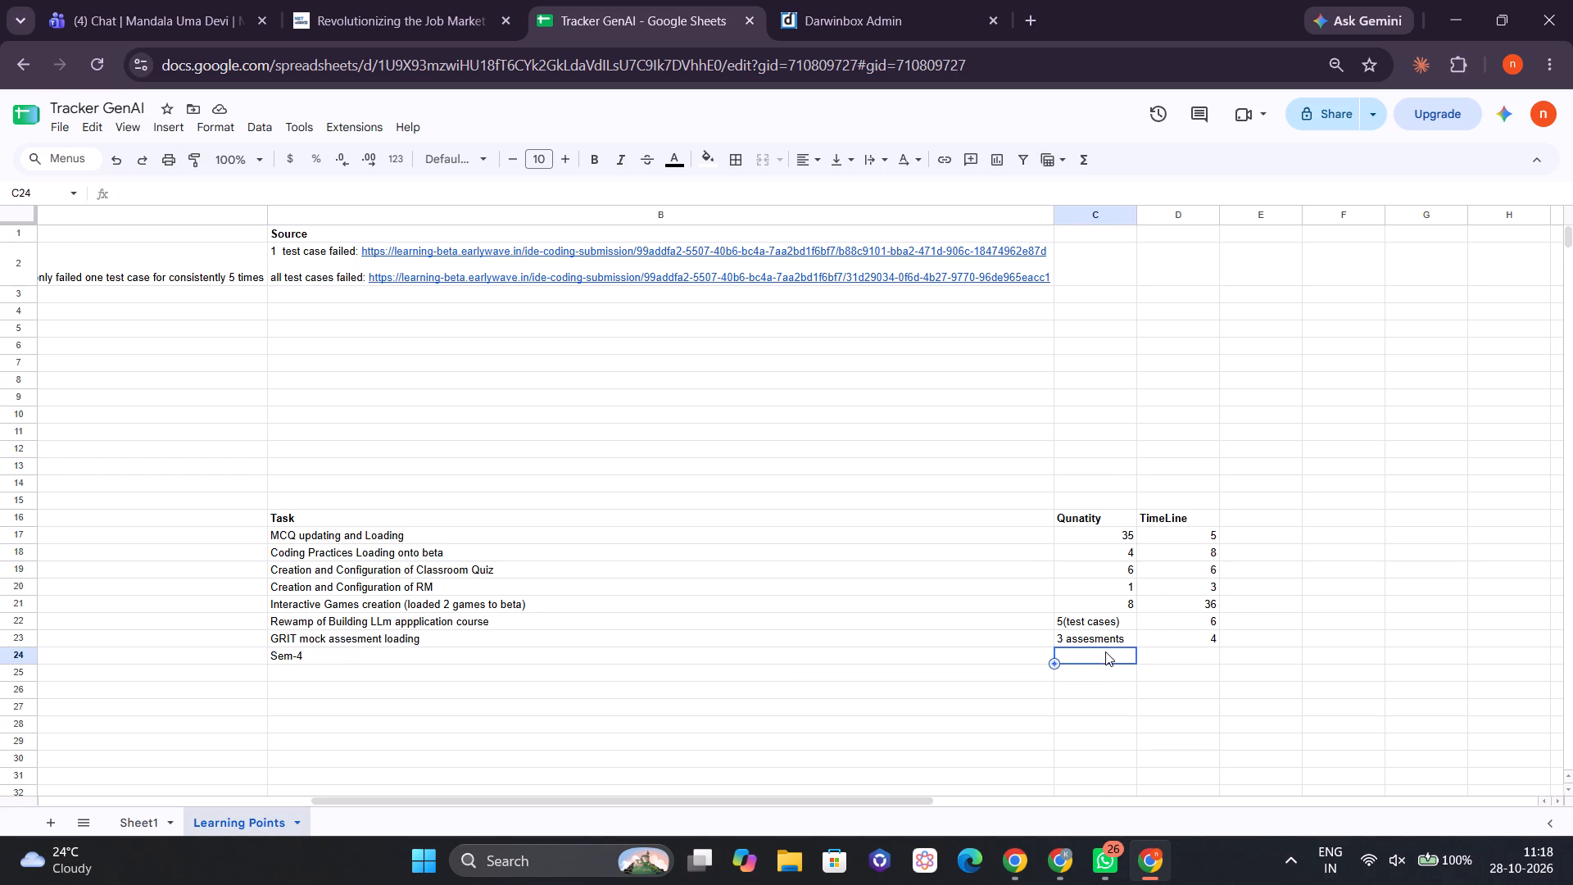
Select the empty TimeLine cell in the Sem-4 row.
drag(1238, 647, 1190, 654)
click(1190, 654)
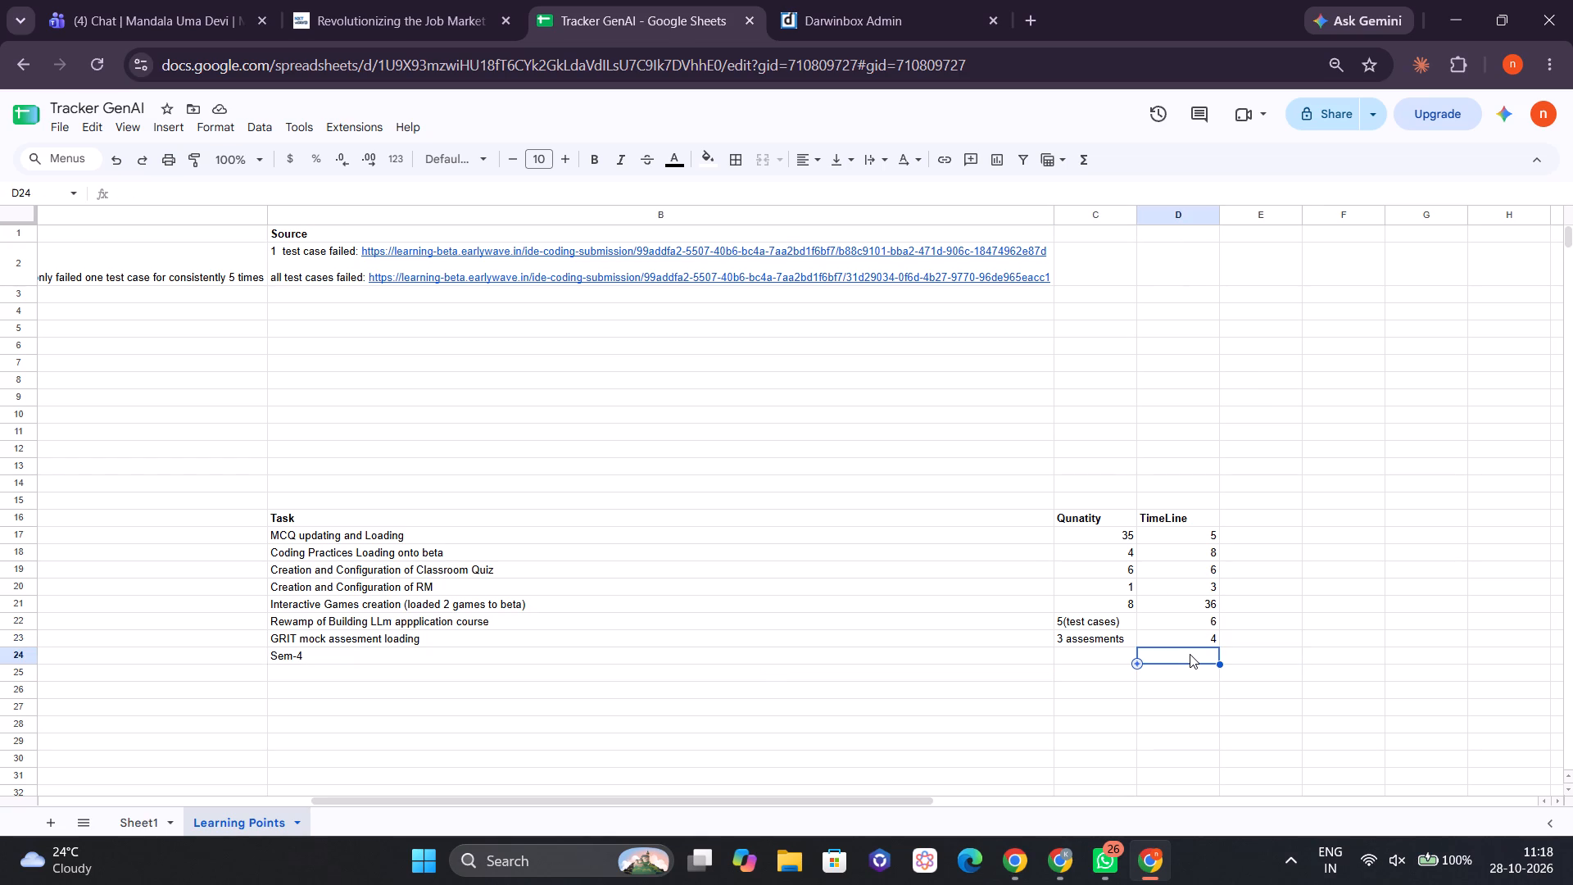
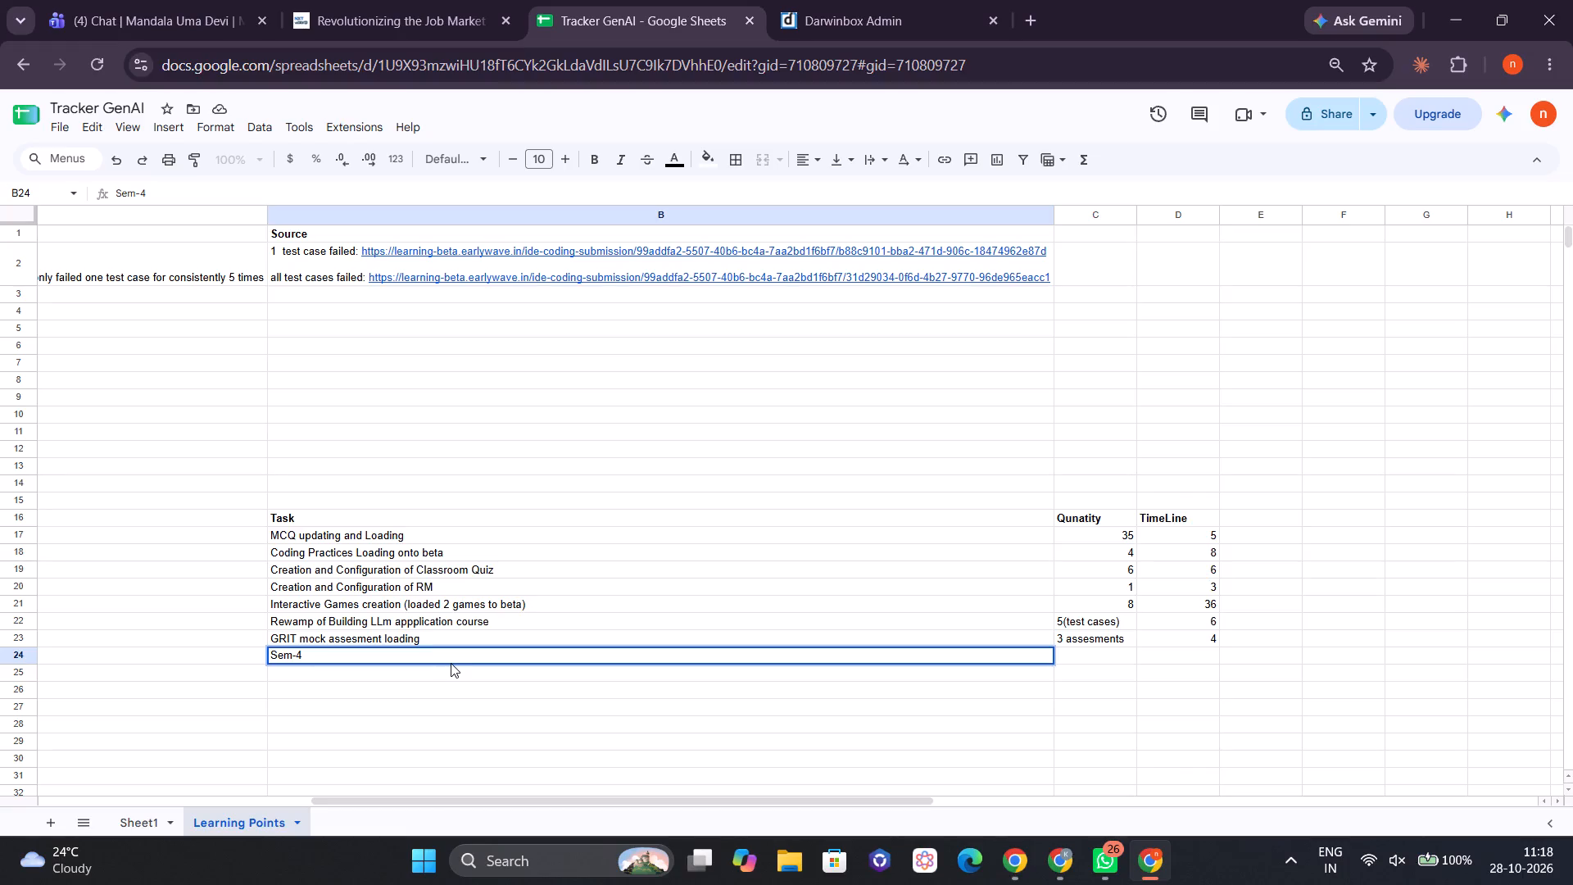
Open Calculator and start a subtraction from 96, checking back against the TimeLine hours in the spreadsheet.
text(ca)
key(Return)
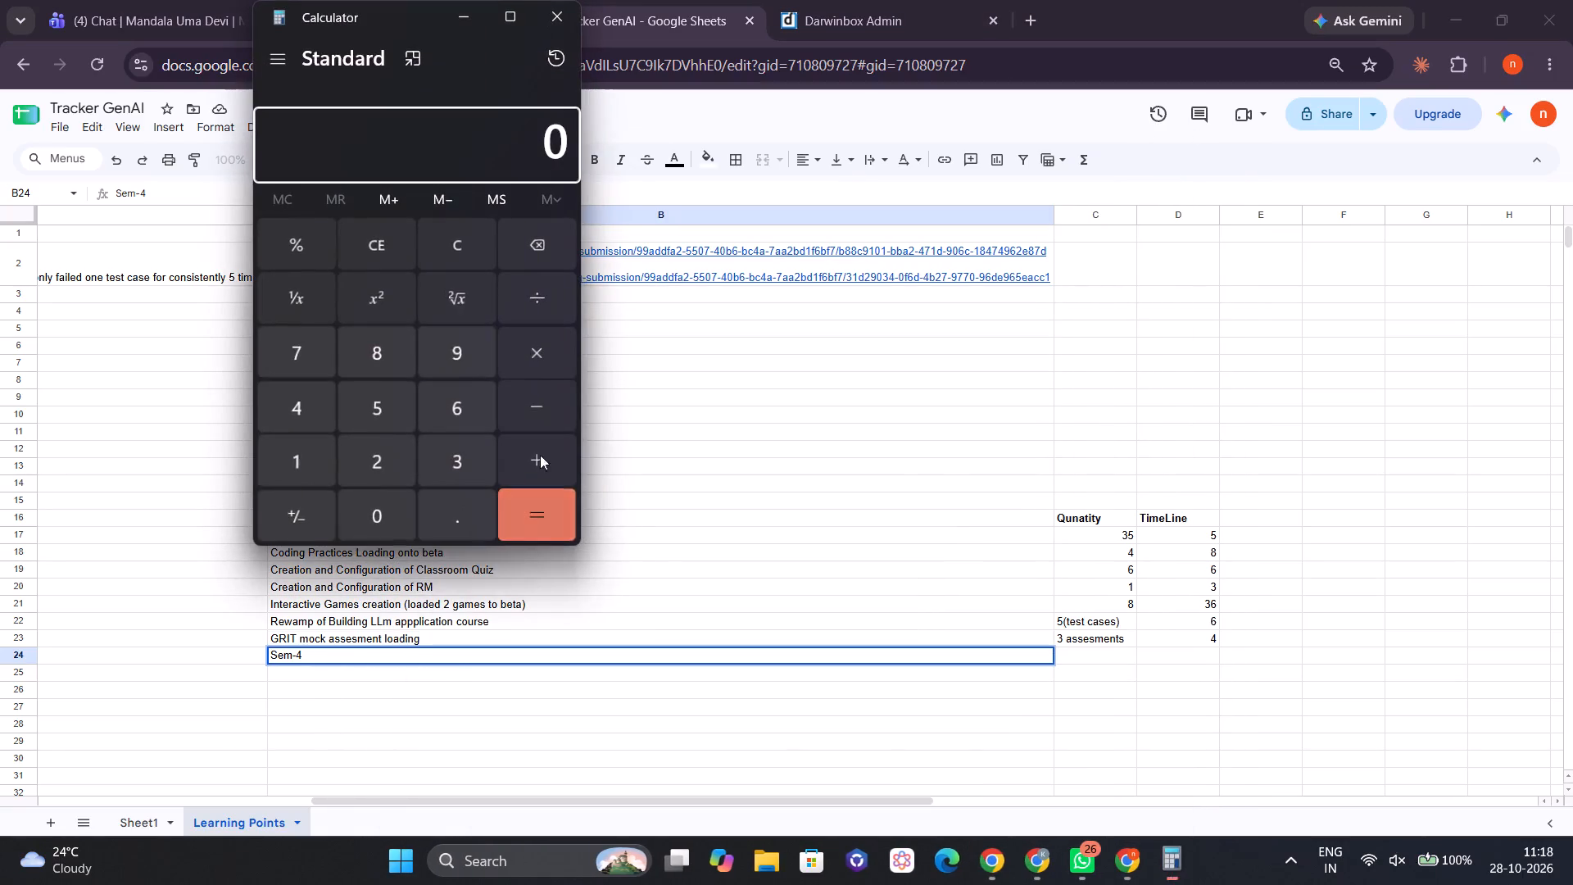
text(96)
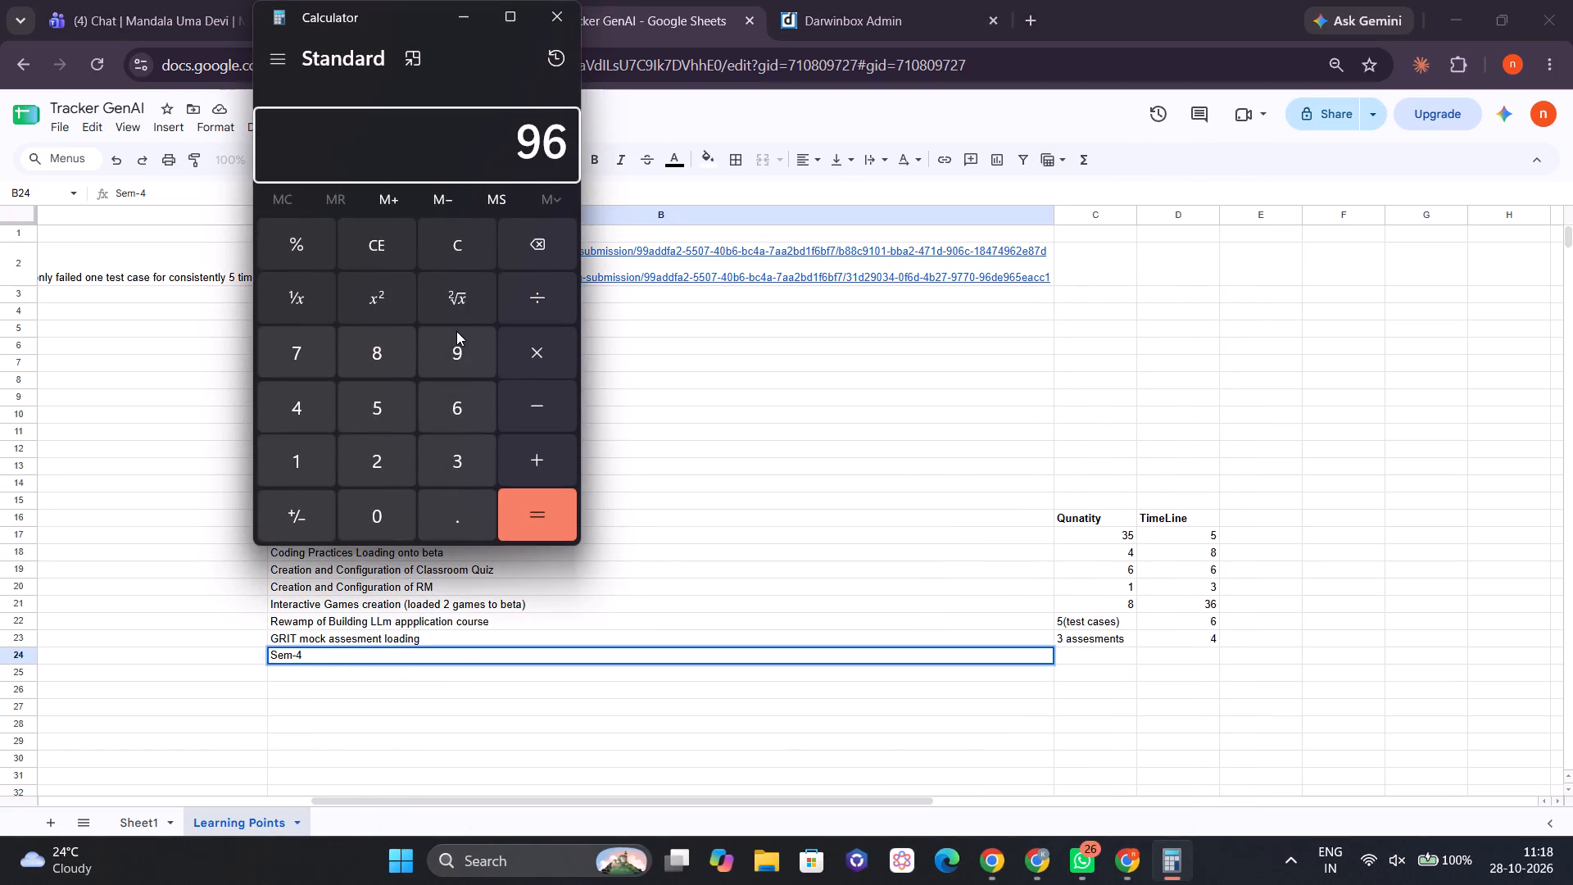
key(minus)
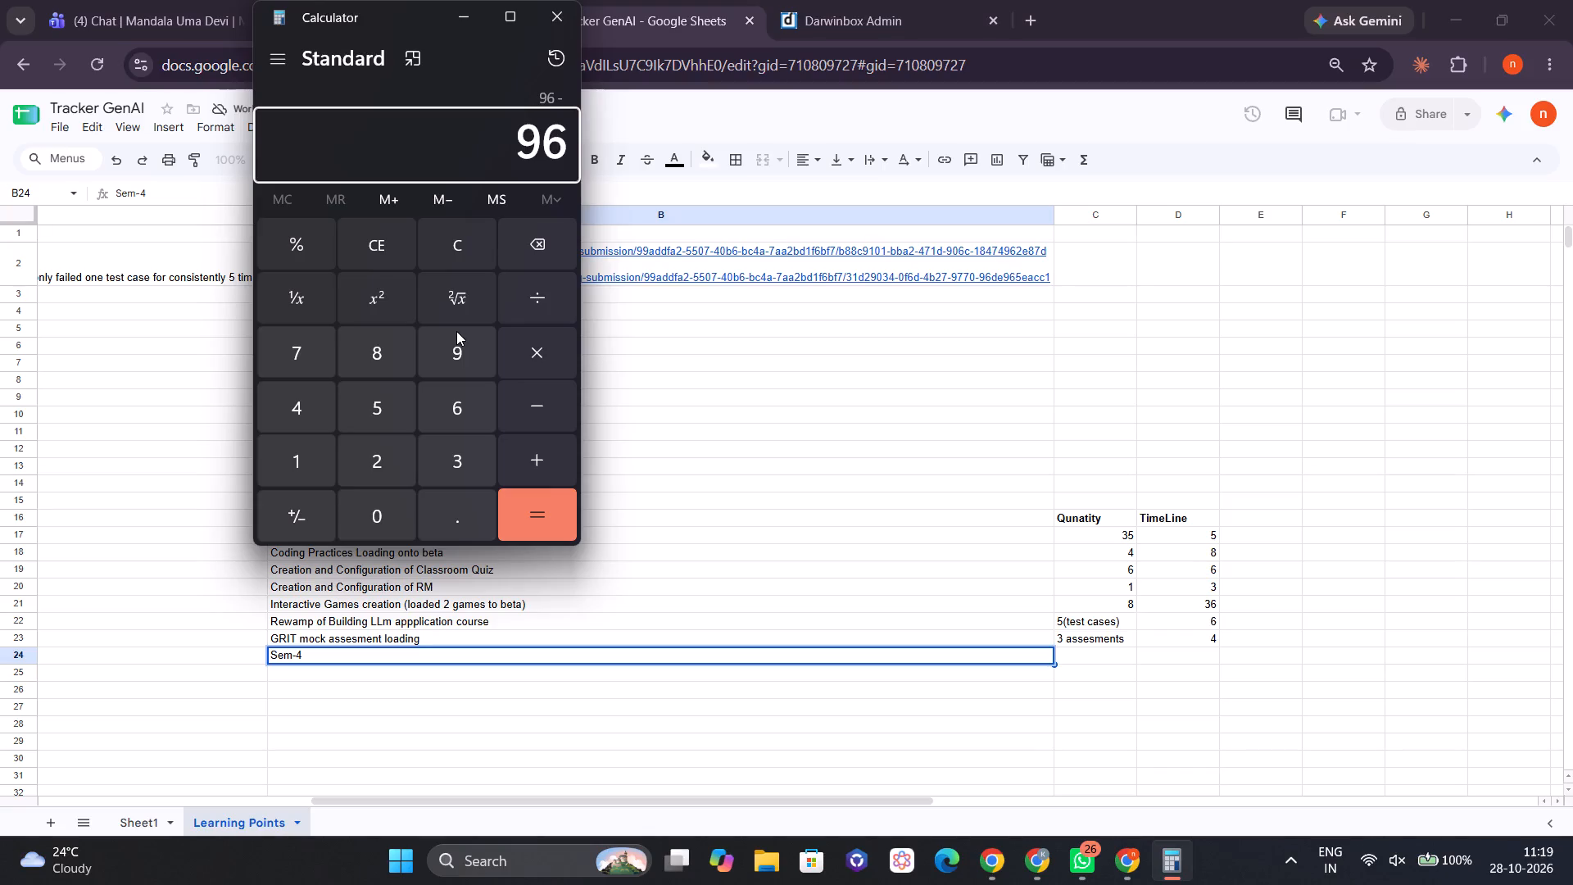
click(739, 378)
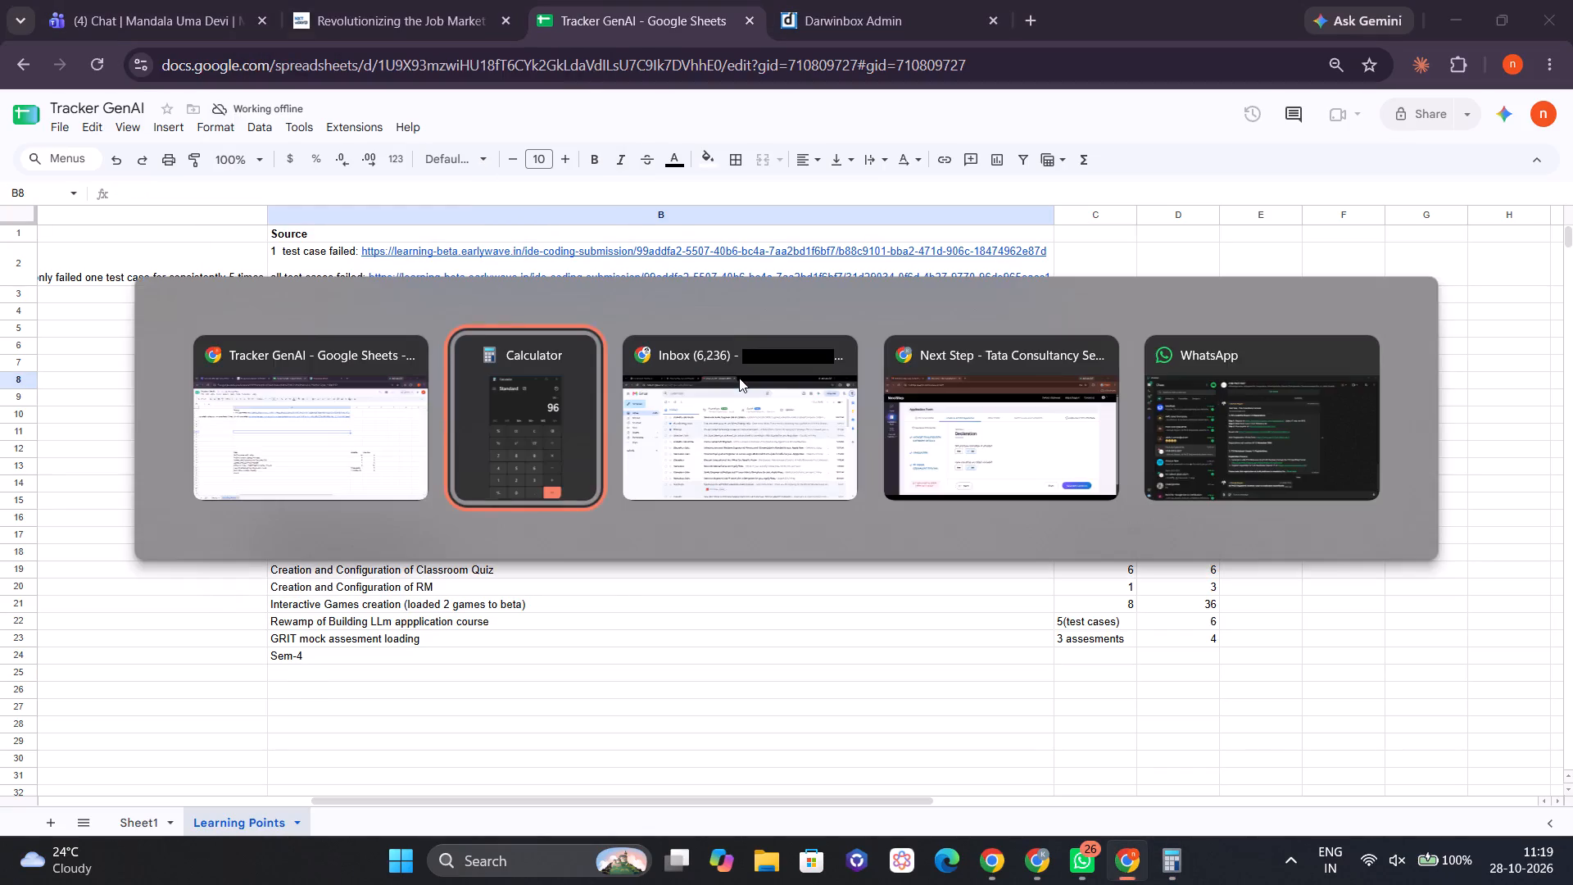
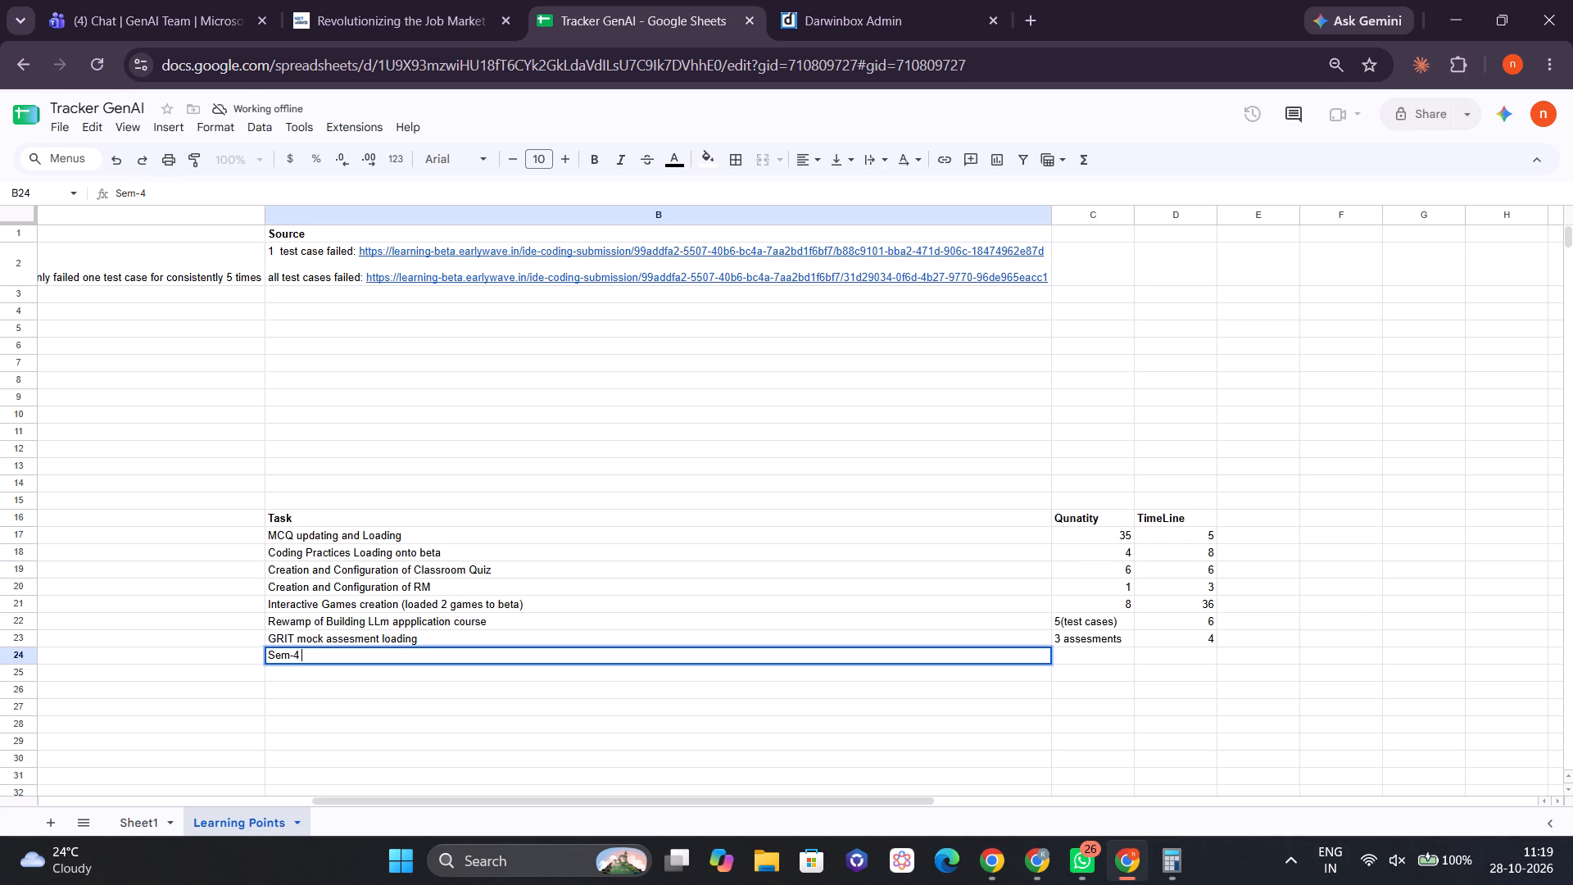
Enter "2 sessions" as the quantity for the Sem-4 task in row 24, making sure the word is spelled correctly.
key(Right)
click(1081, 645)
click(1085, 657)
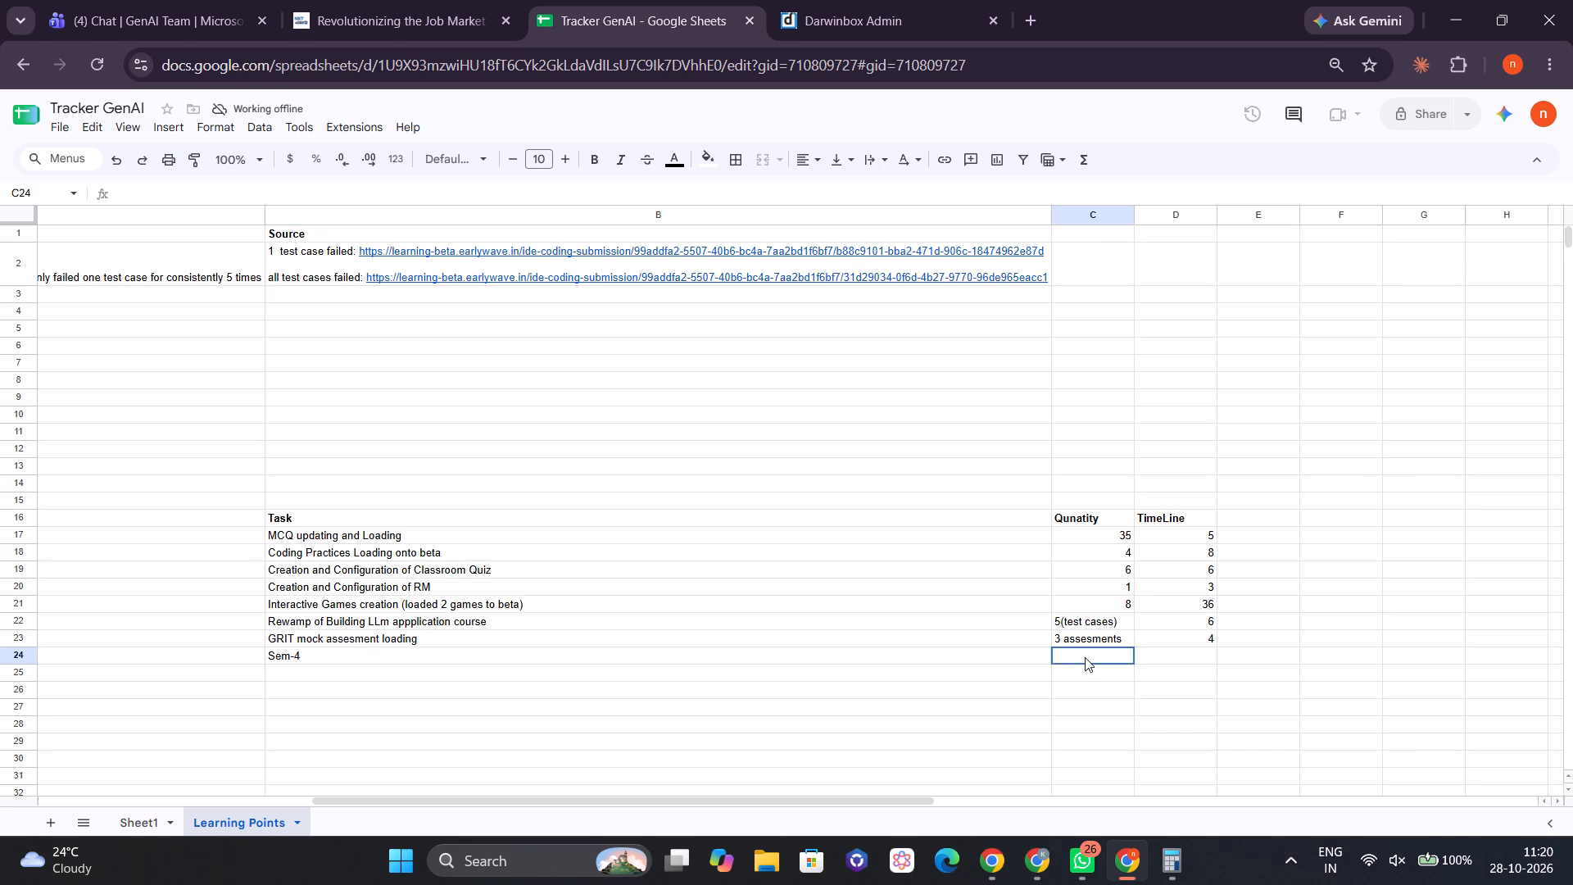
text(2 swssions)
key(Left)
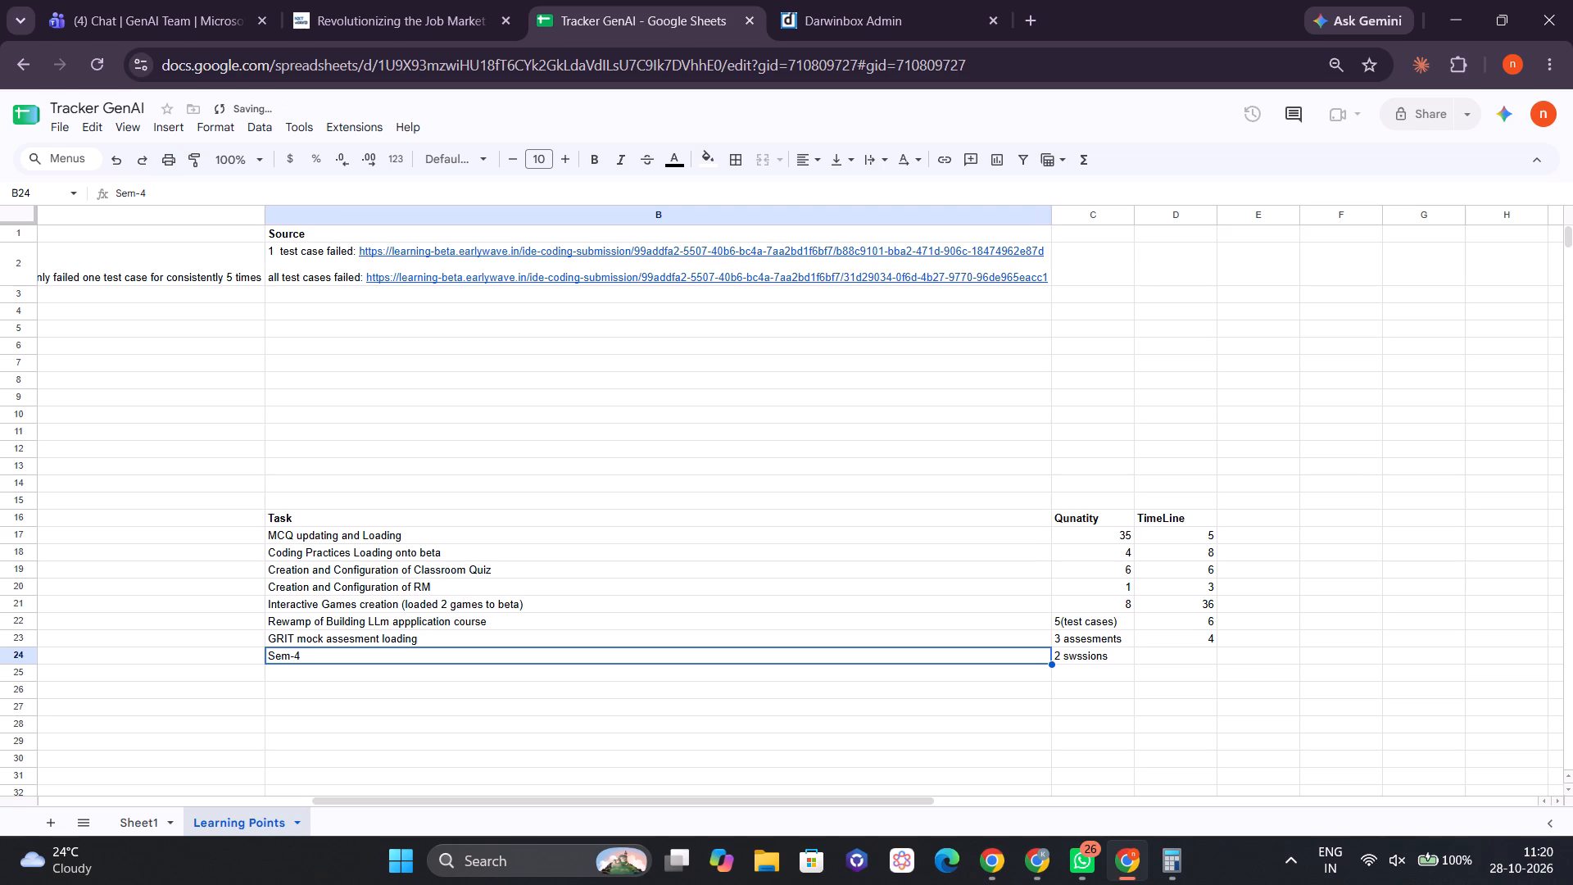
double_click(1105, 651)
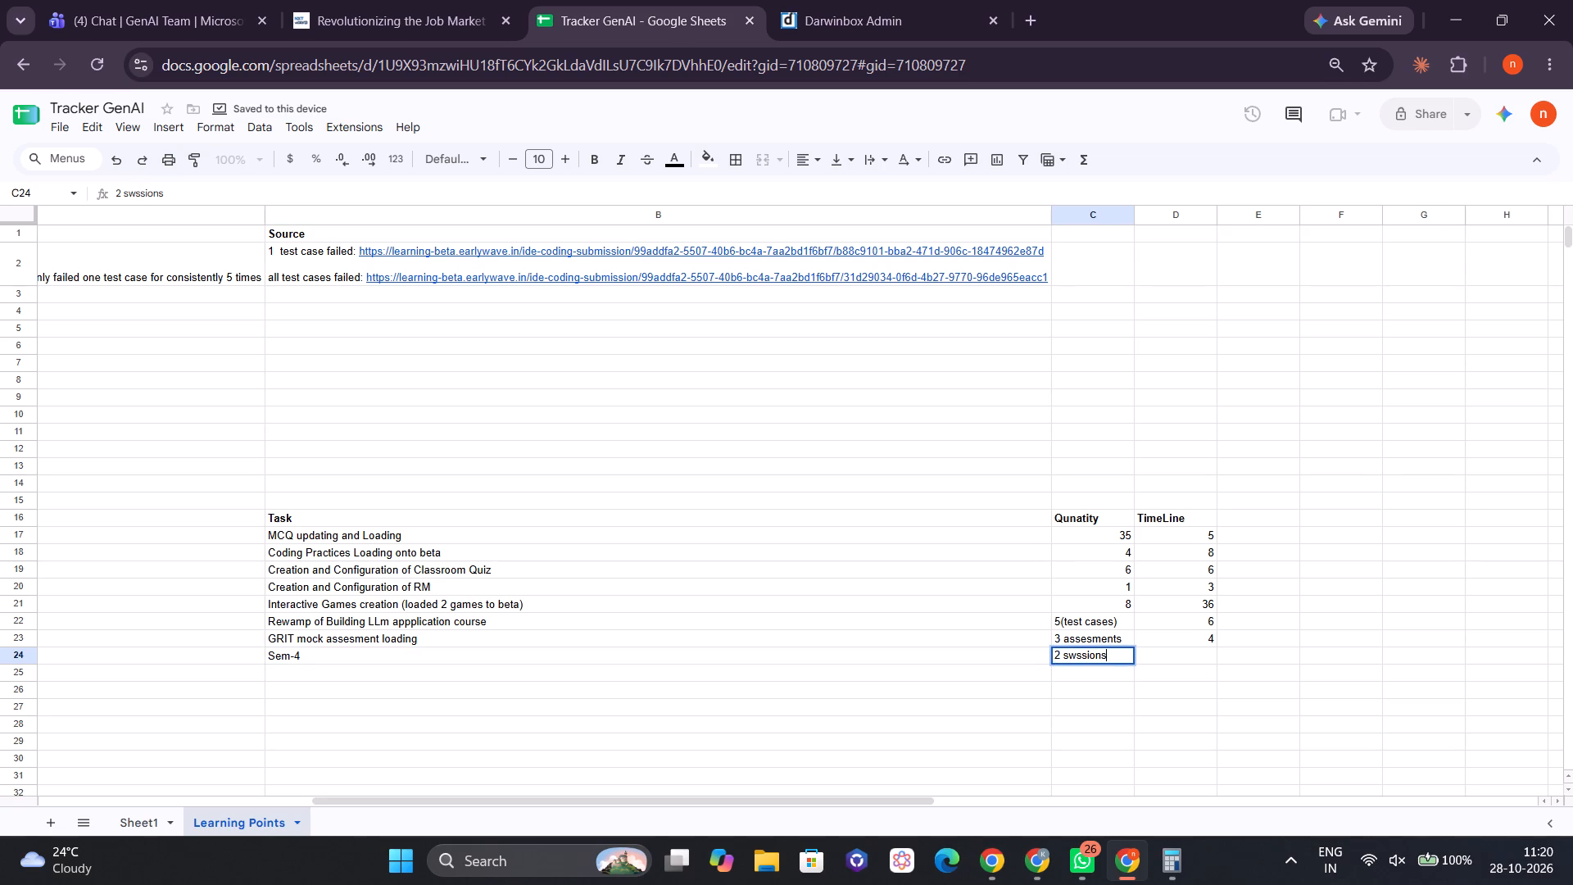
click(1073, 657)
key(BackSpace)
key(e)
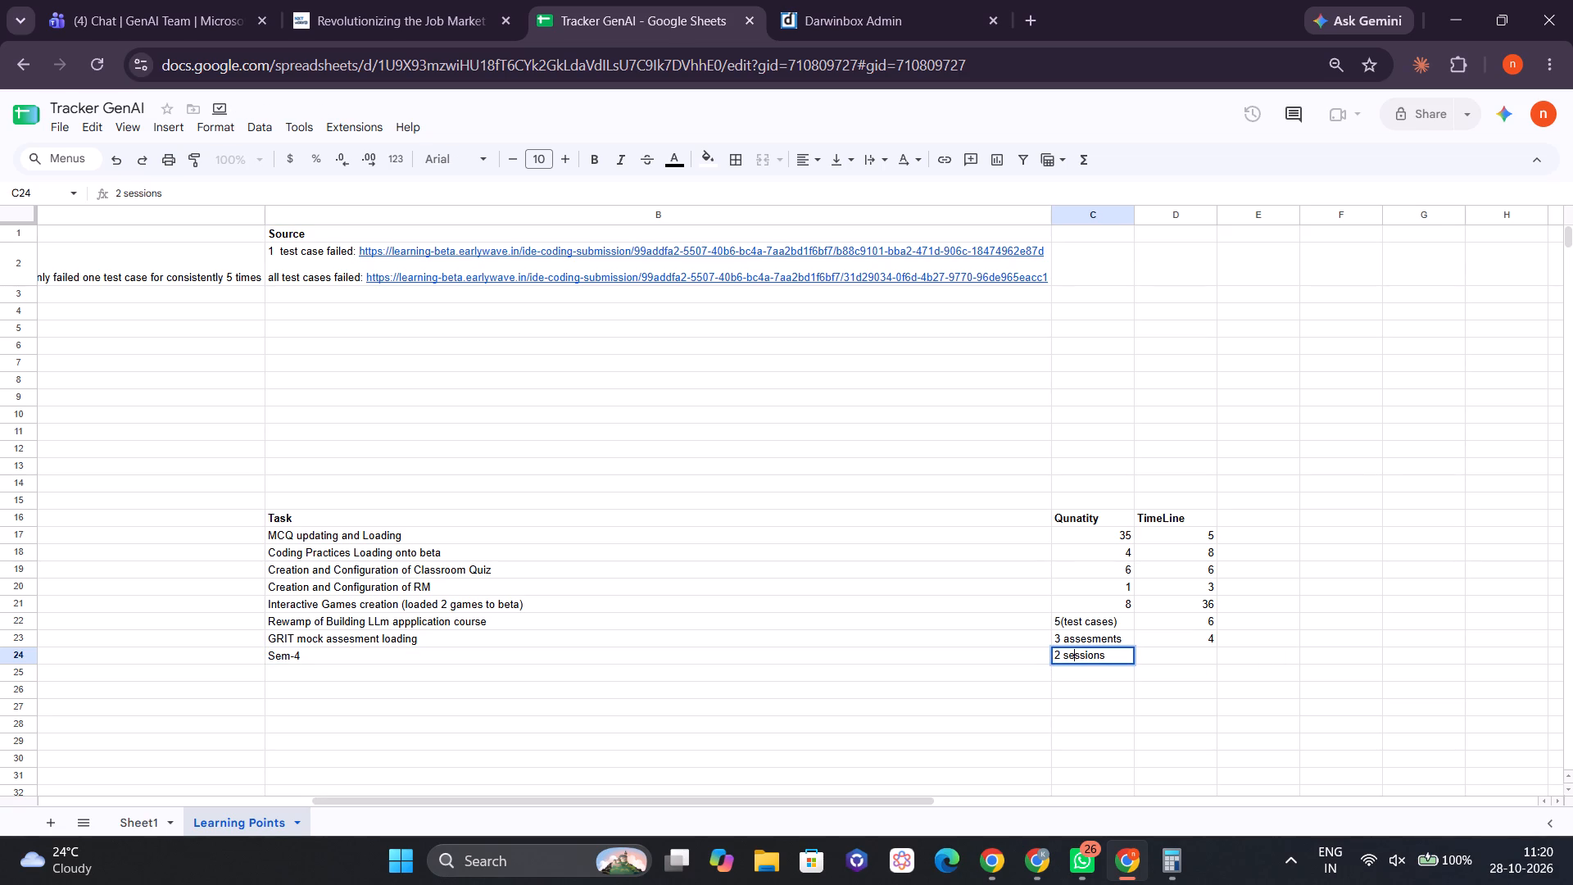
Enter 10 as the TimeLine value for the Sem-4 task in row 24.
key(Tab)
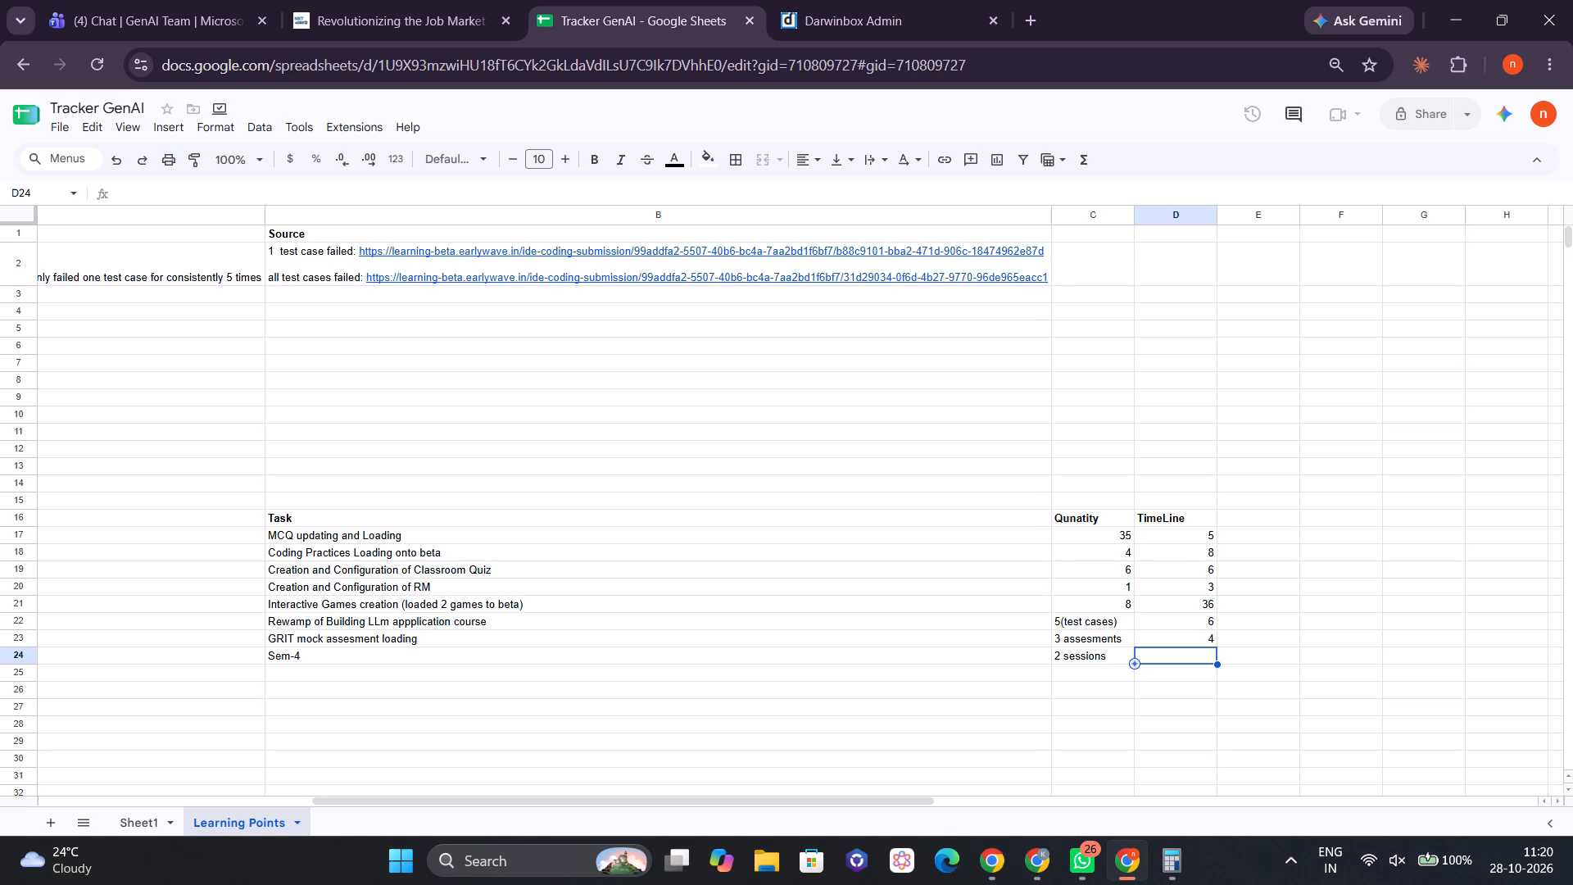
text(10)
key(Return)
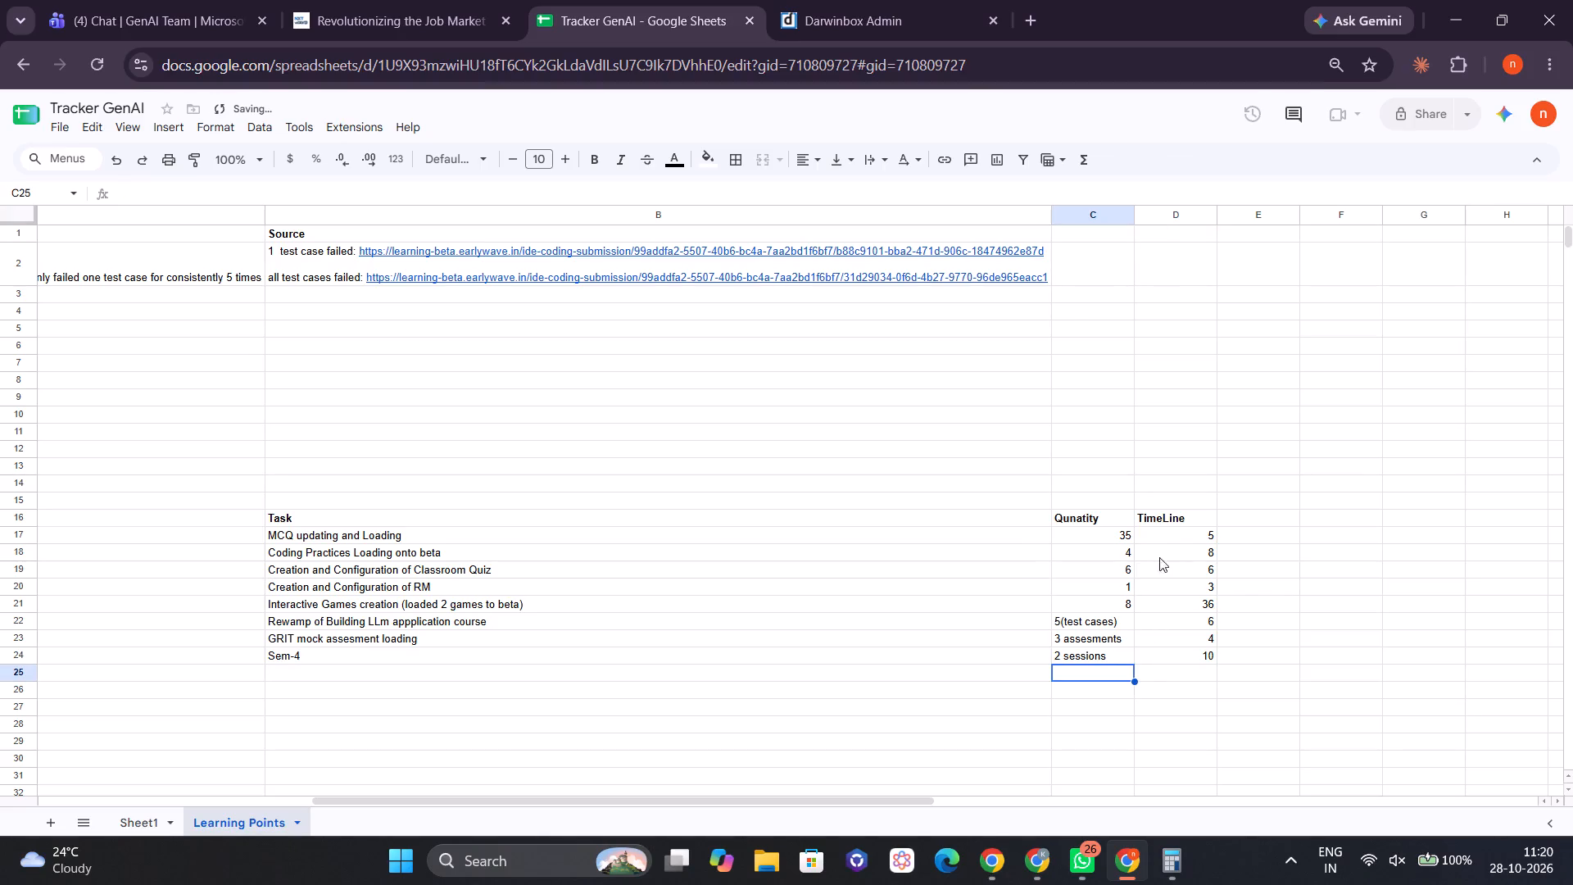
Select the TimeLine values from MCQ updating and Loading through GRIT mock assesment loading to check their sum.
drag(1181, 538, 1194, 644)
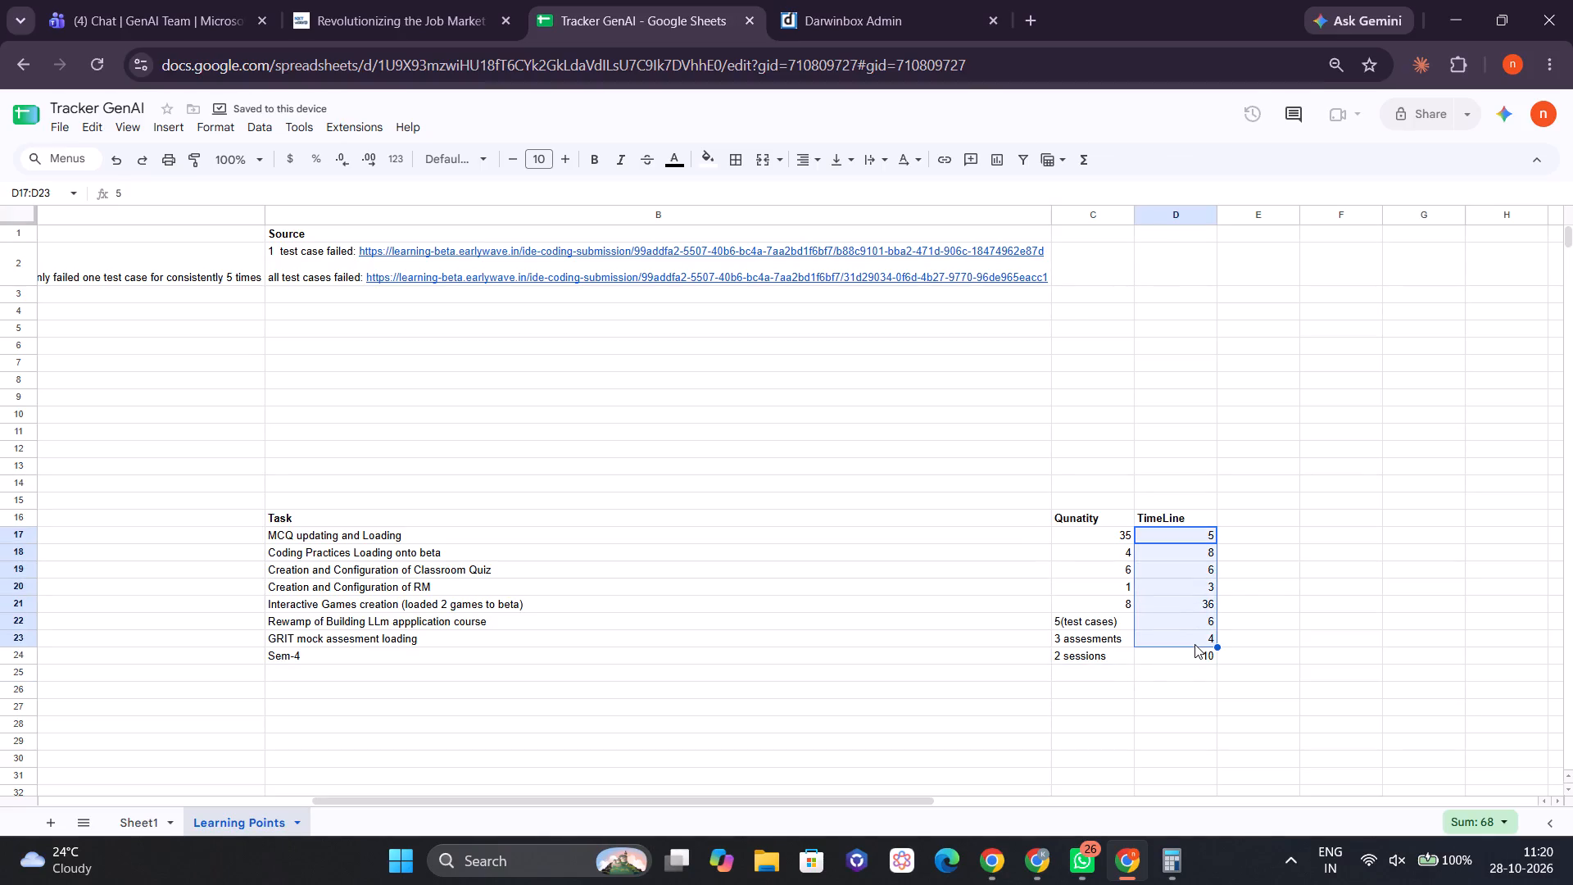
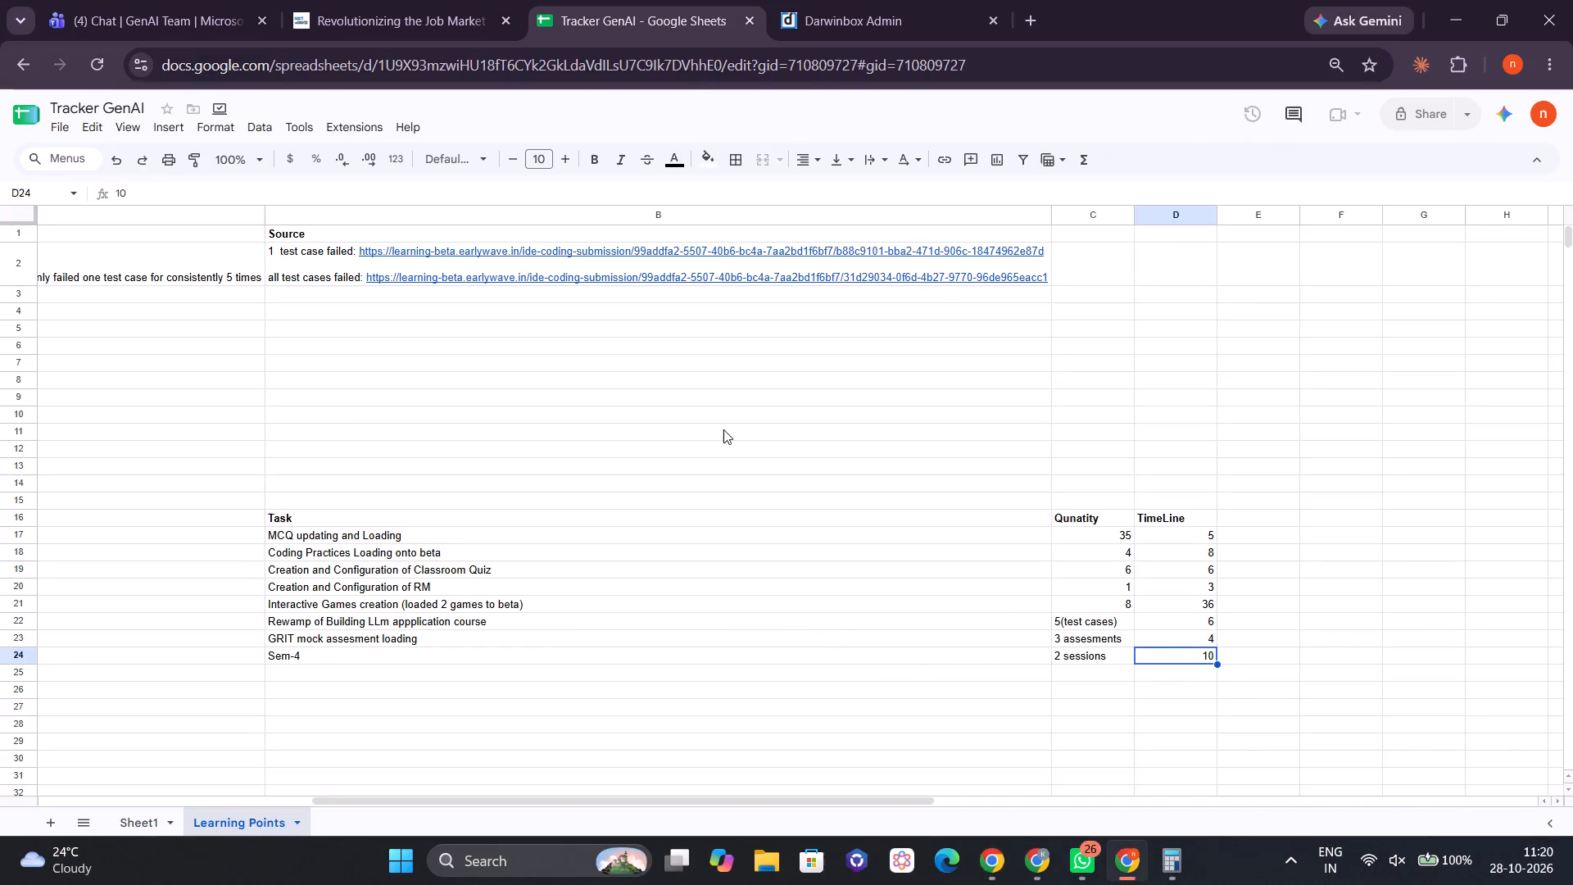
Switch to Sheet1 and review the daily action items, their timelines and the EoD reports from Oct 05 to Oct 16.
click(498, 0)
click(595, 0)
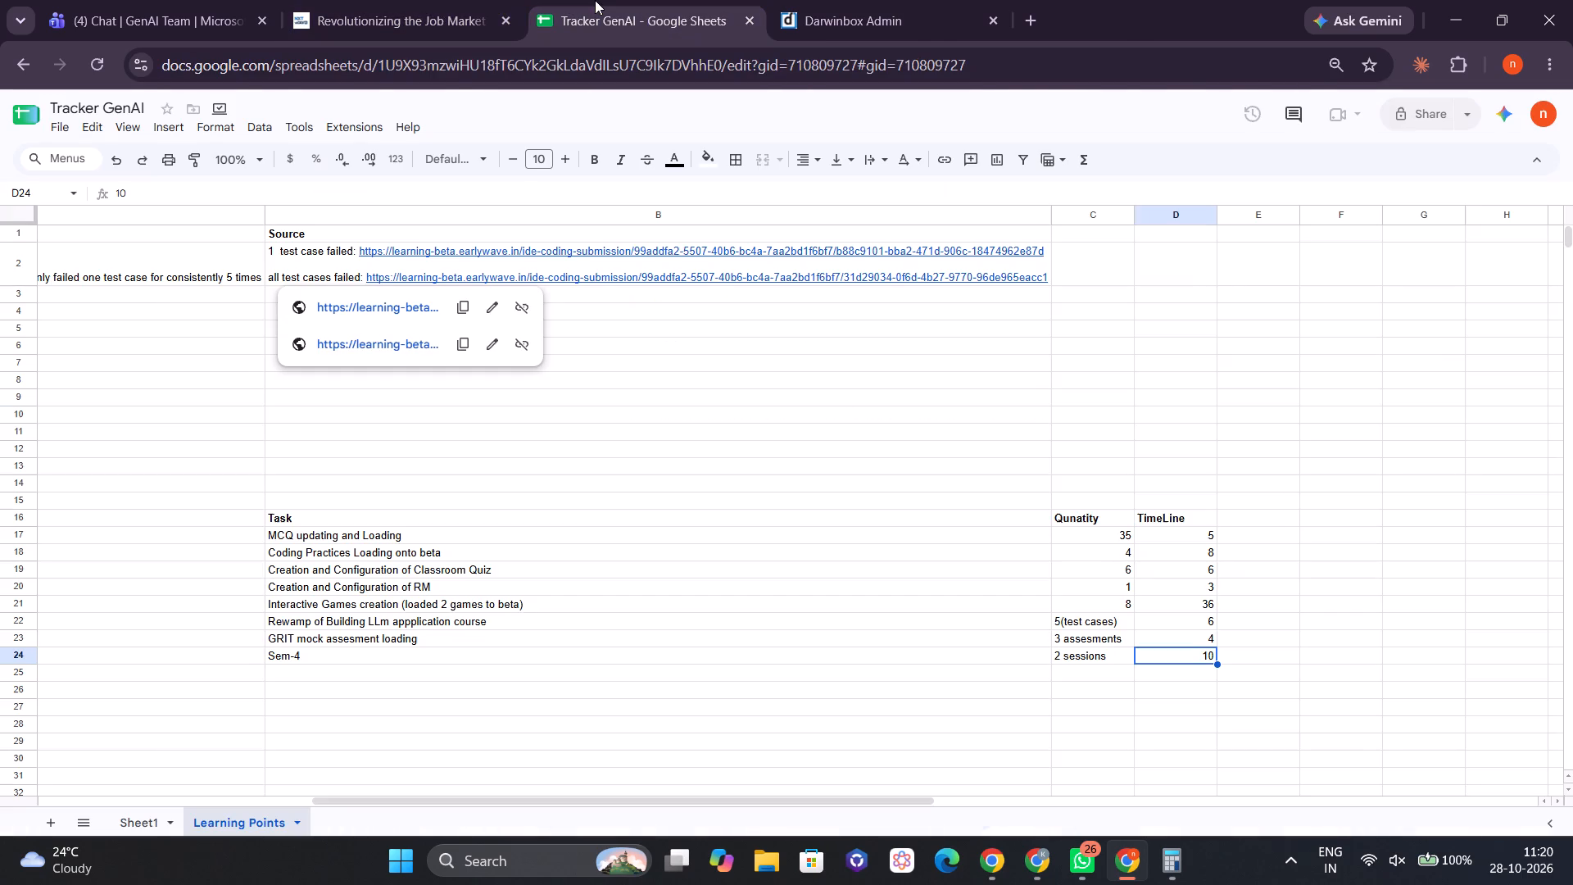
click(143, 806)
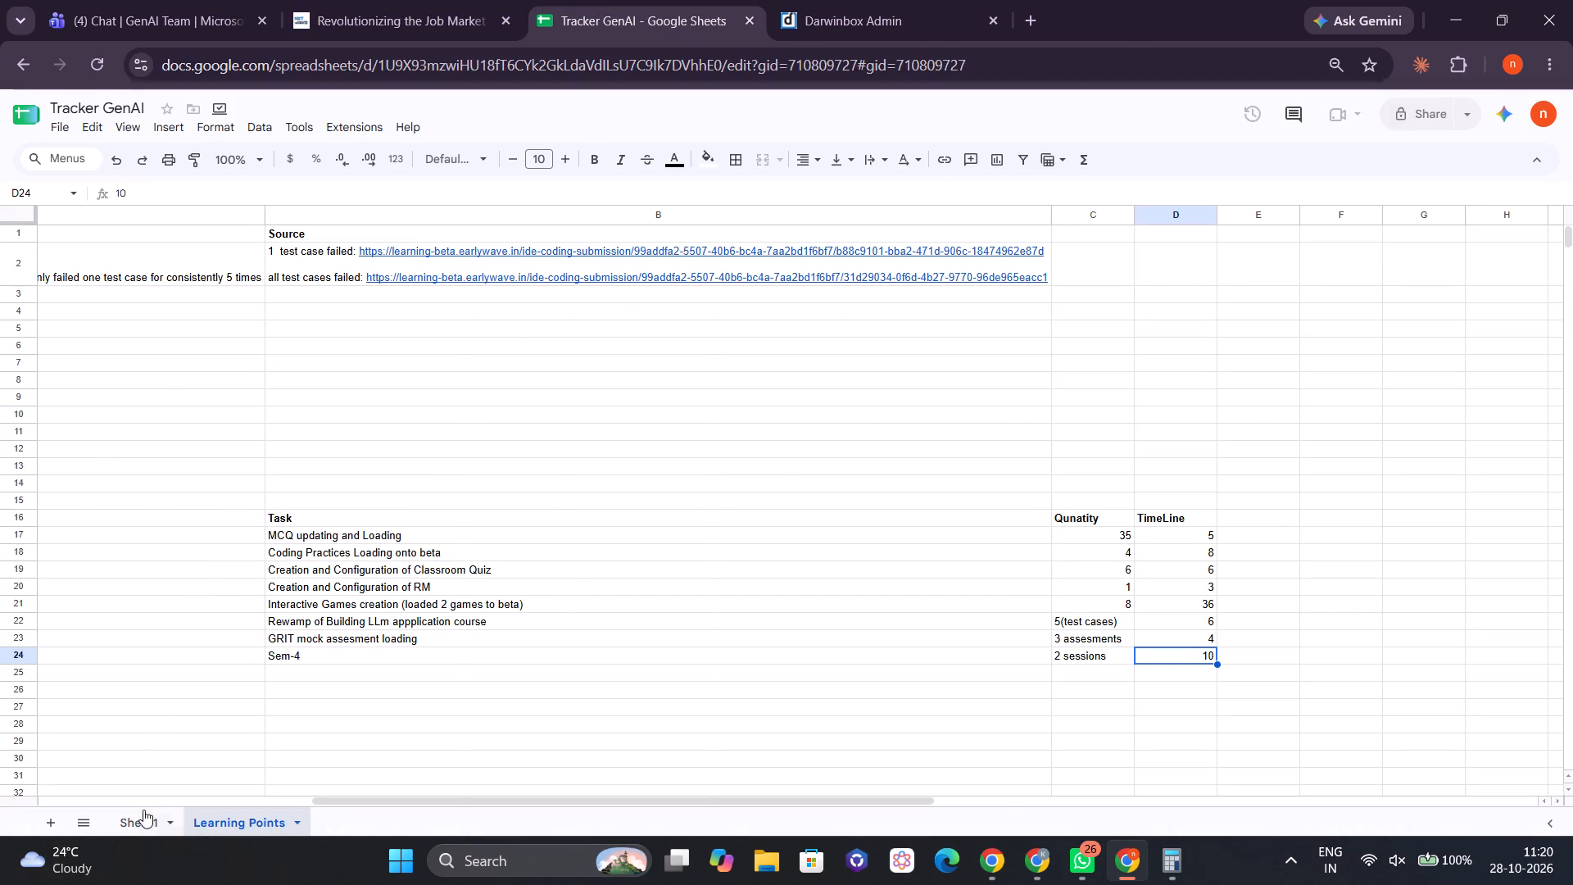
click(143, 810)
scroll(972, 429, right, 1)
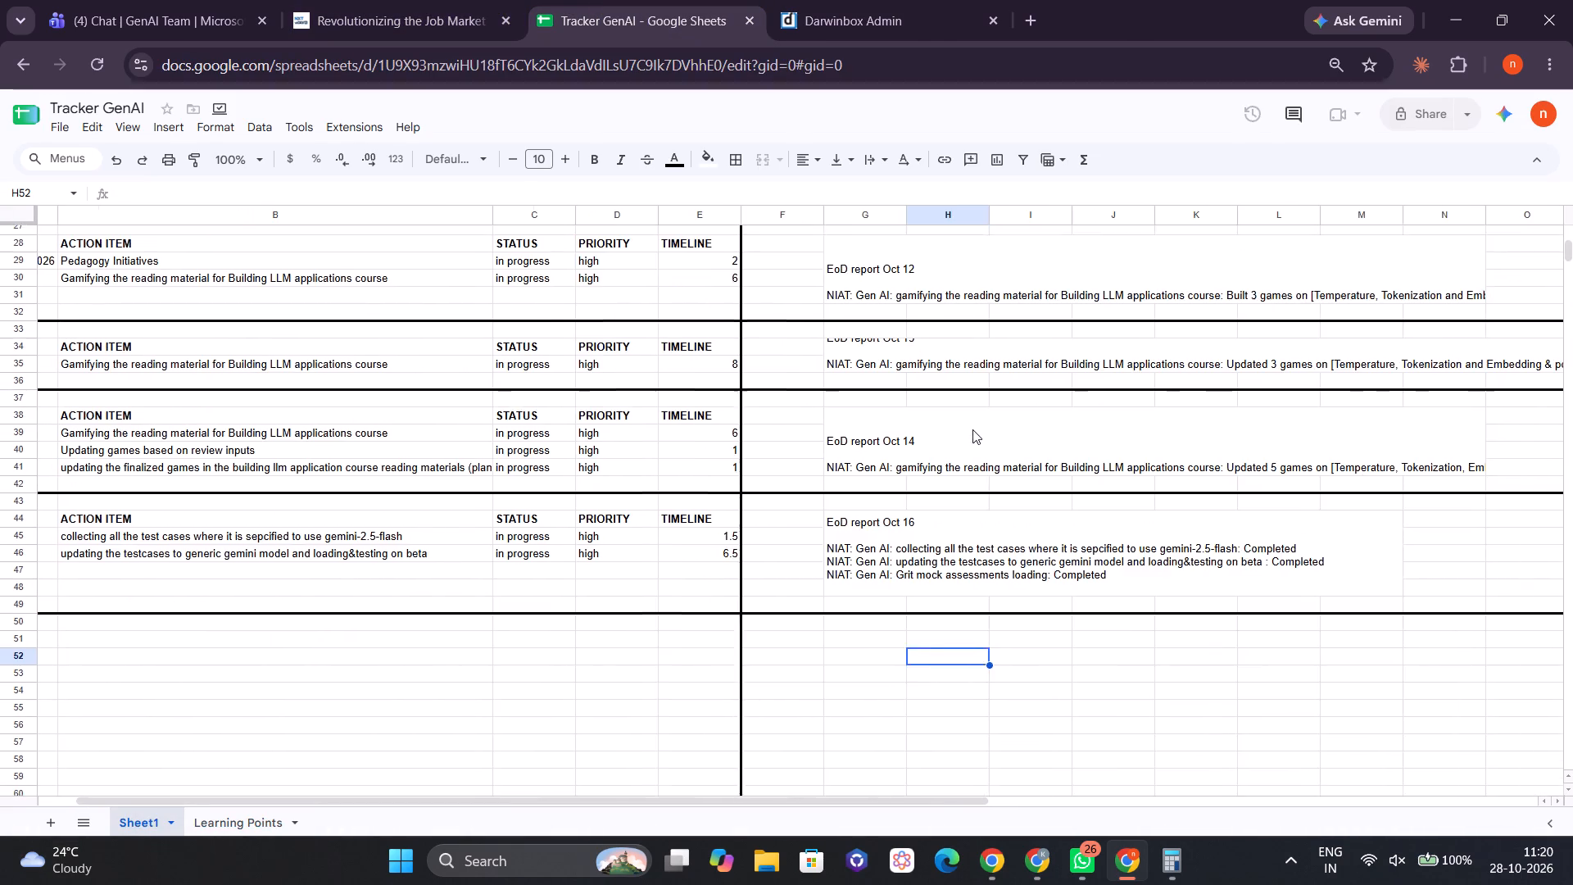
scroll(972, 429, right, 1)
scroll(972, 429, up, 1)
scroll(716, 412, up, 1)
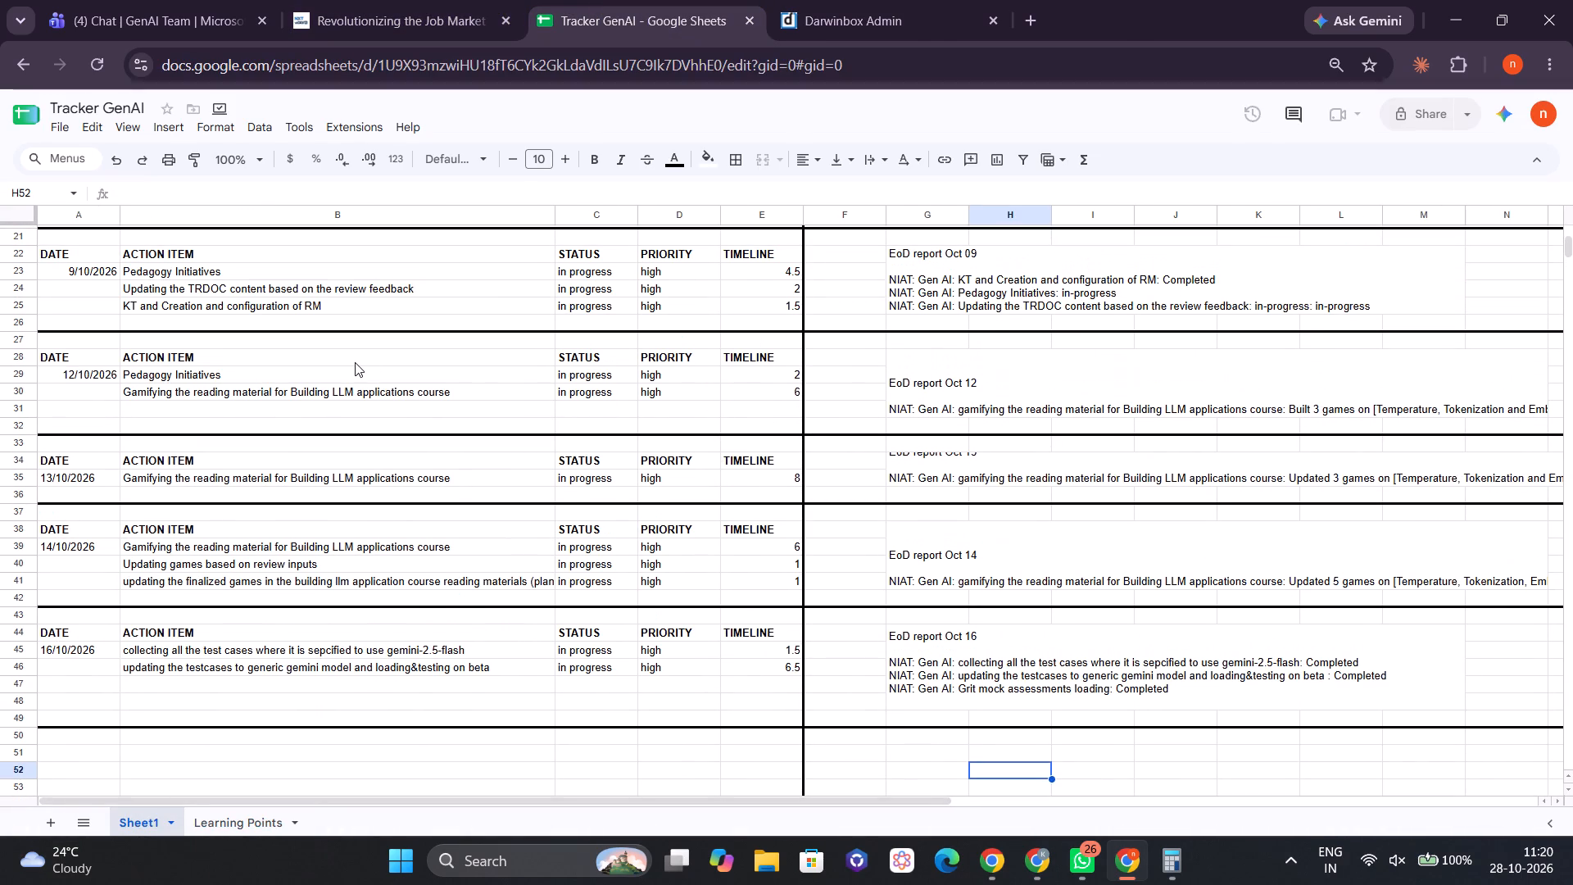
scroll(355, 362, up, 3)
scroll(355, 362, left, 1)
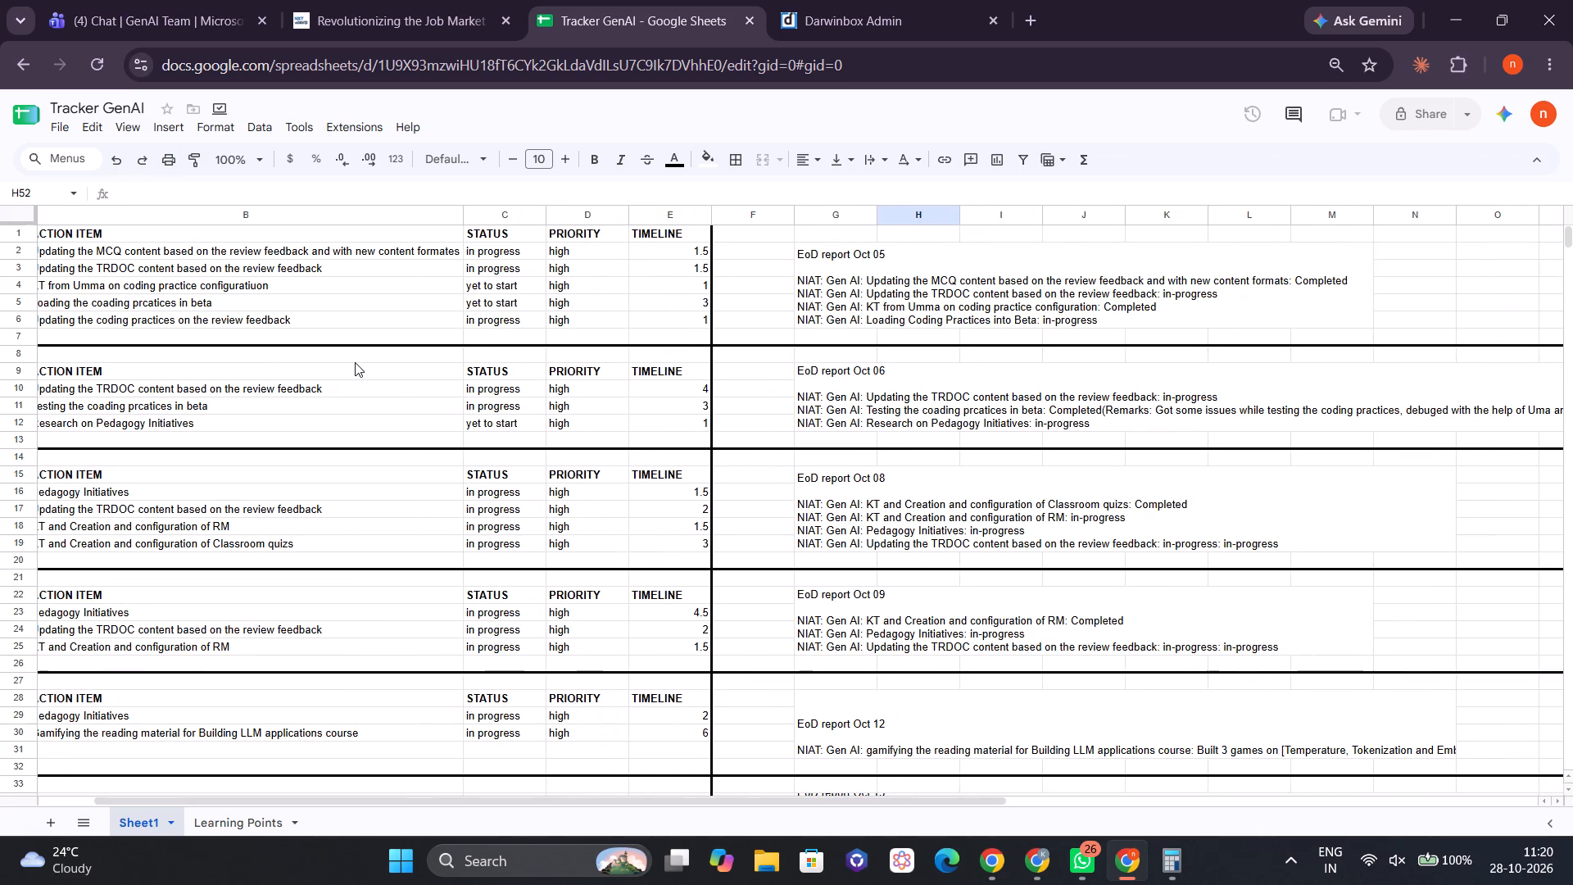
scroll(606, 401, left, 1)
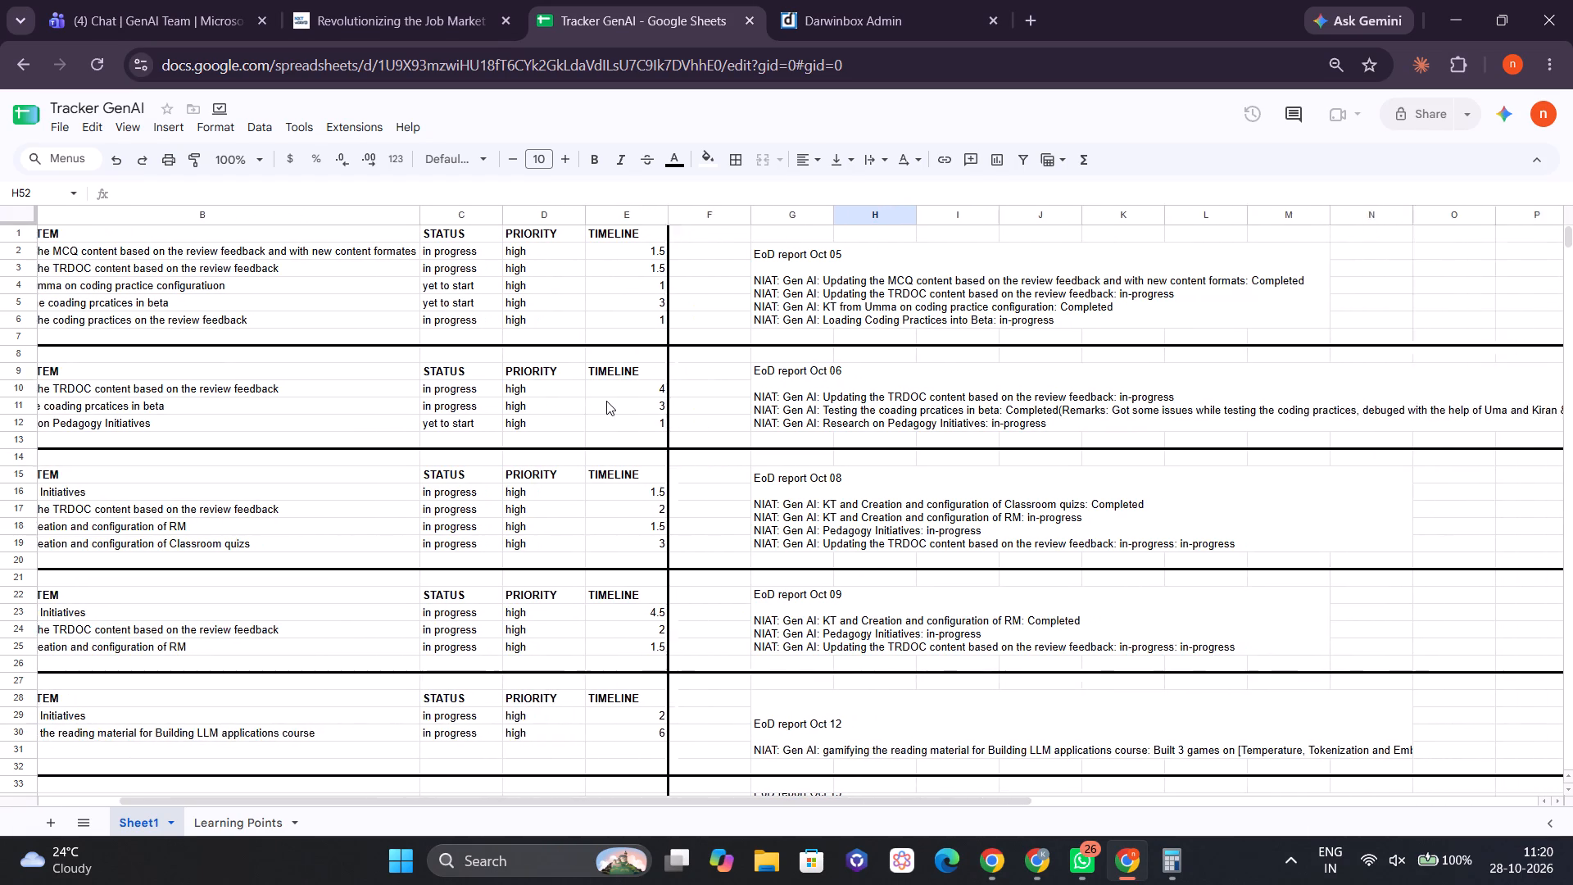
scroll(606, 401, left, 1)
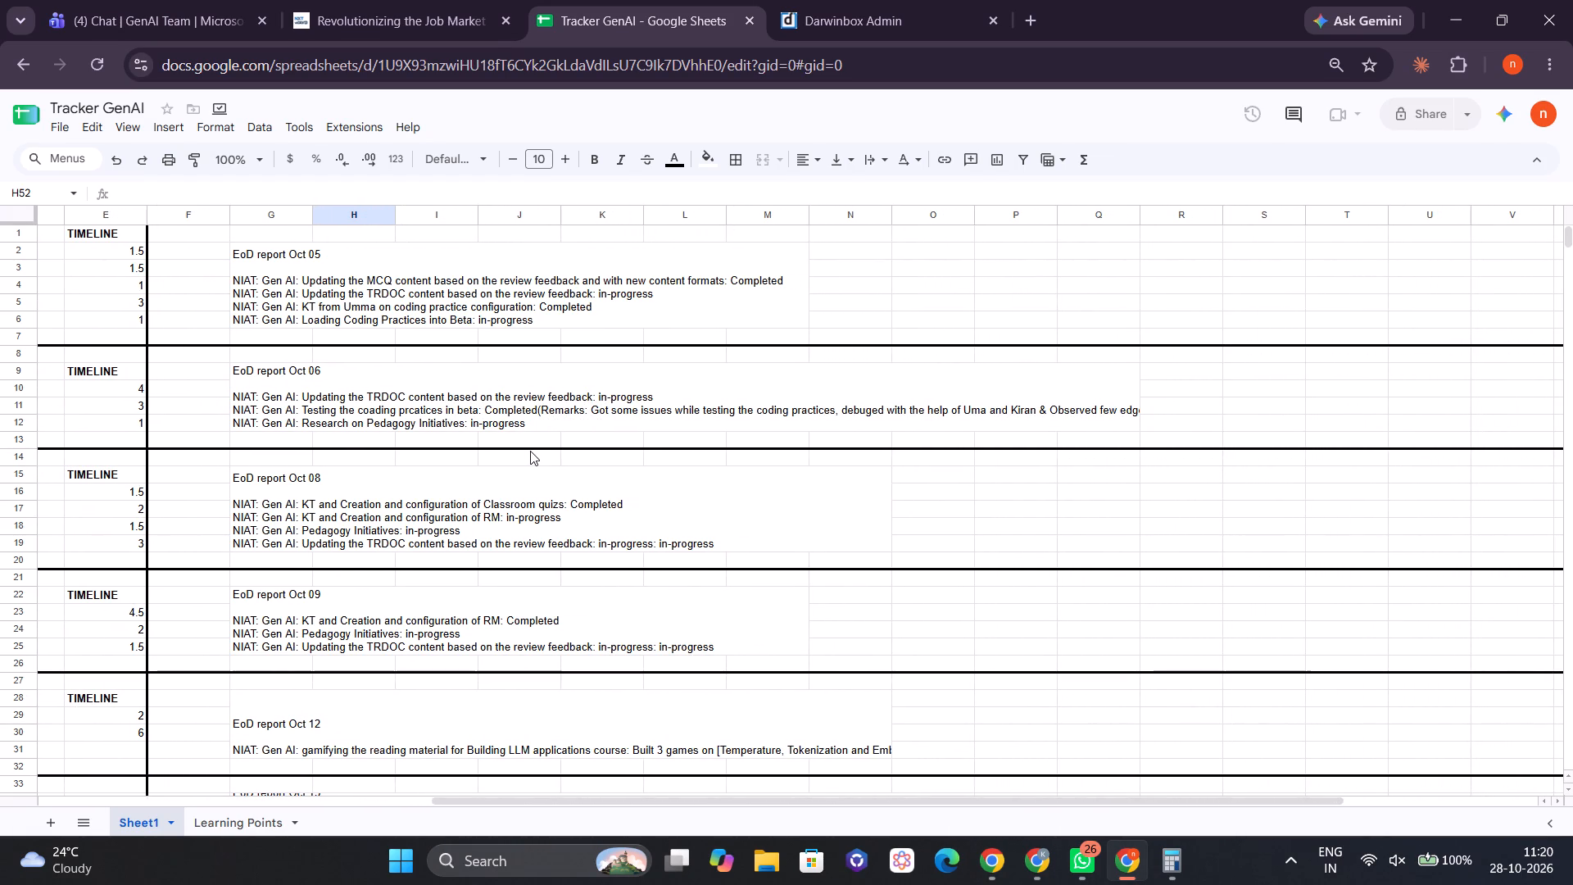
Review the EoD reports from Oct 05 through Oct 16 on Sheet1 for work the task table should cover.
click(481, 506)
scroll(481, 506, down, 1)
click(462, 486)
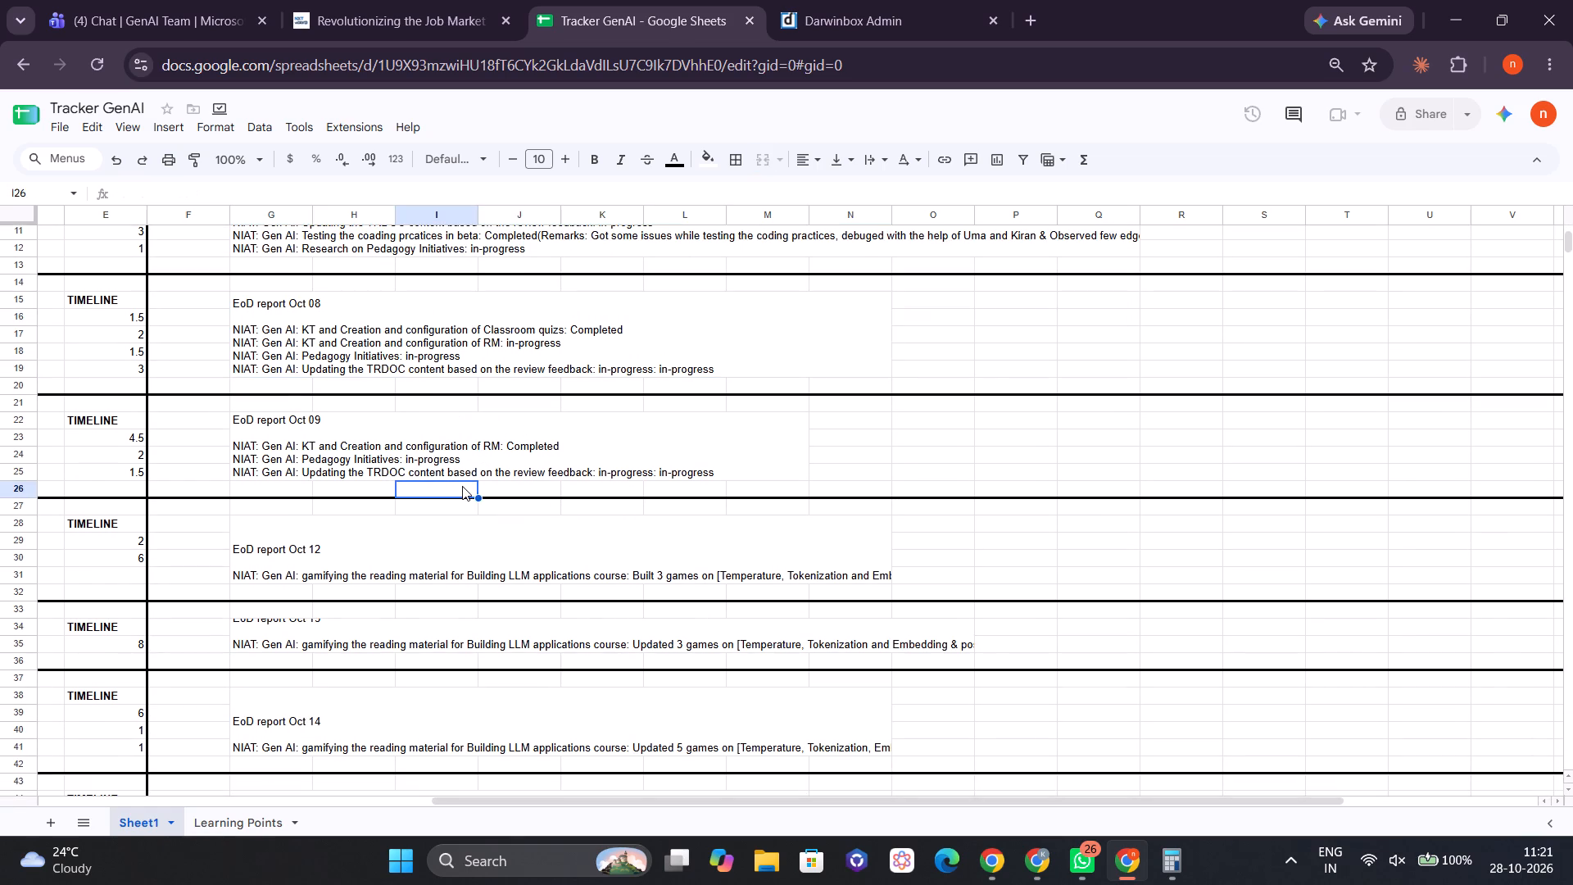
click(446, 443)
scroll(446, 443, down, 1)
click(416, 490)
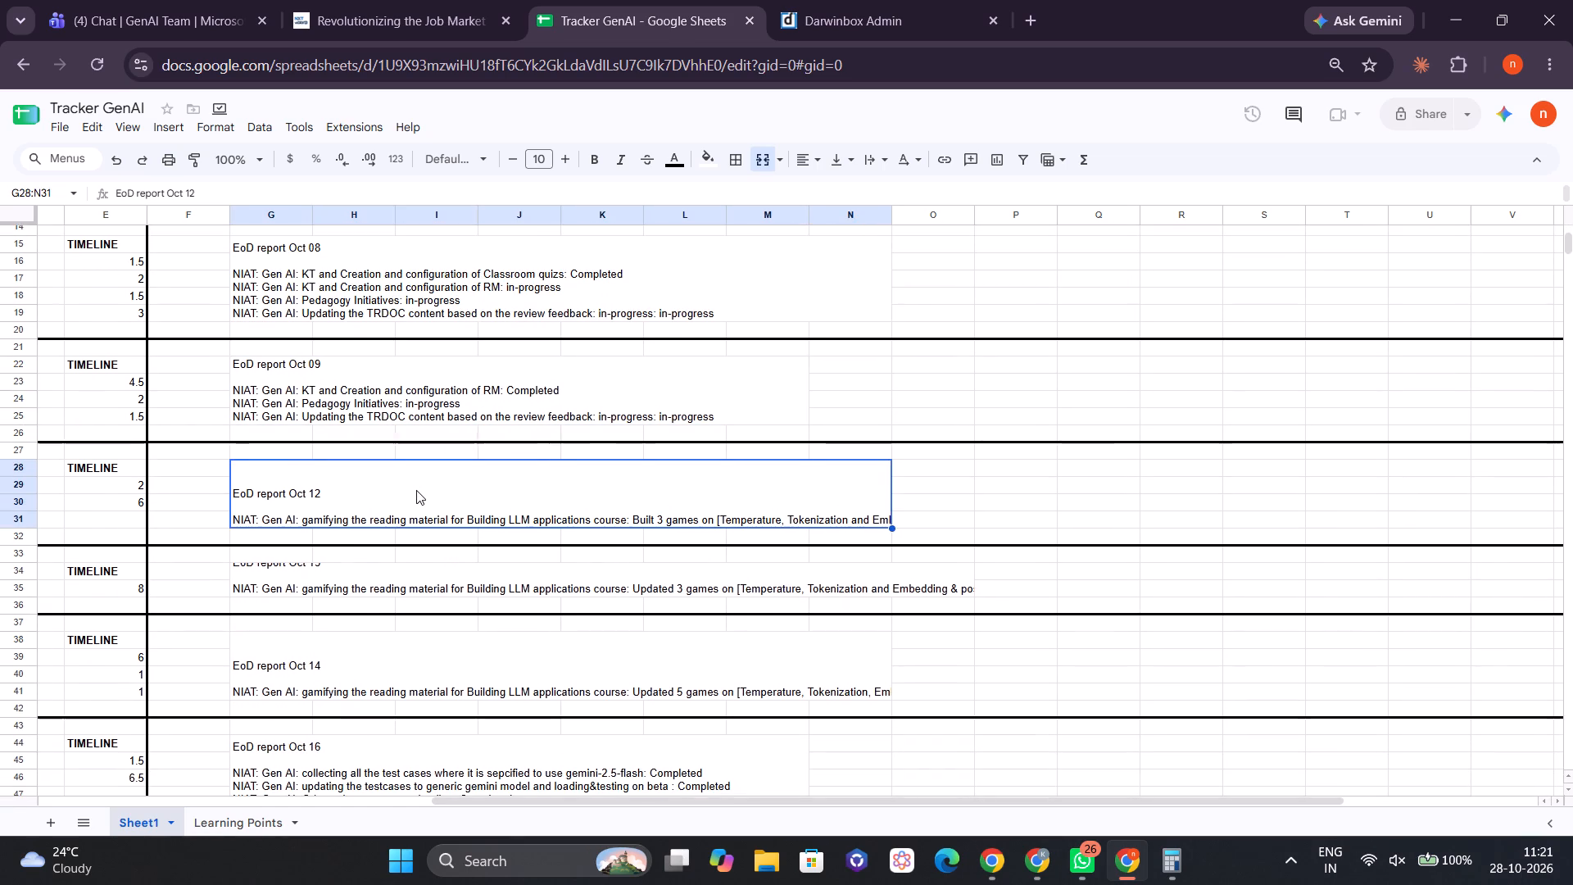
scroll(416, 490, down, 1)
click(397, 542)
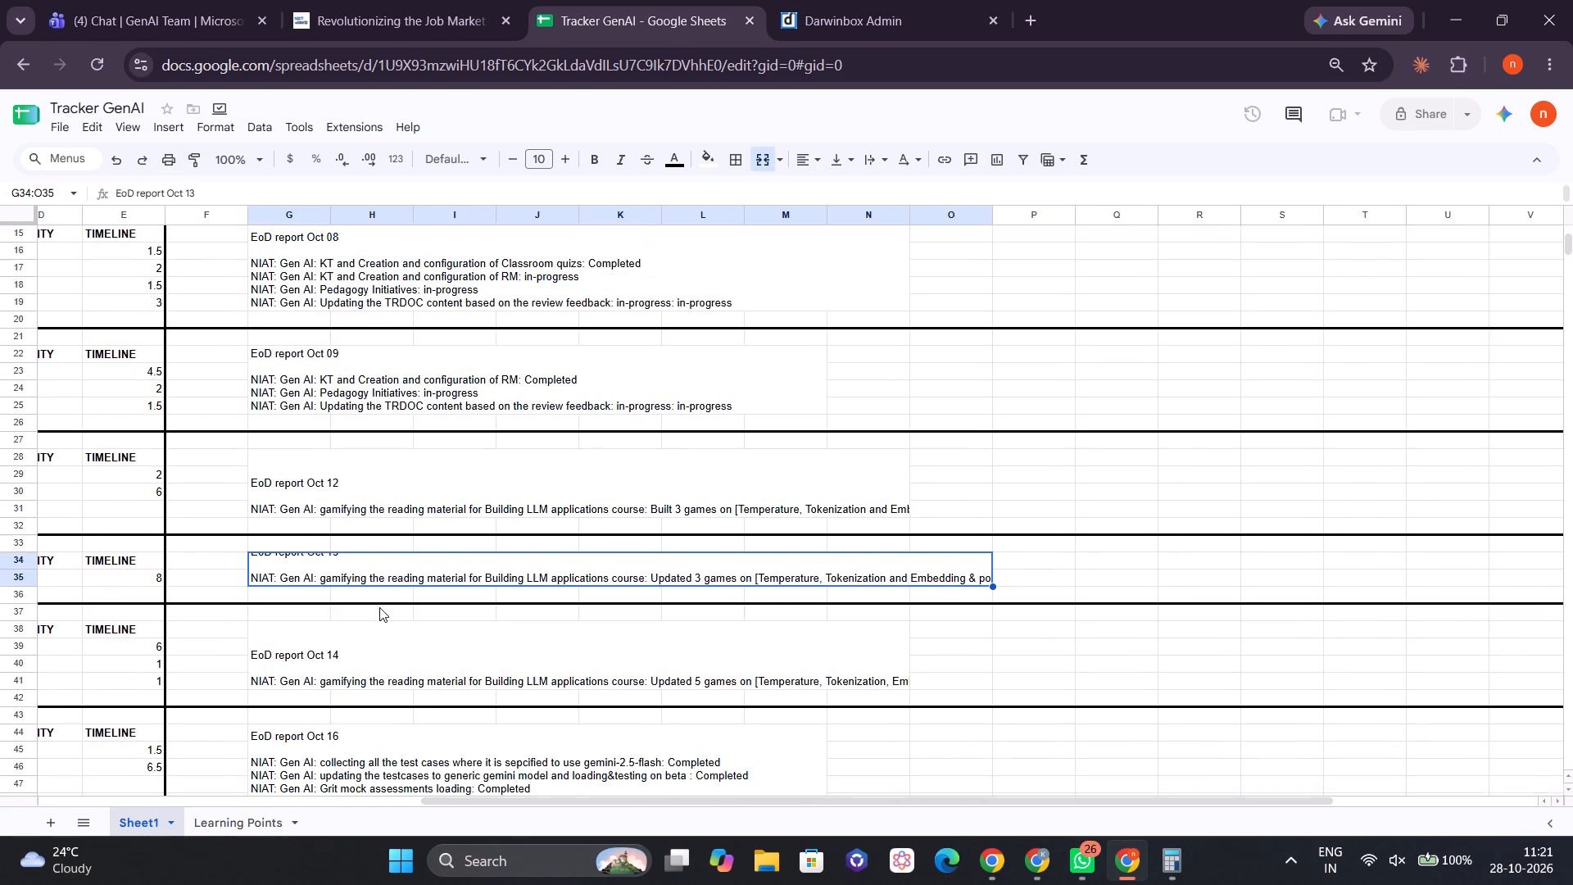
scroll(429, 533, down, 1)
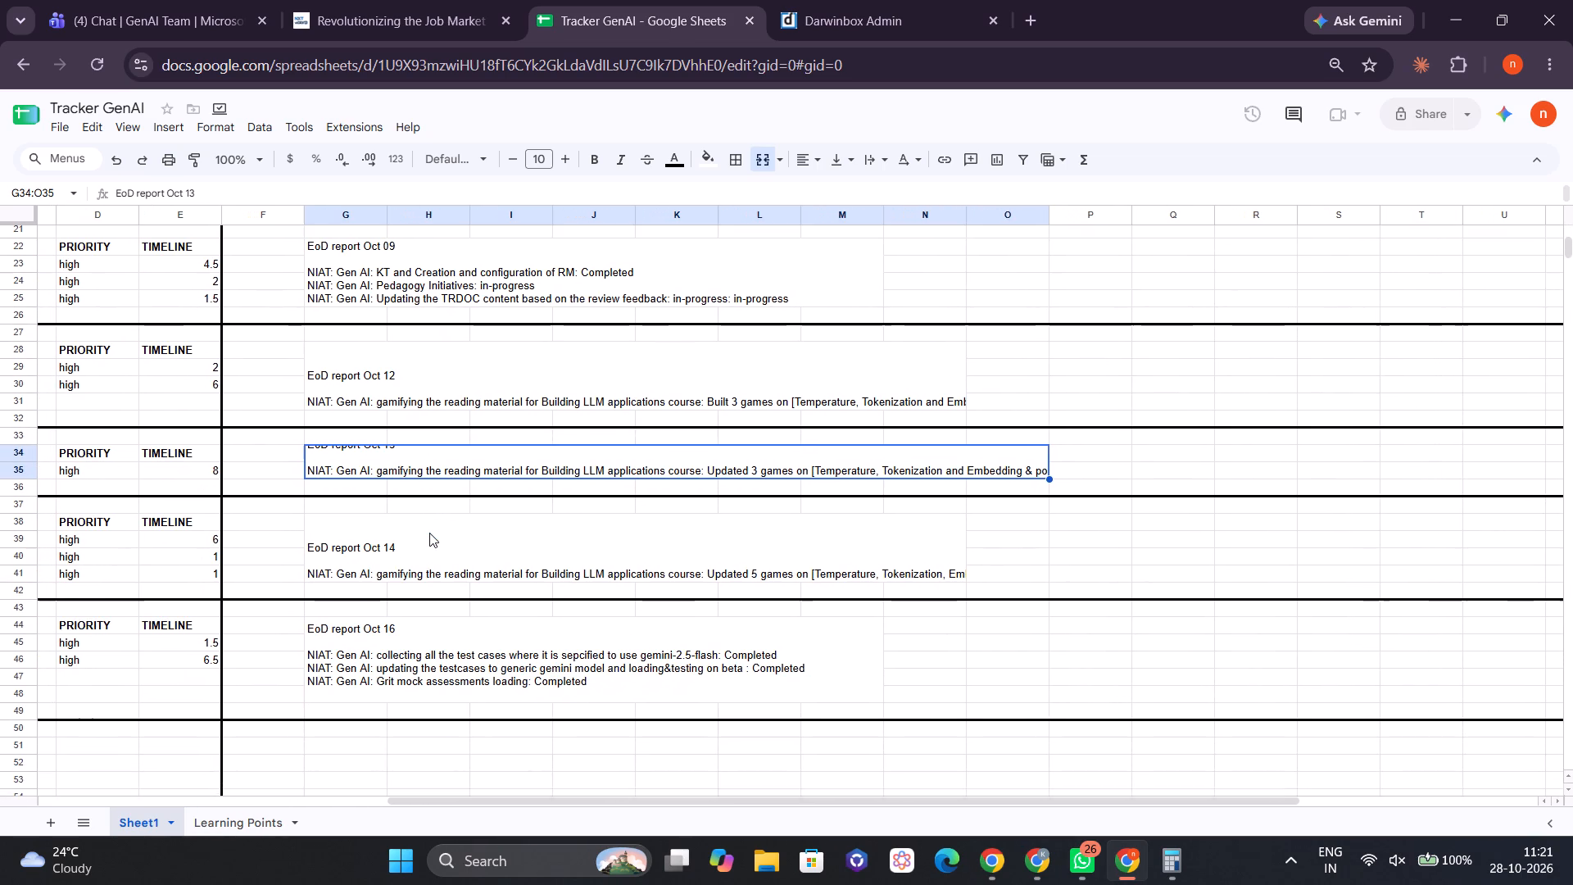
click(411, 582)
click(408, 644)
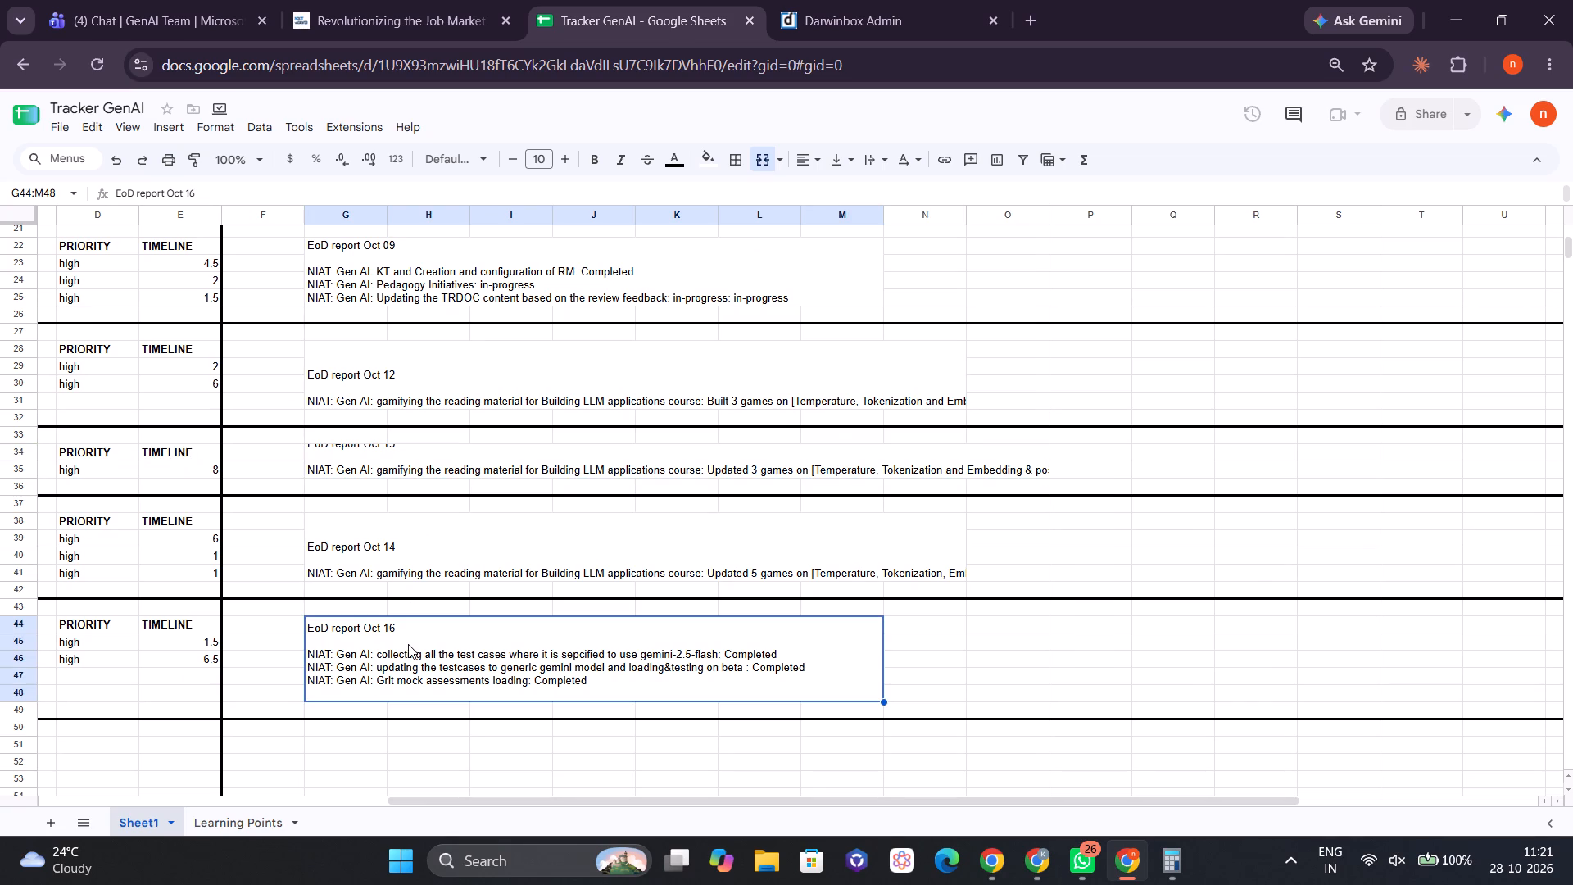
click(868, 0)
click(714, 0)
scroll(655, 255, up, 1)
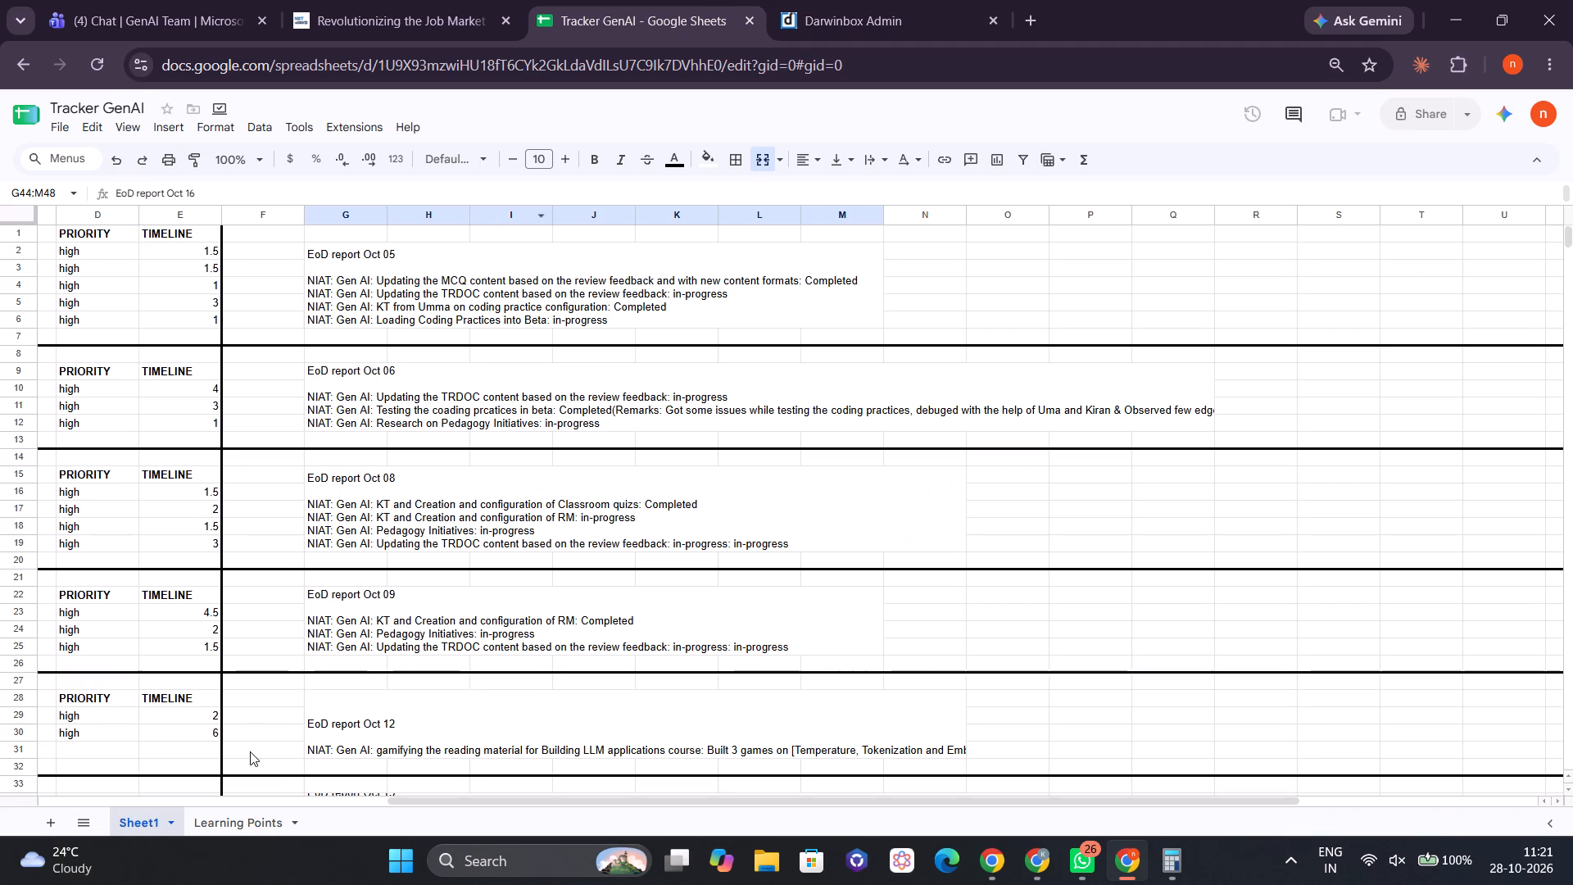
Return to the Learning Points sheet and check the task table and the empty rows beneath the Sem-4 task.
click(249, 813)
click(610, 692)
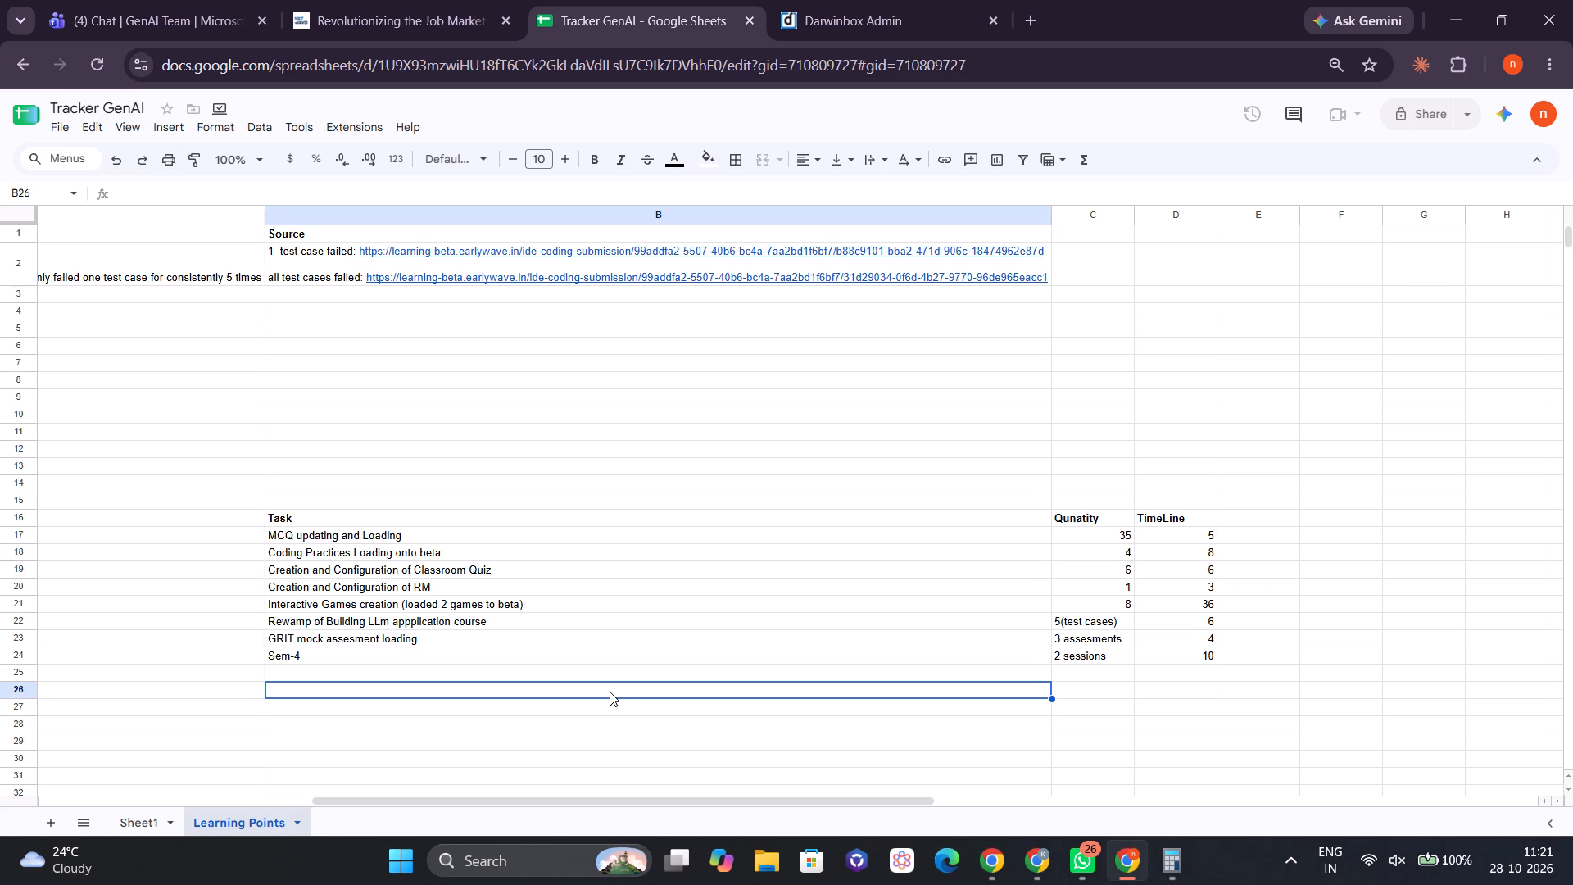
key(Up)
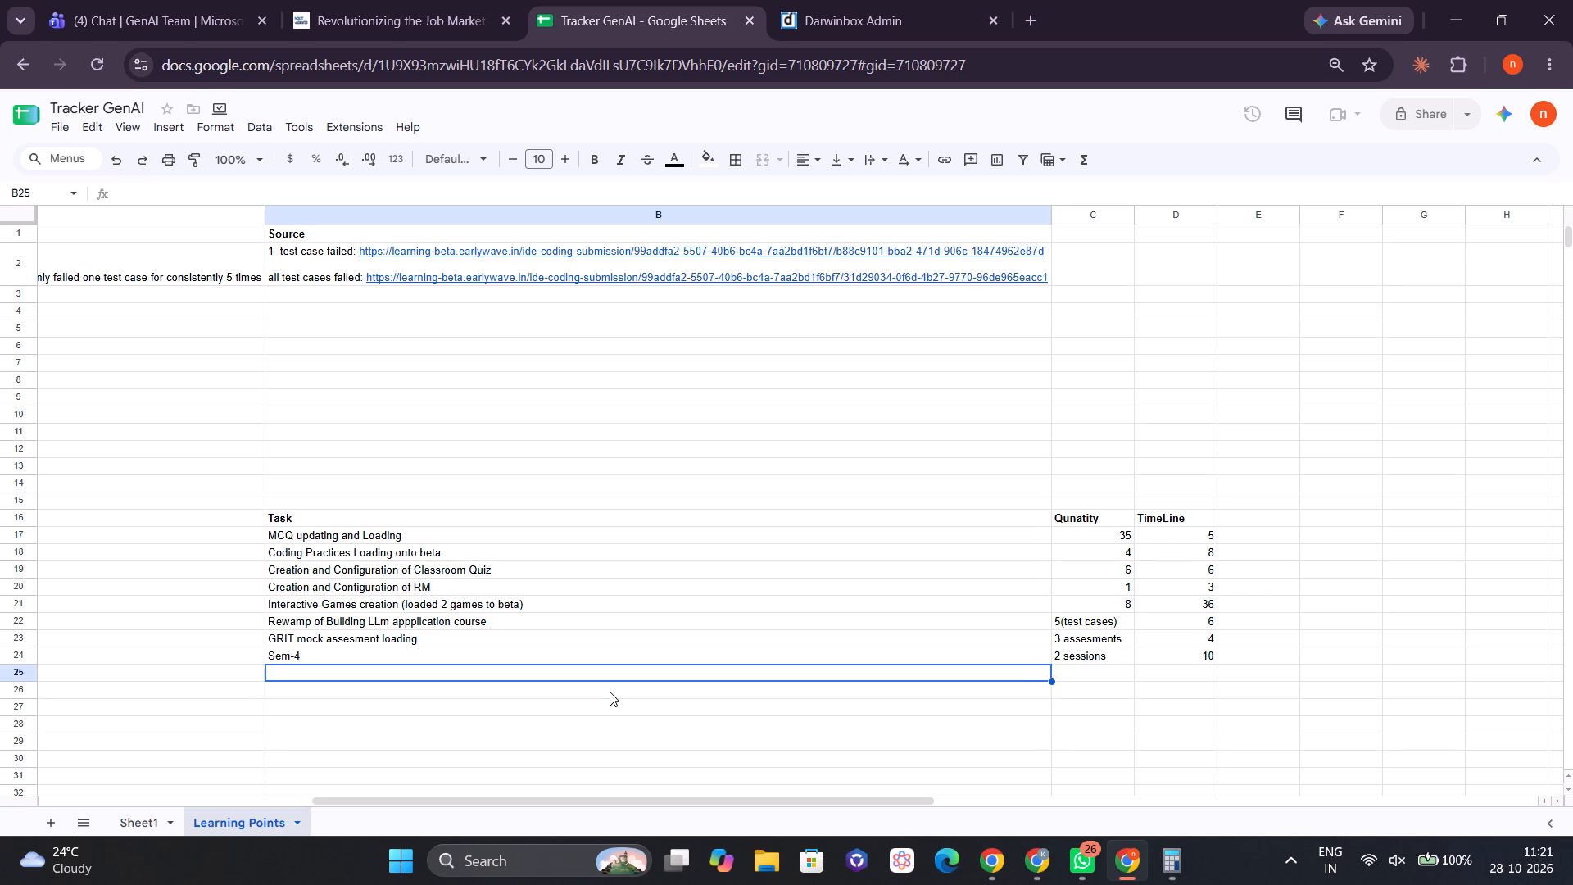
key(Return)
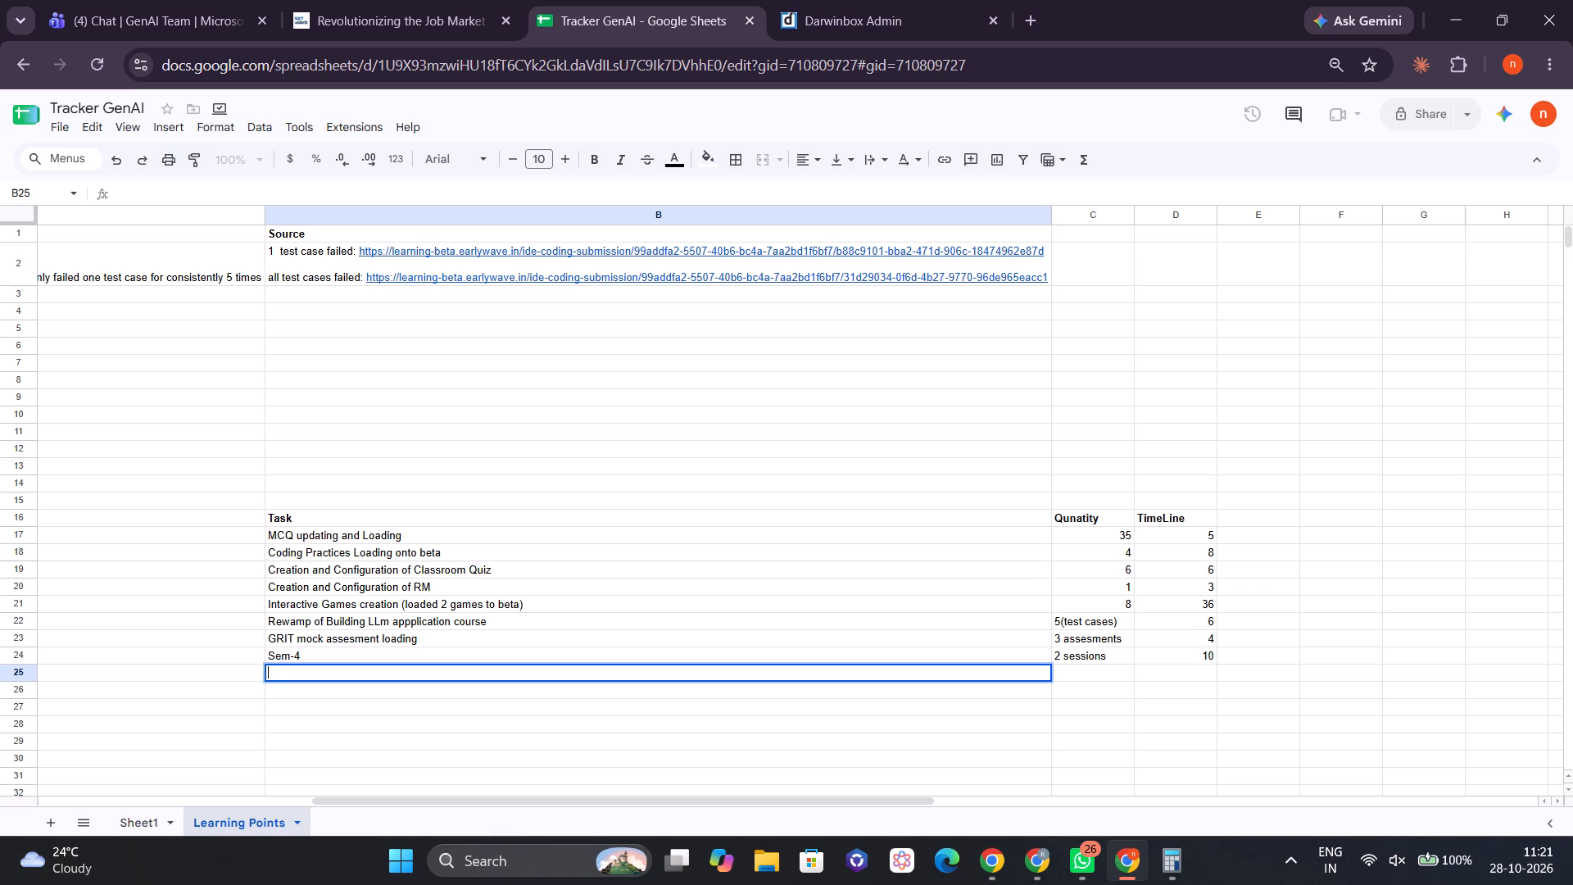
key(Down)
click(684, 731)
click(603, 672)
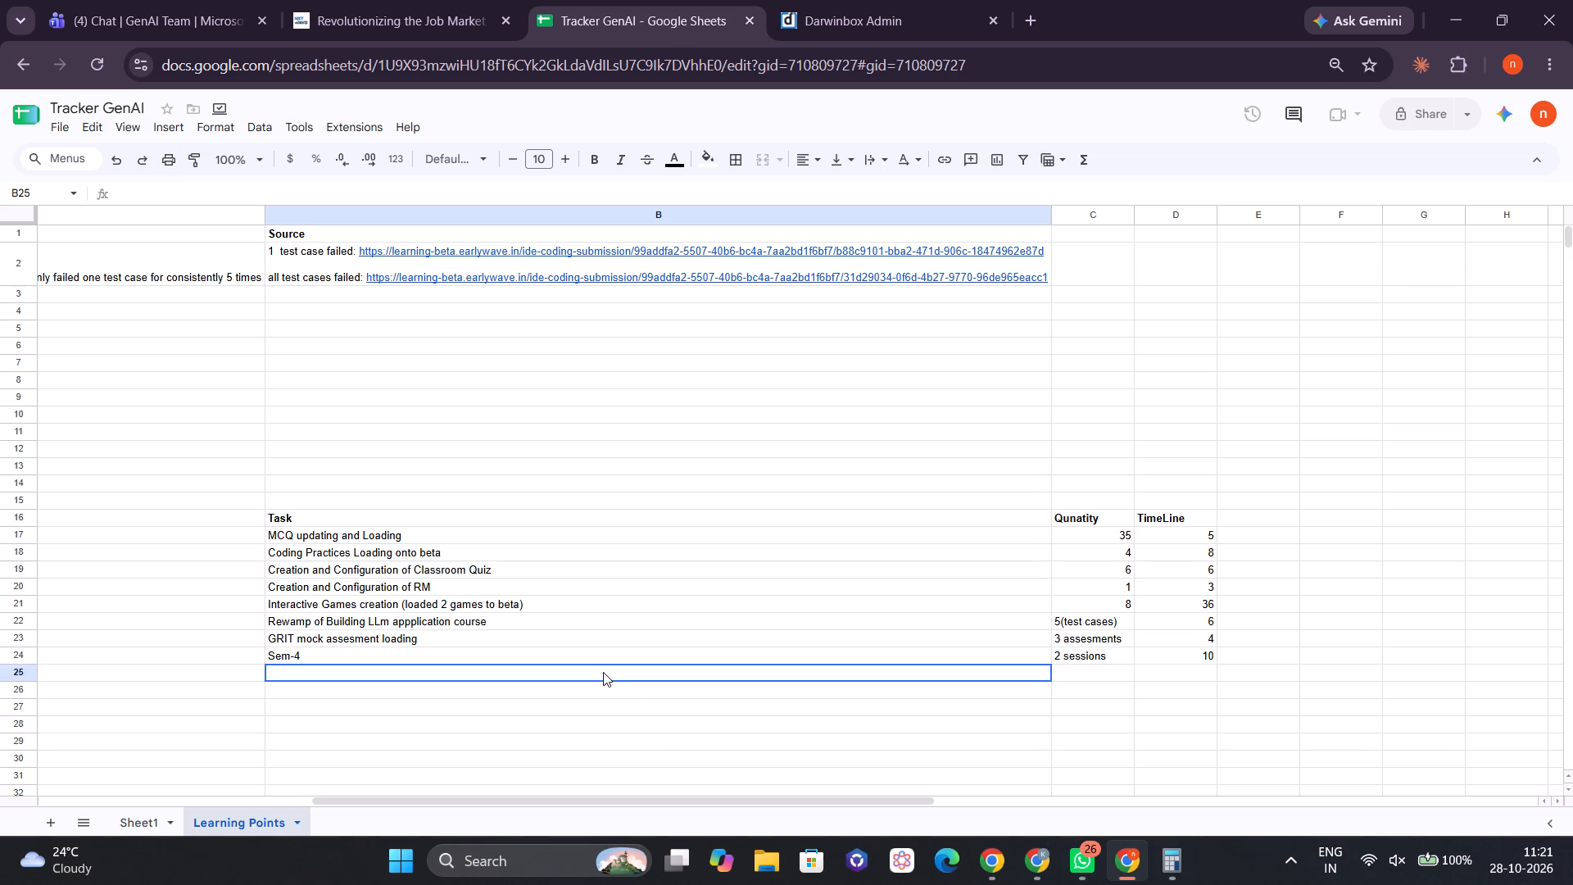
click(1179, 534)
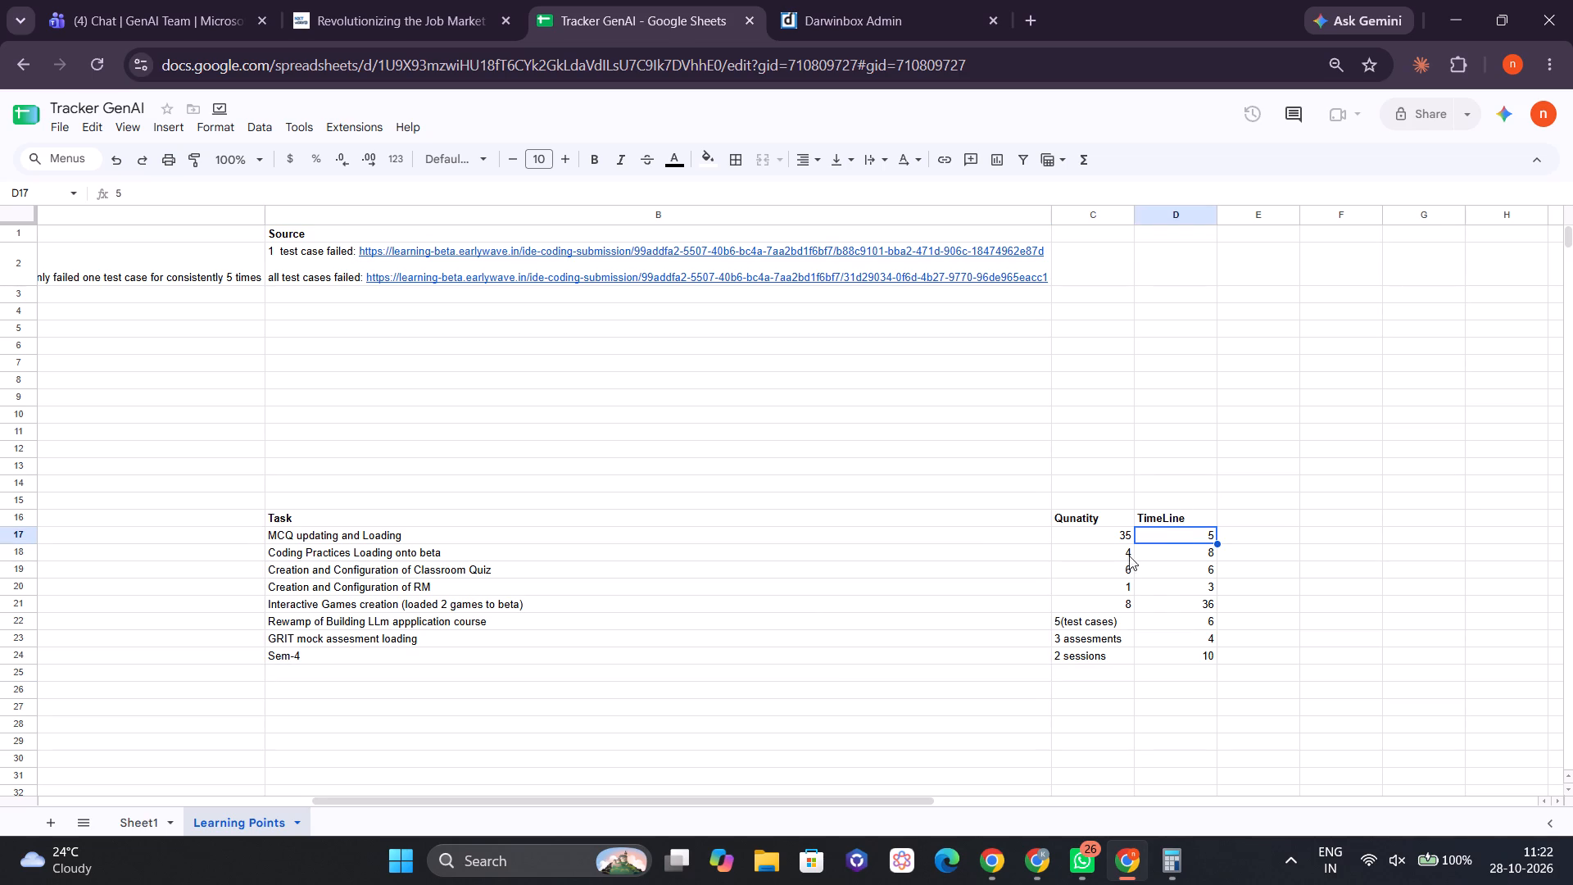
click(689, 699)
click(644, 689)
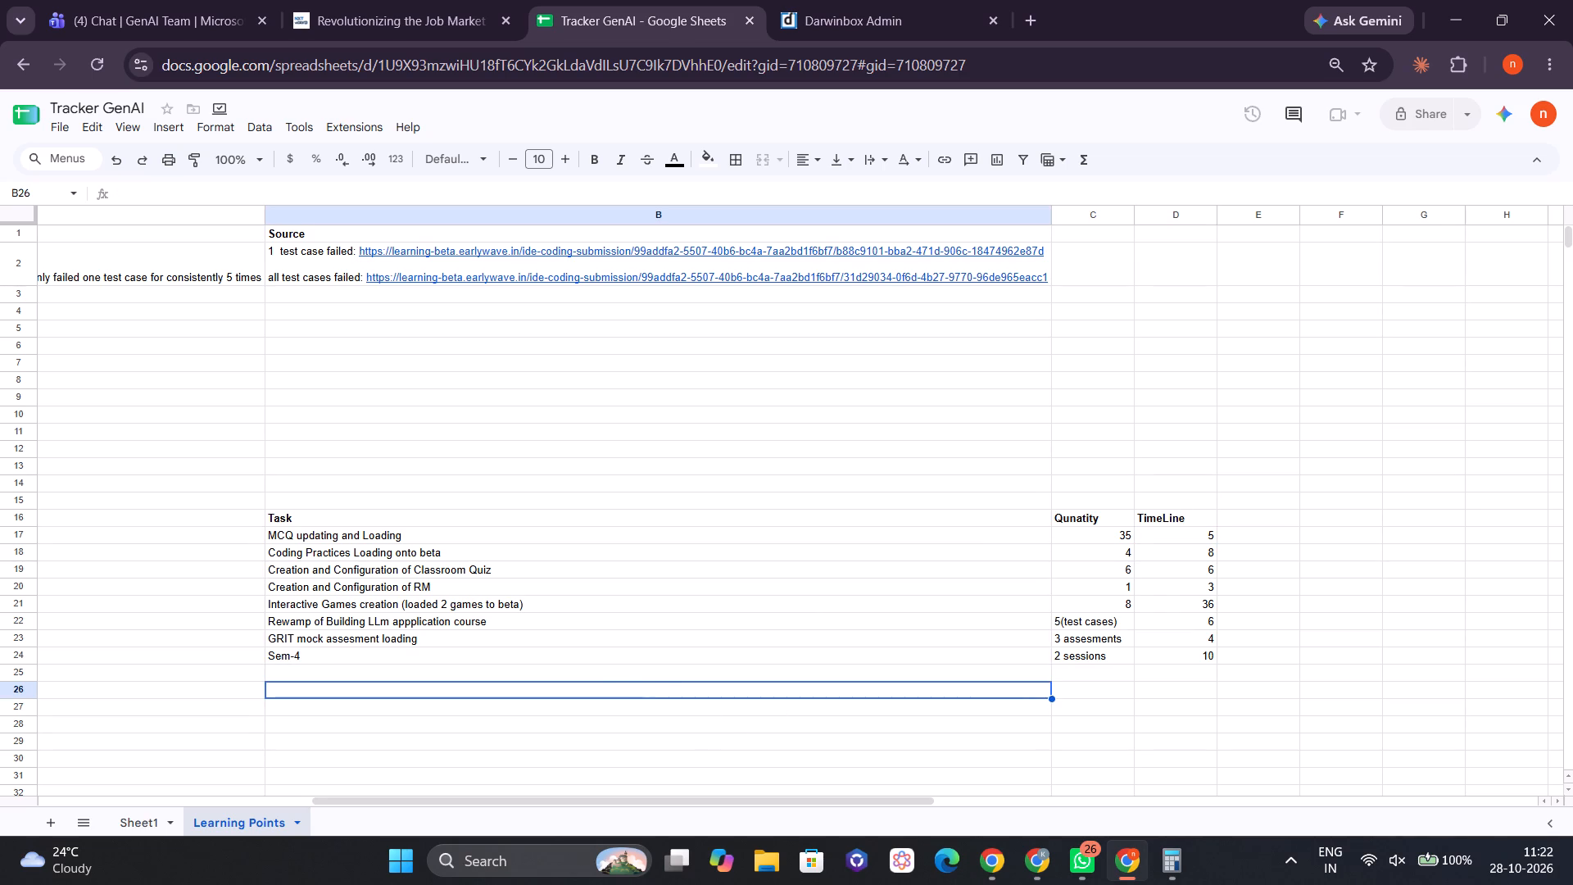
click(628, 674)
Copy the whole task table with its Task, Quantity and TimeLine columns, from the header row through Sem-4 (B16:D24).
drag(338, 525, 611, 565)
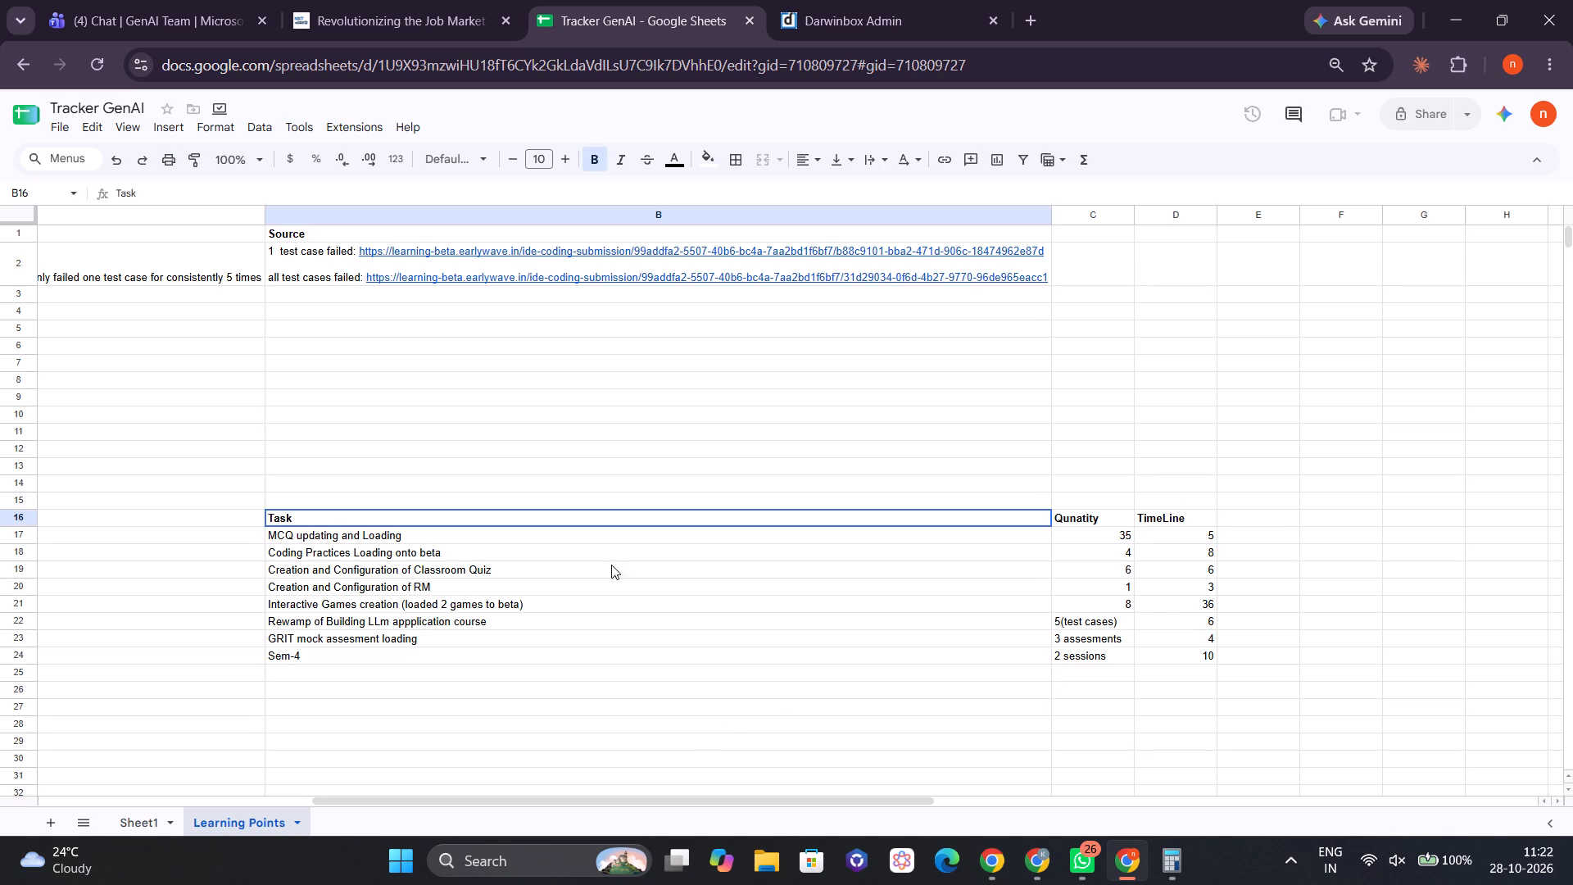
drag(611, 565, 1158, 652)
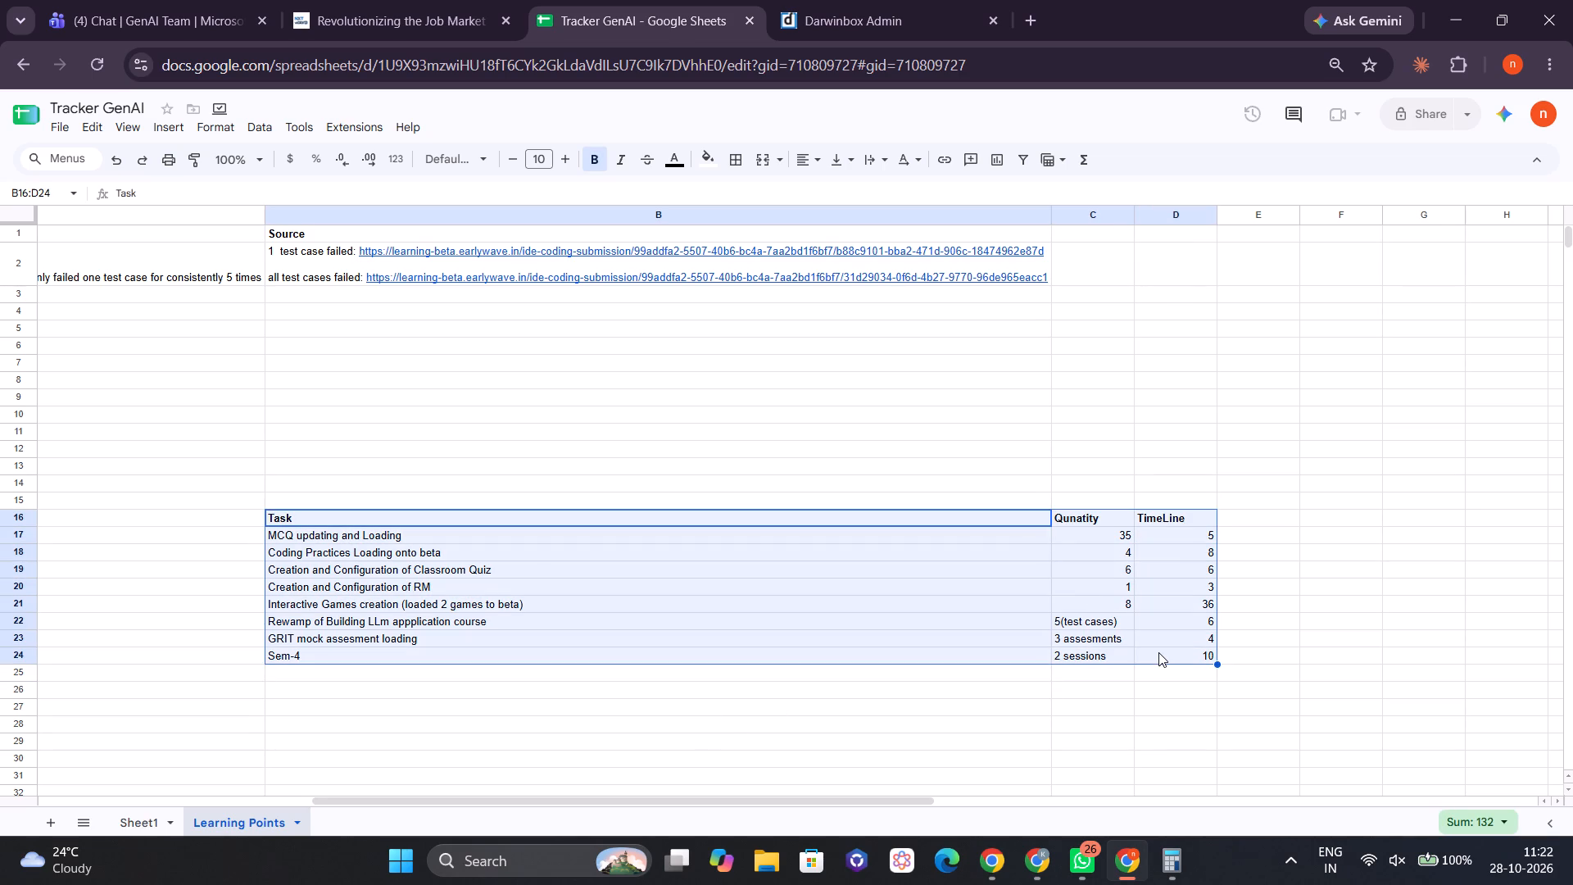
key(ctrl+c)
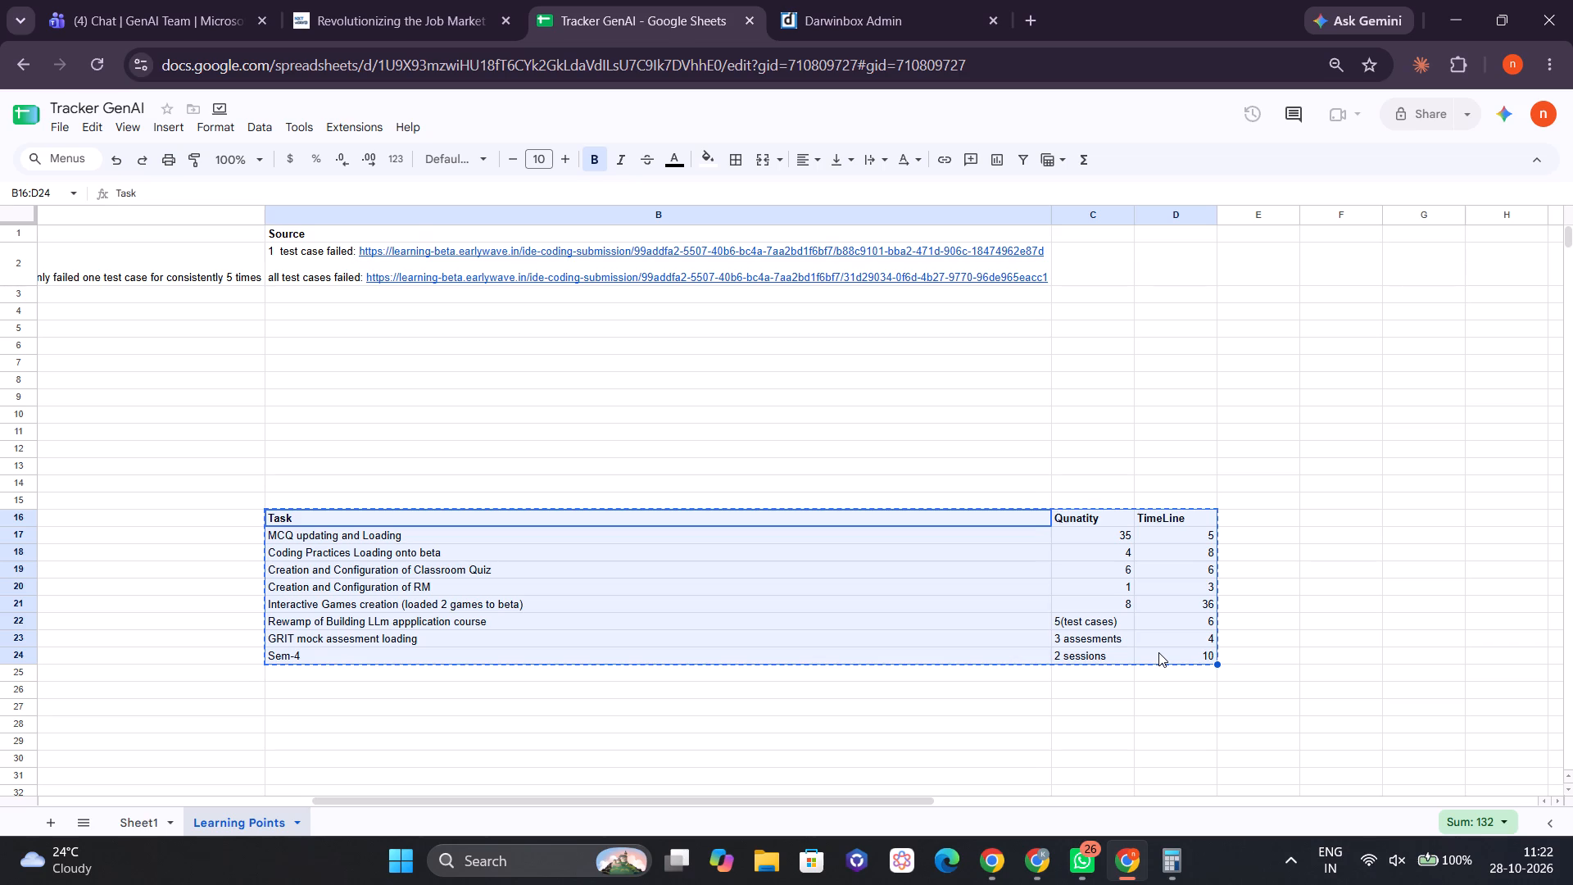
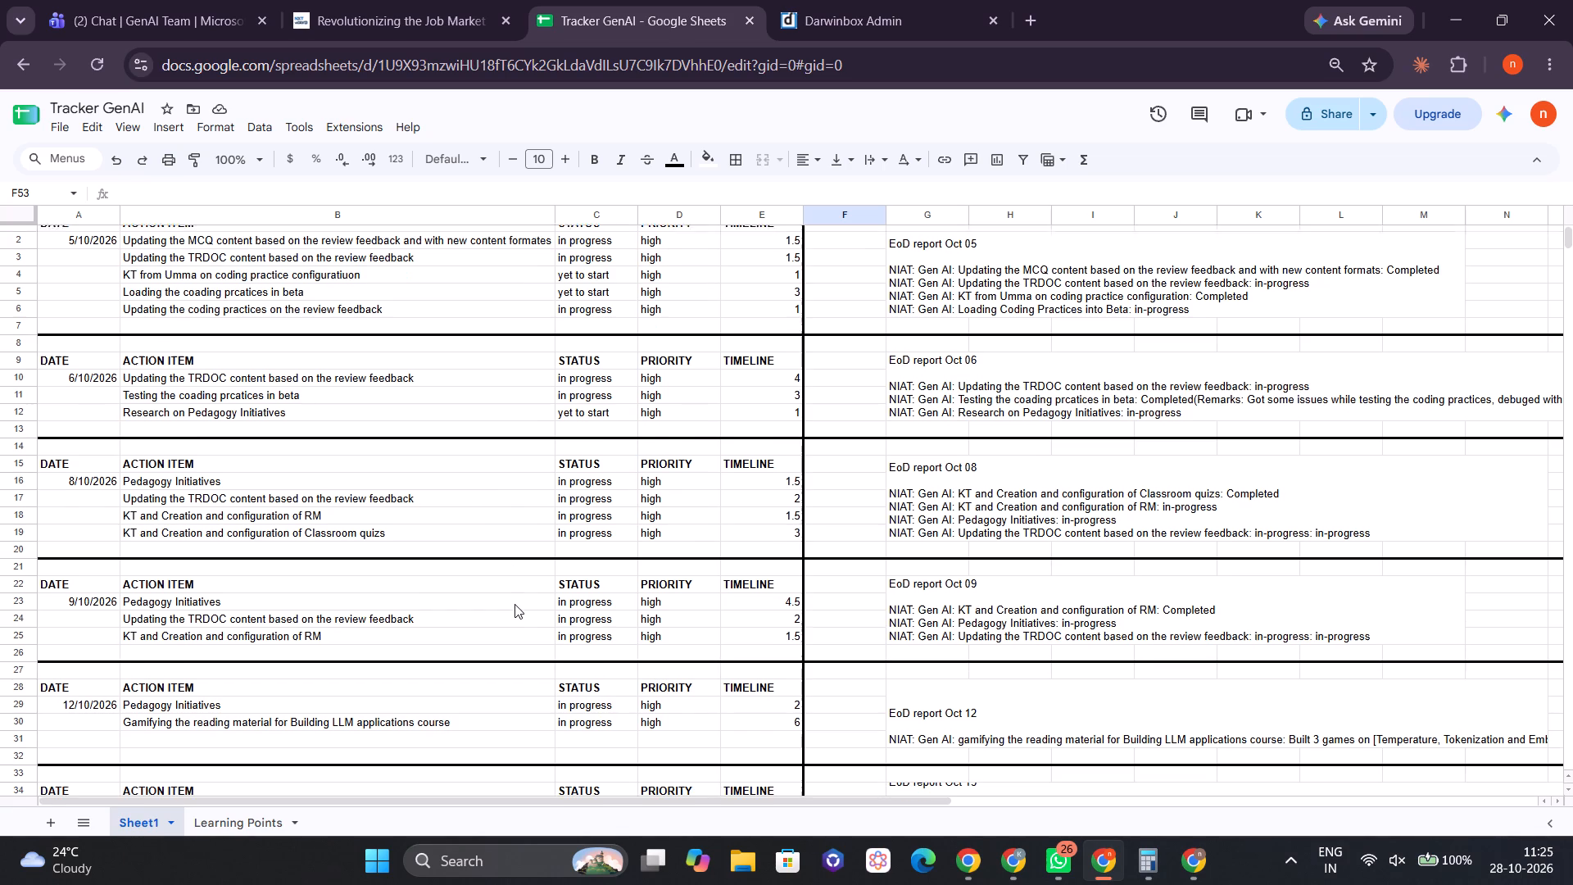
Review the Sheet1 action items and EoD reports from Oct 05 through Oct 16 again against the copied task table.
scroll(515, 604, down, 2)
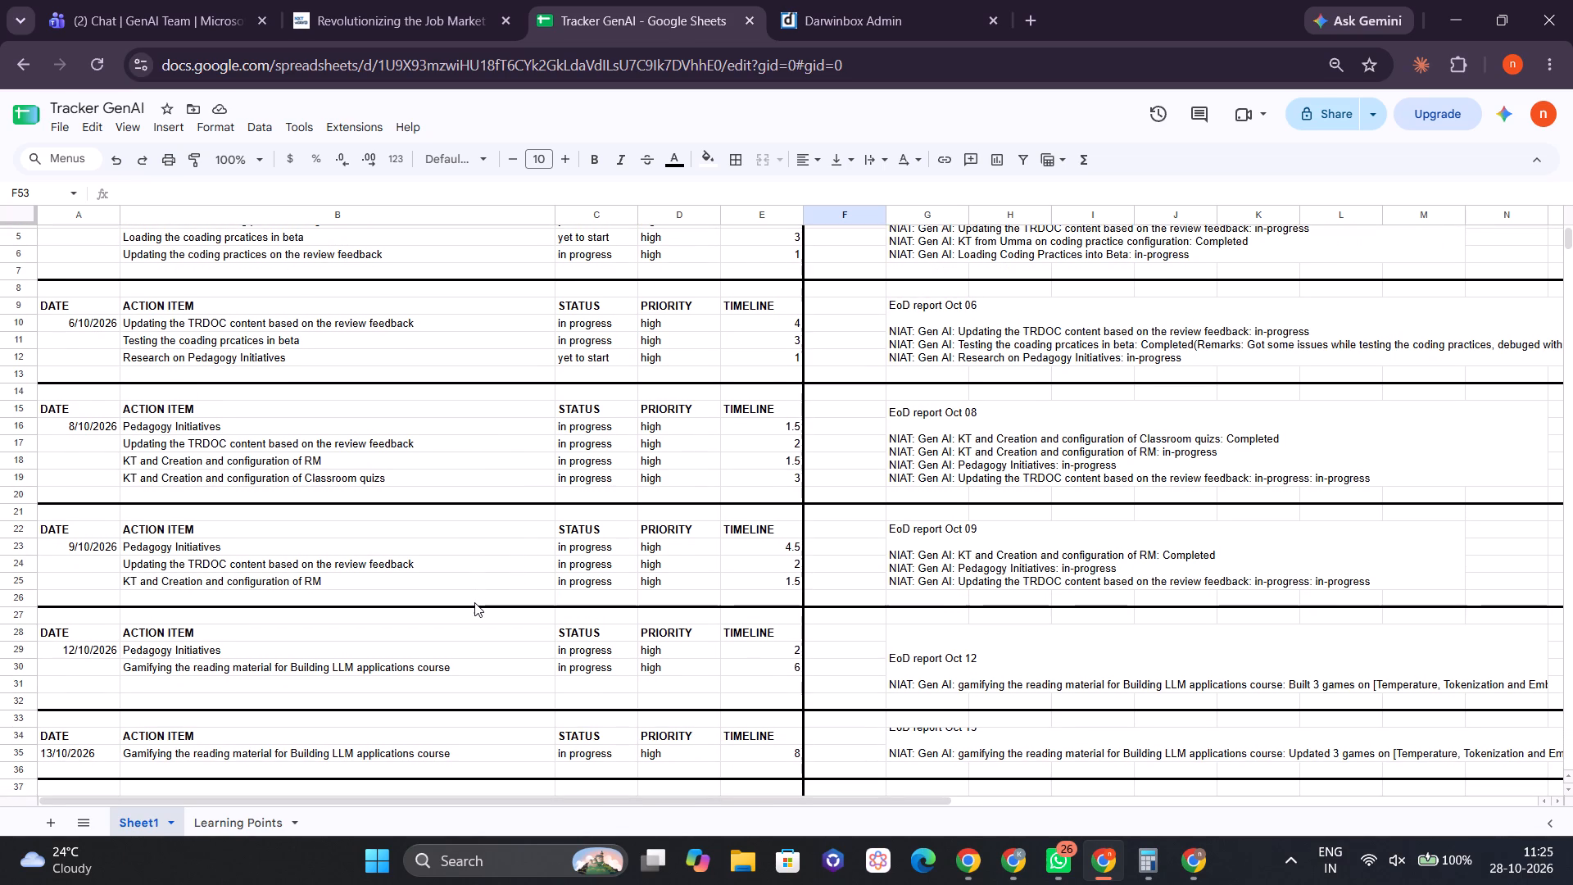
scroll(474, 602, down, 2)
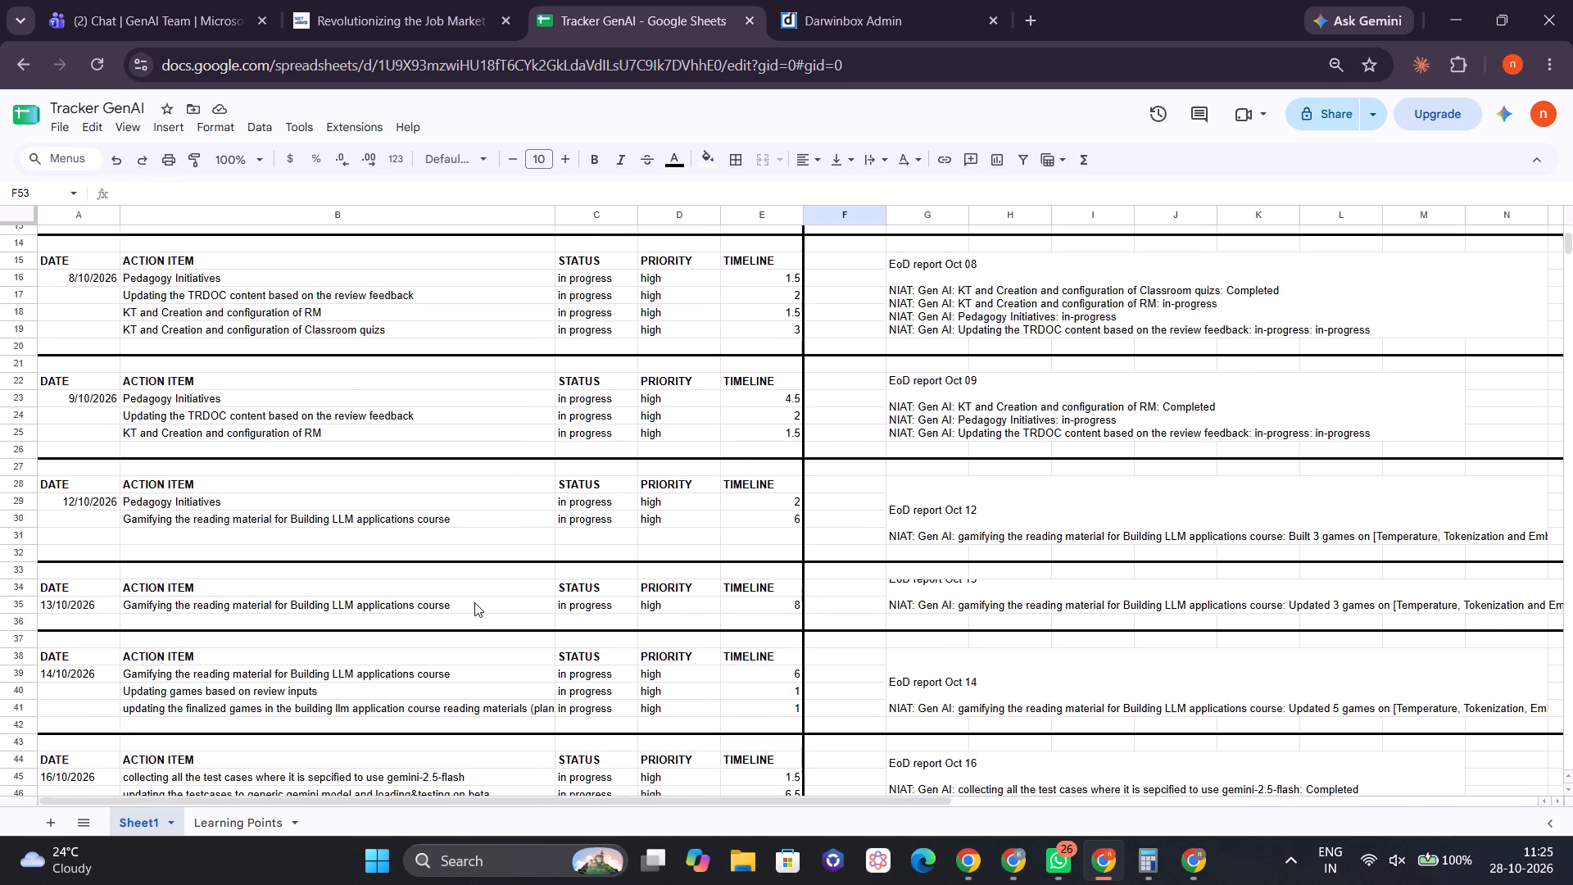
scroll(474, 602, down, 1)
scroll(474, 602, up, 1)
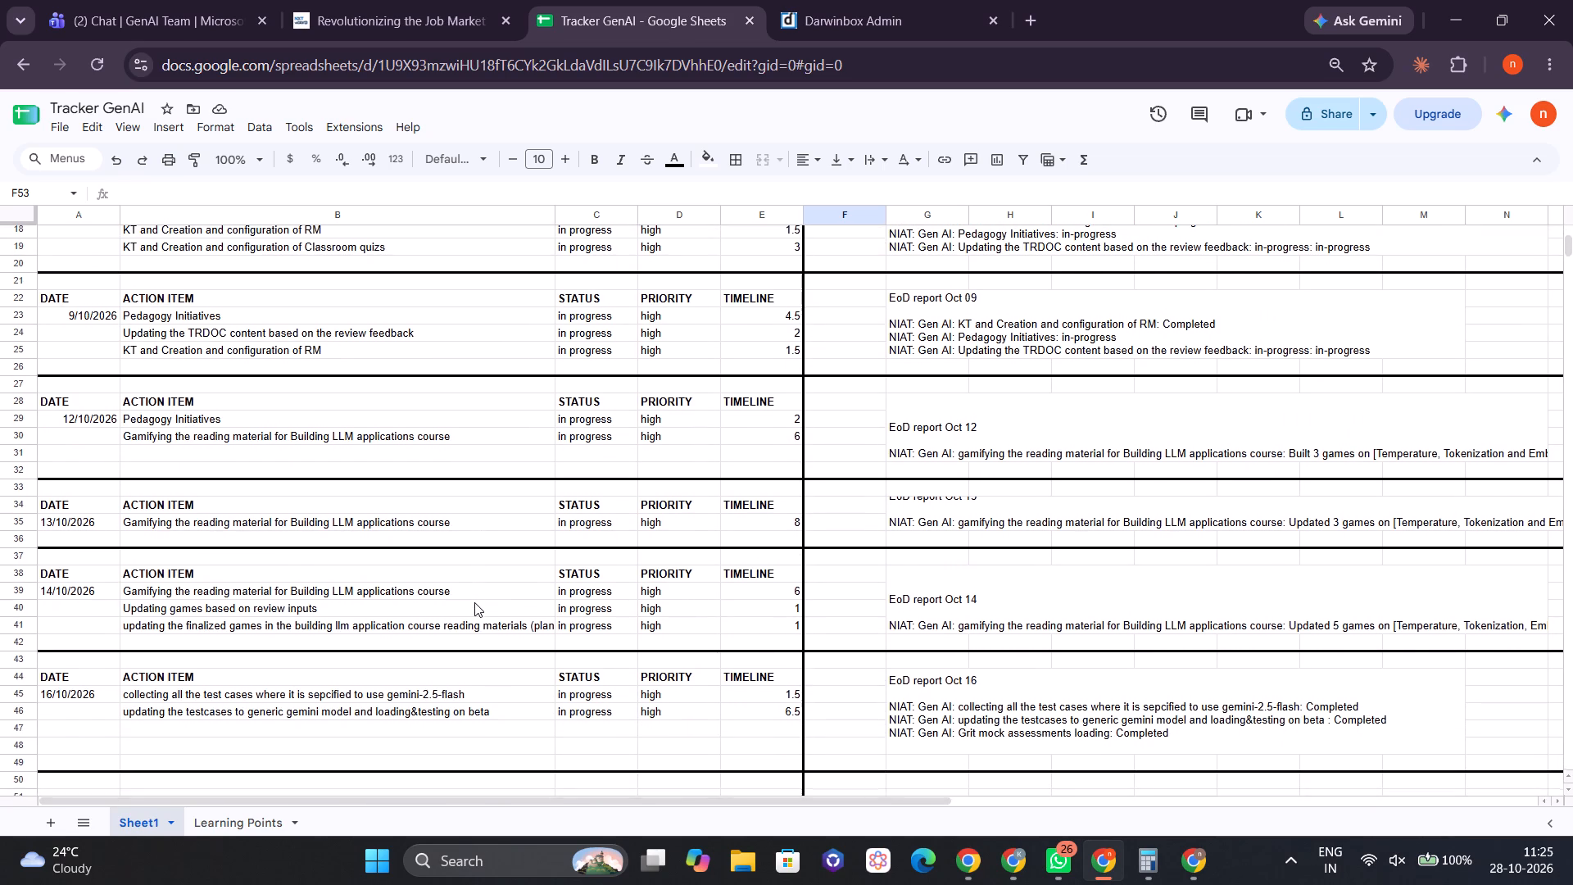
scroll(474, 602, up, 1)
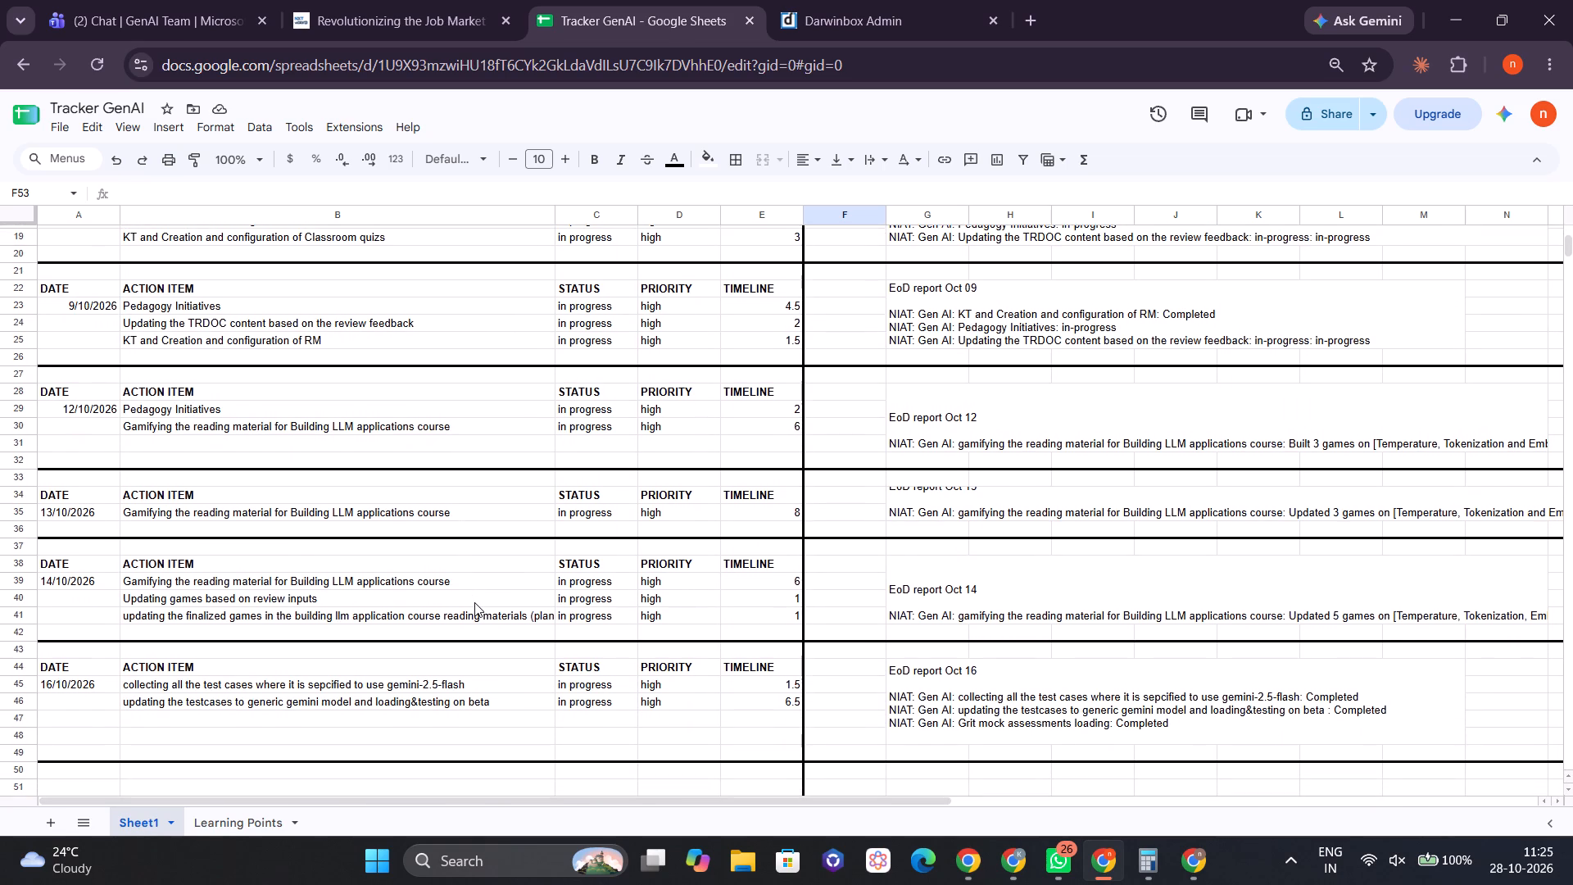
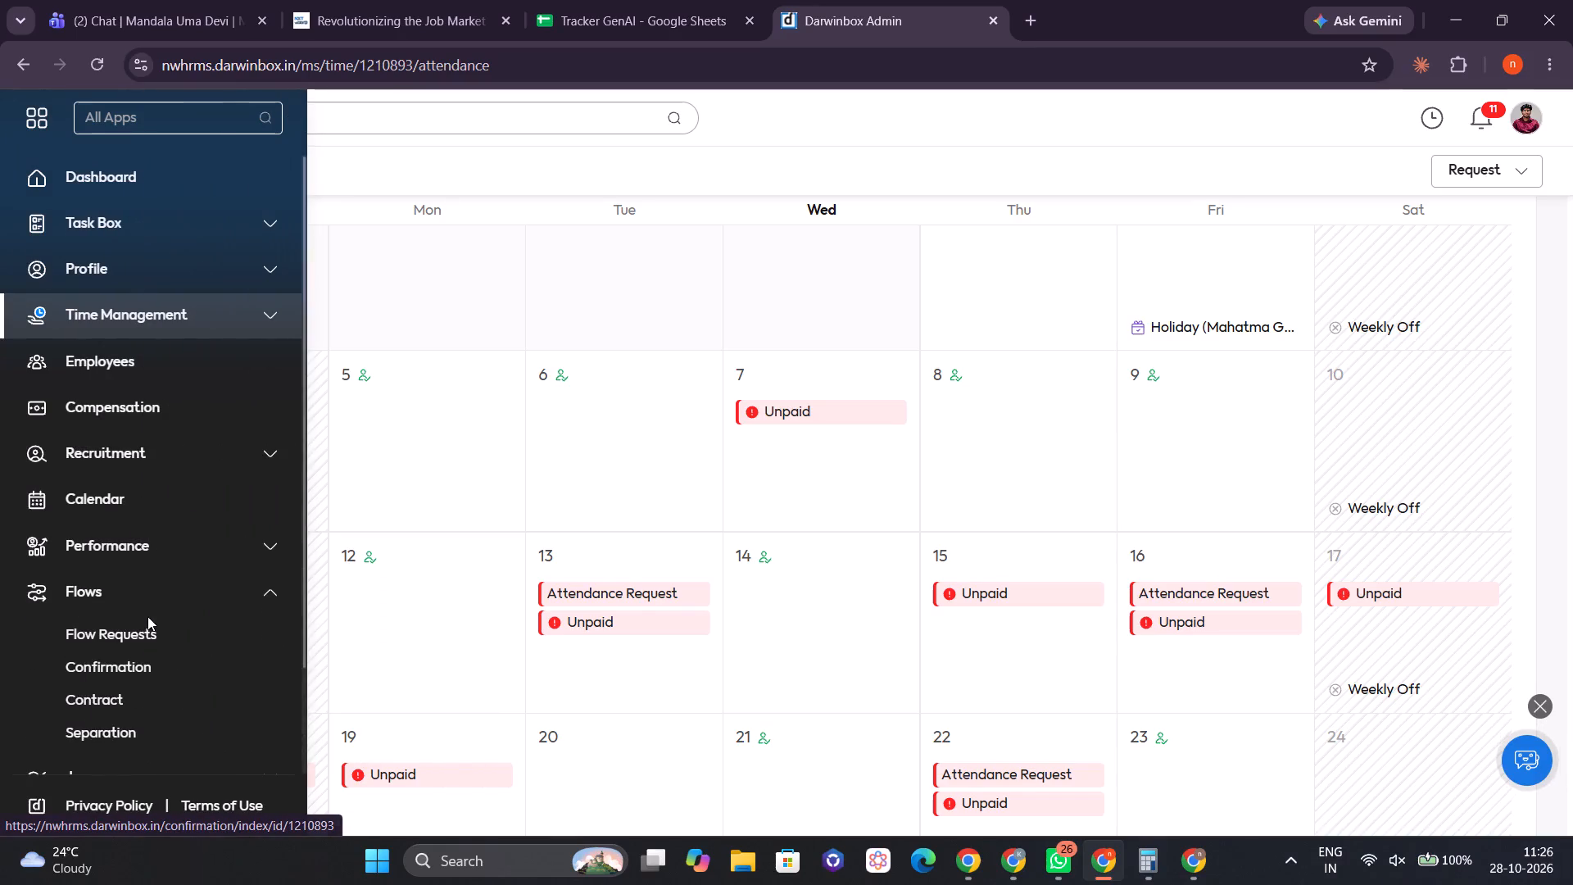
Open the Flow Requests page from the Flows section of the HR portal.
scroll(147, 616, down, 1)
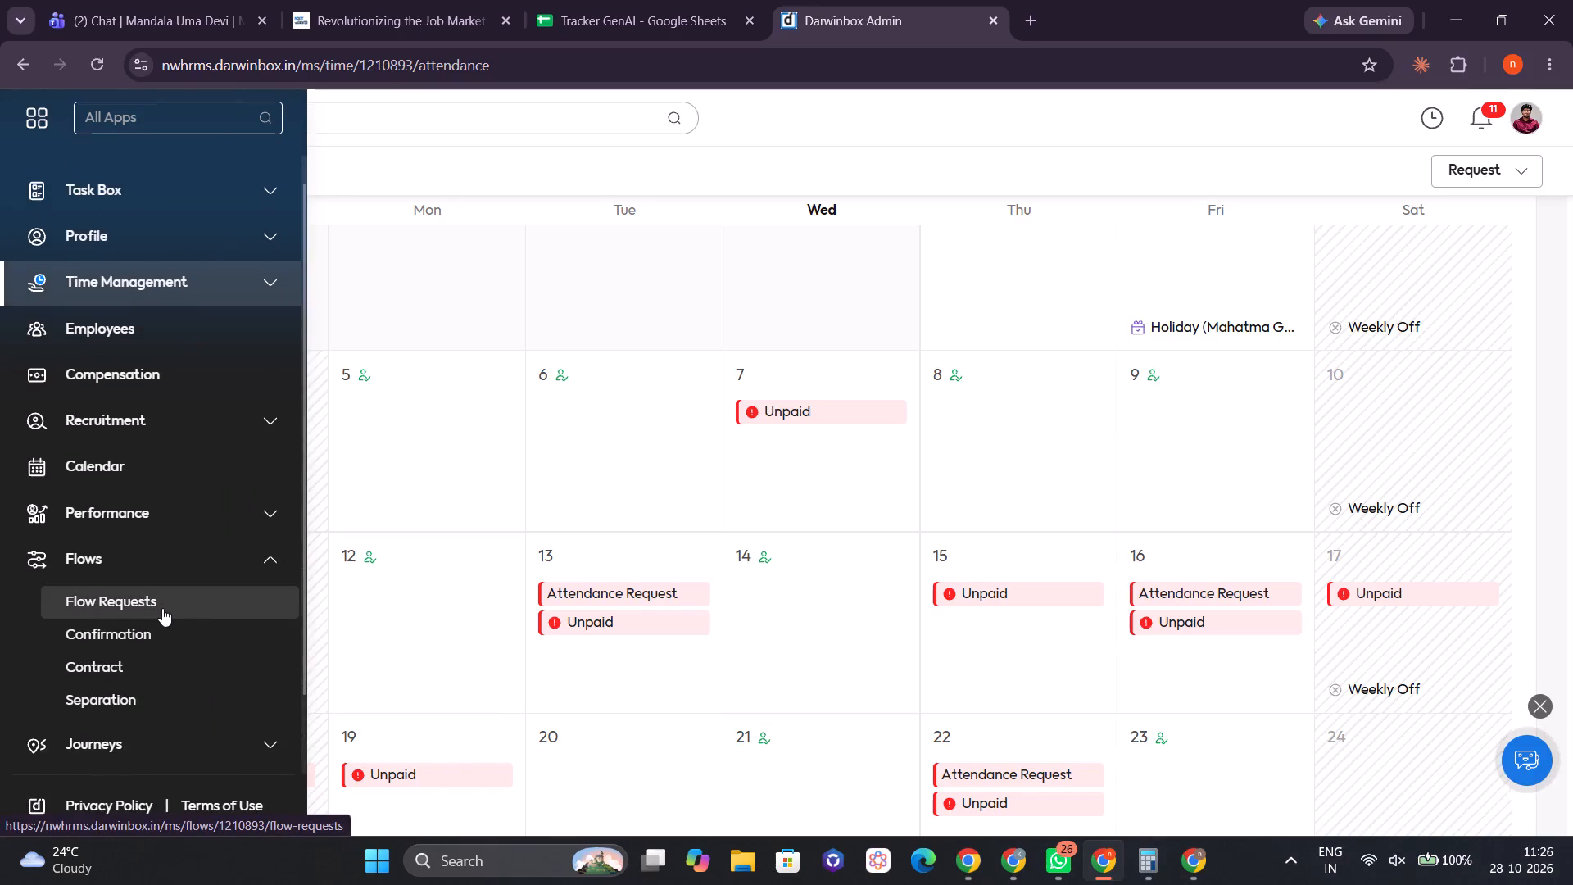
click(162, 608)
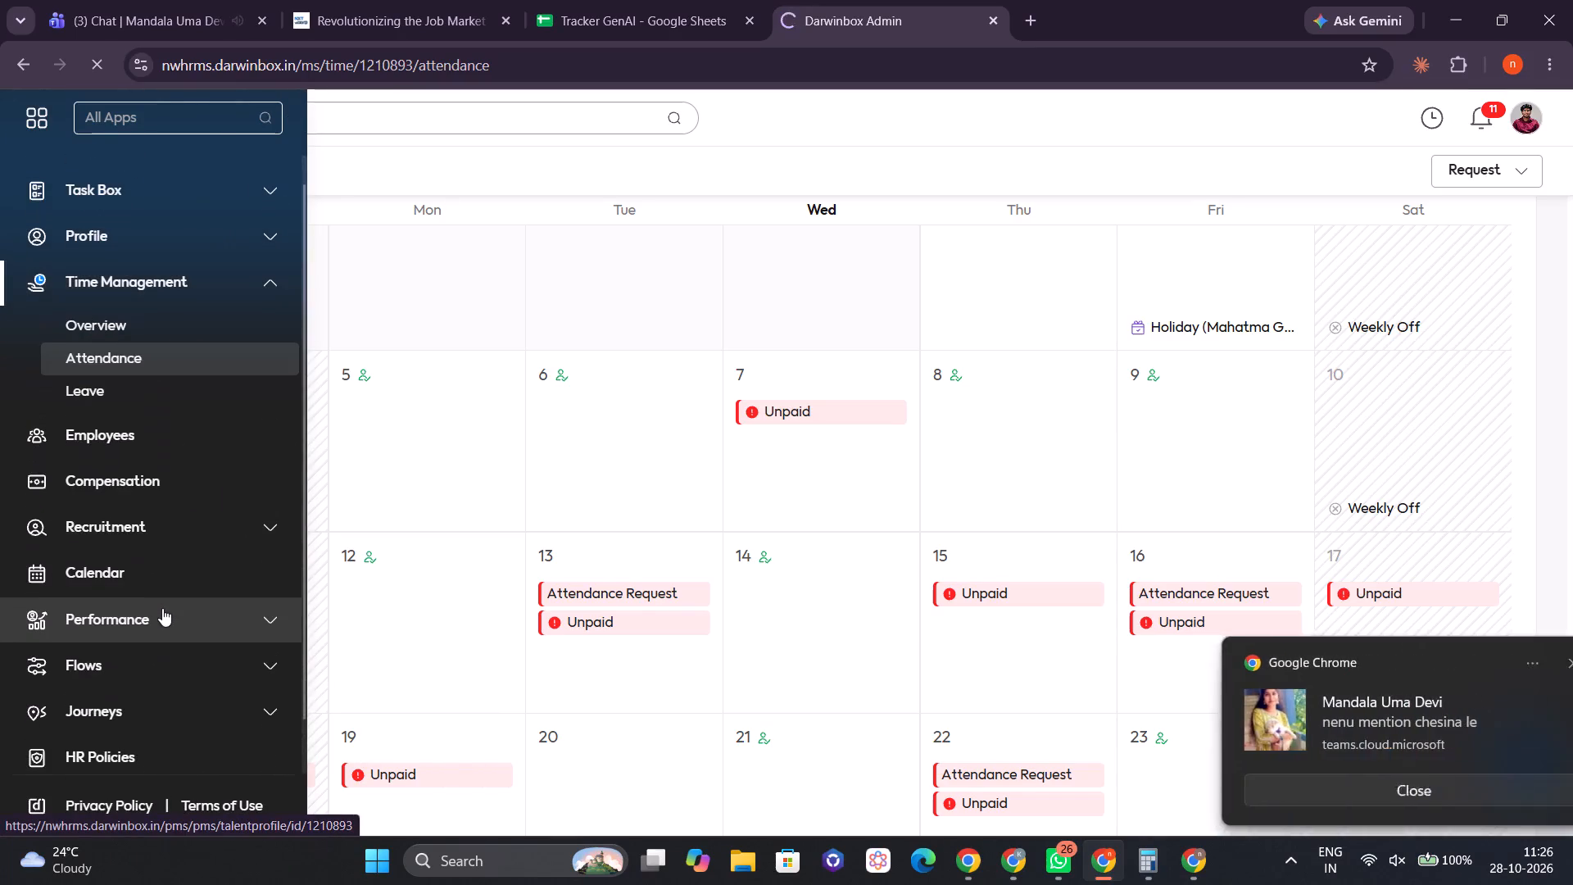